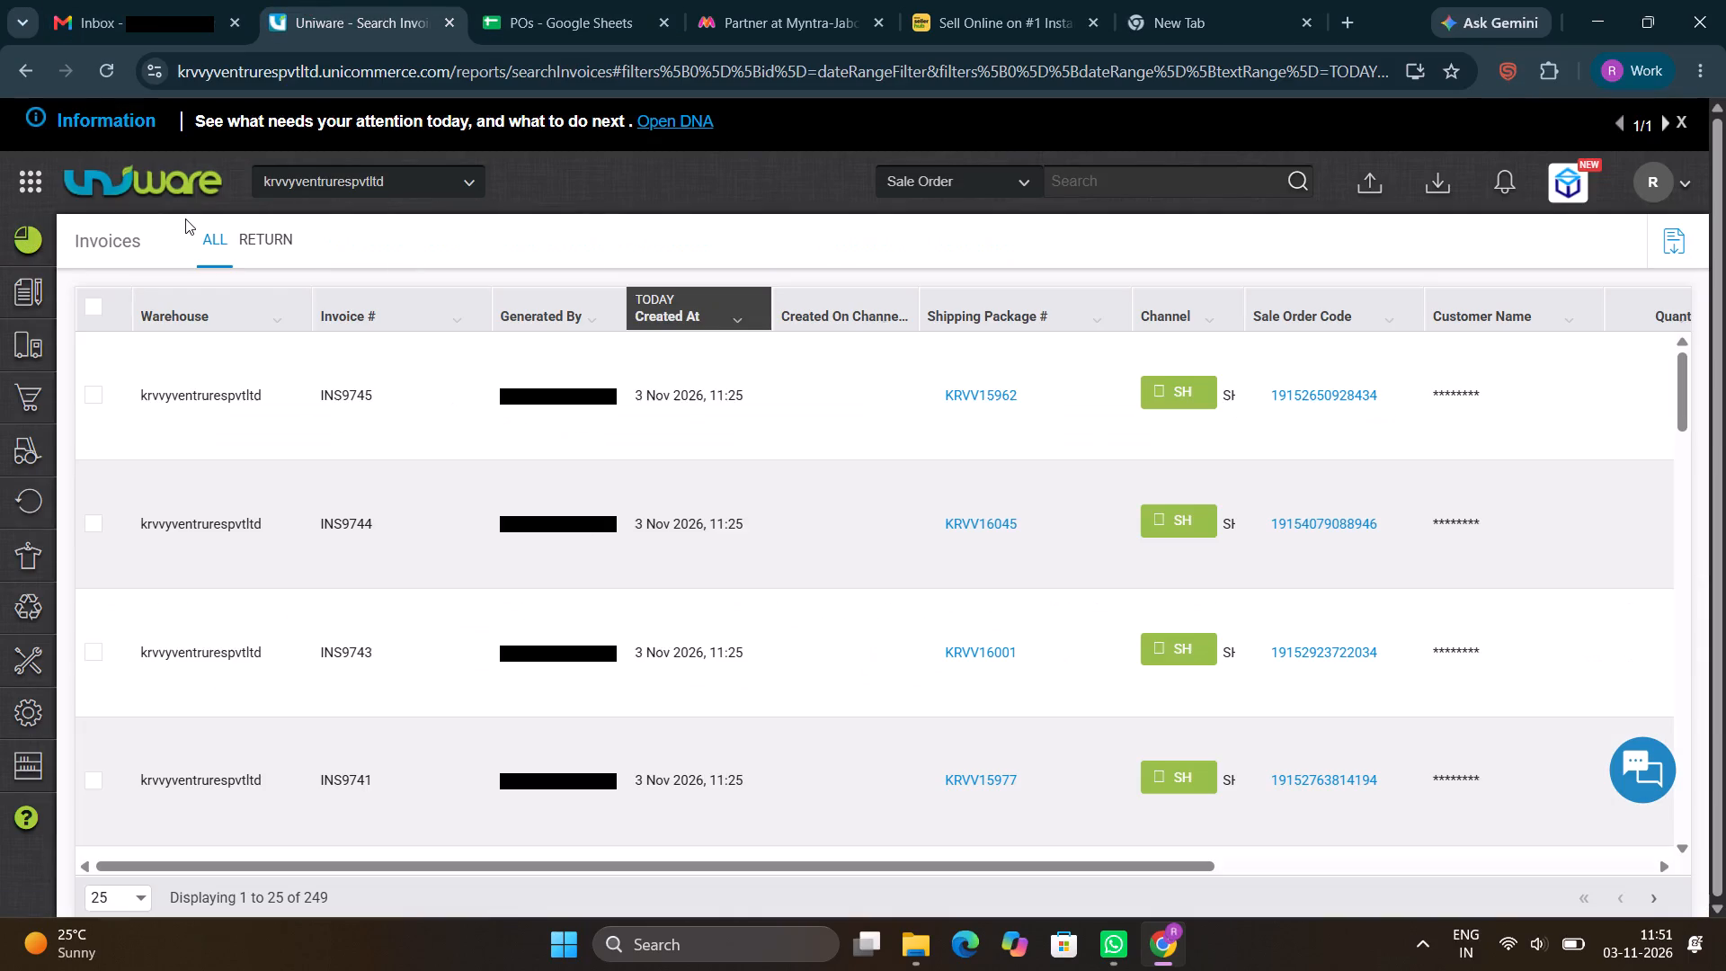
Filter the invoices by Created At to Last Month.
scroll(1175, 456, left, 4)
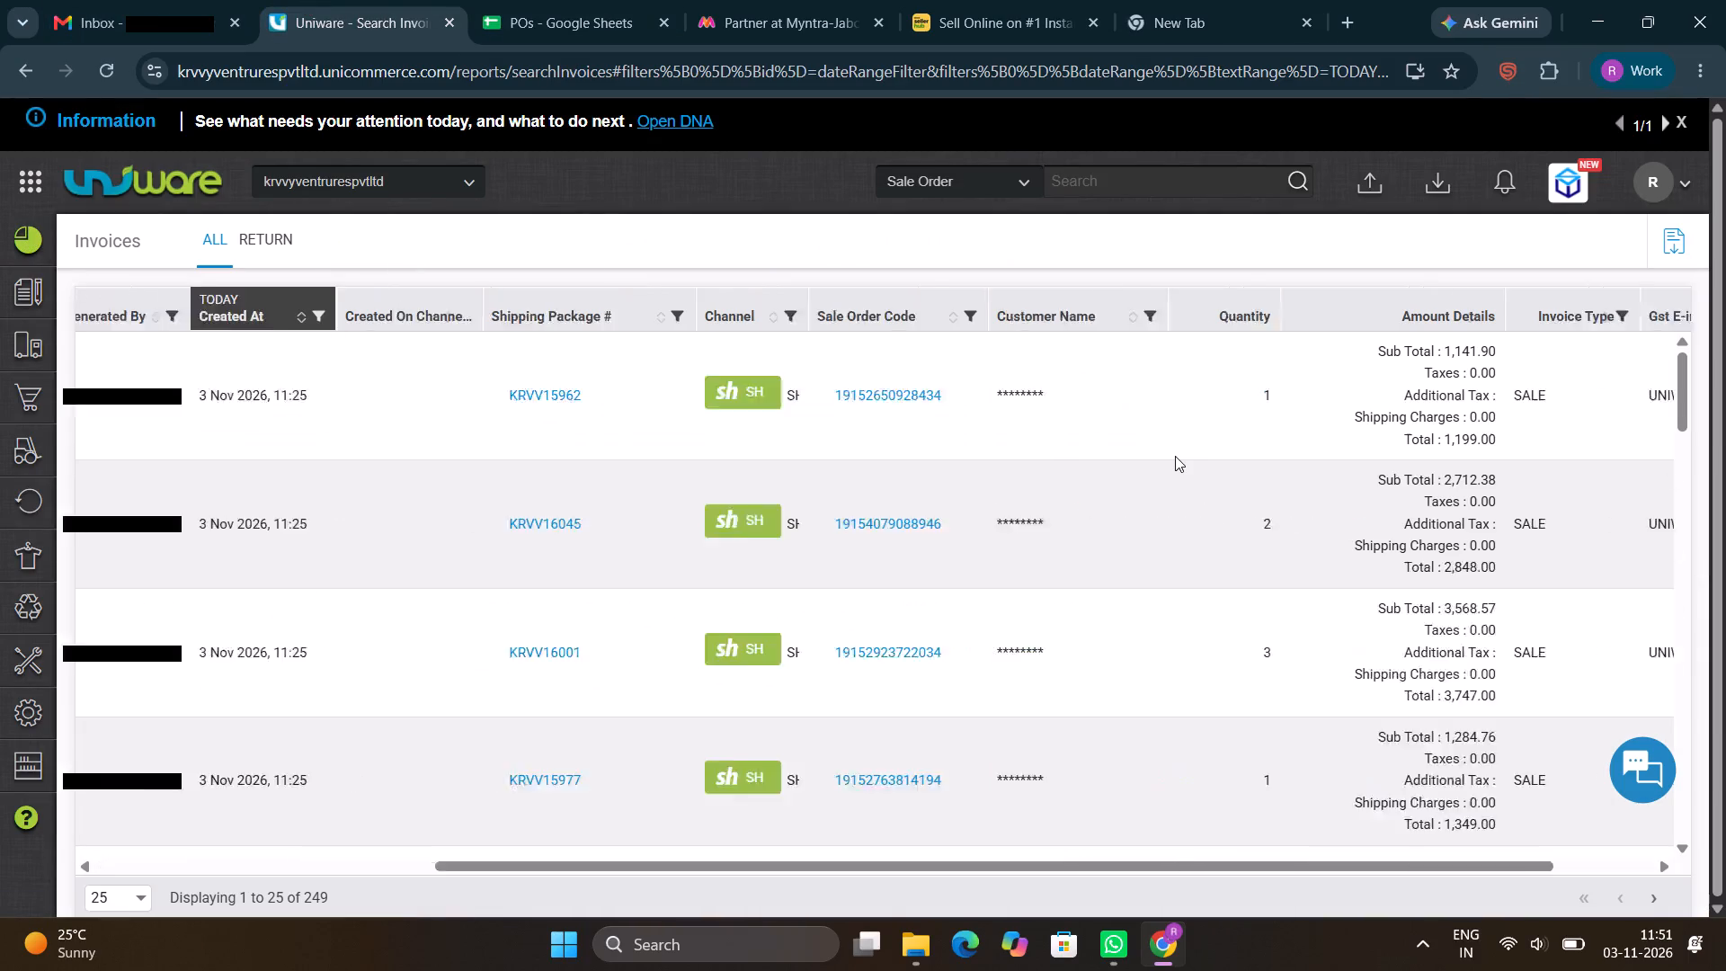
scroll(1175, 456, left, 4)
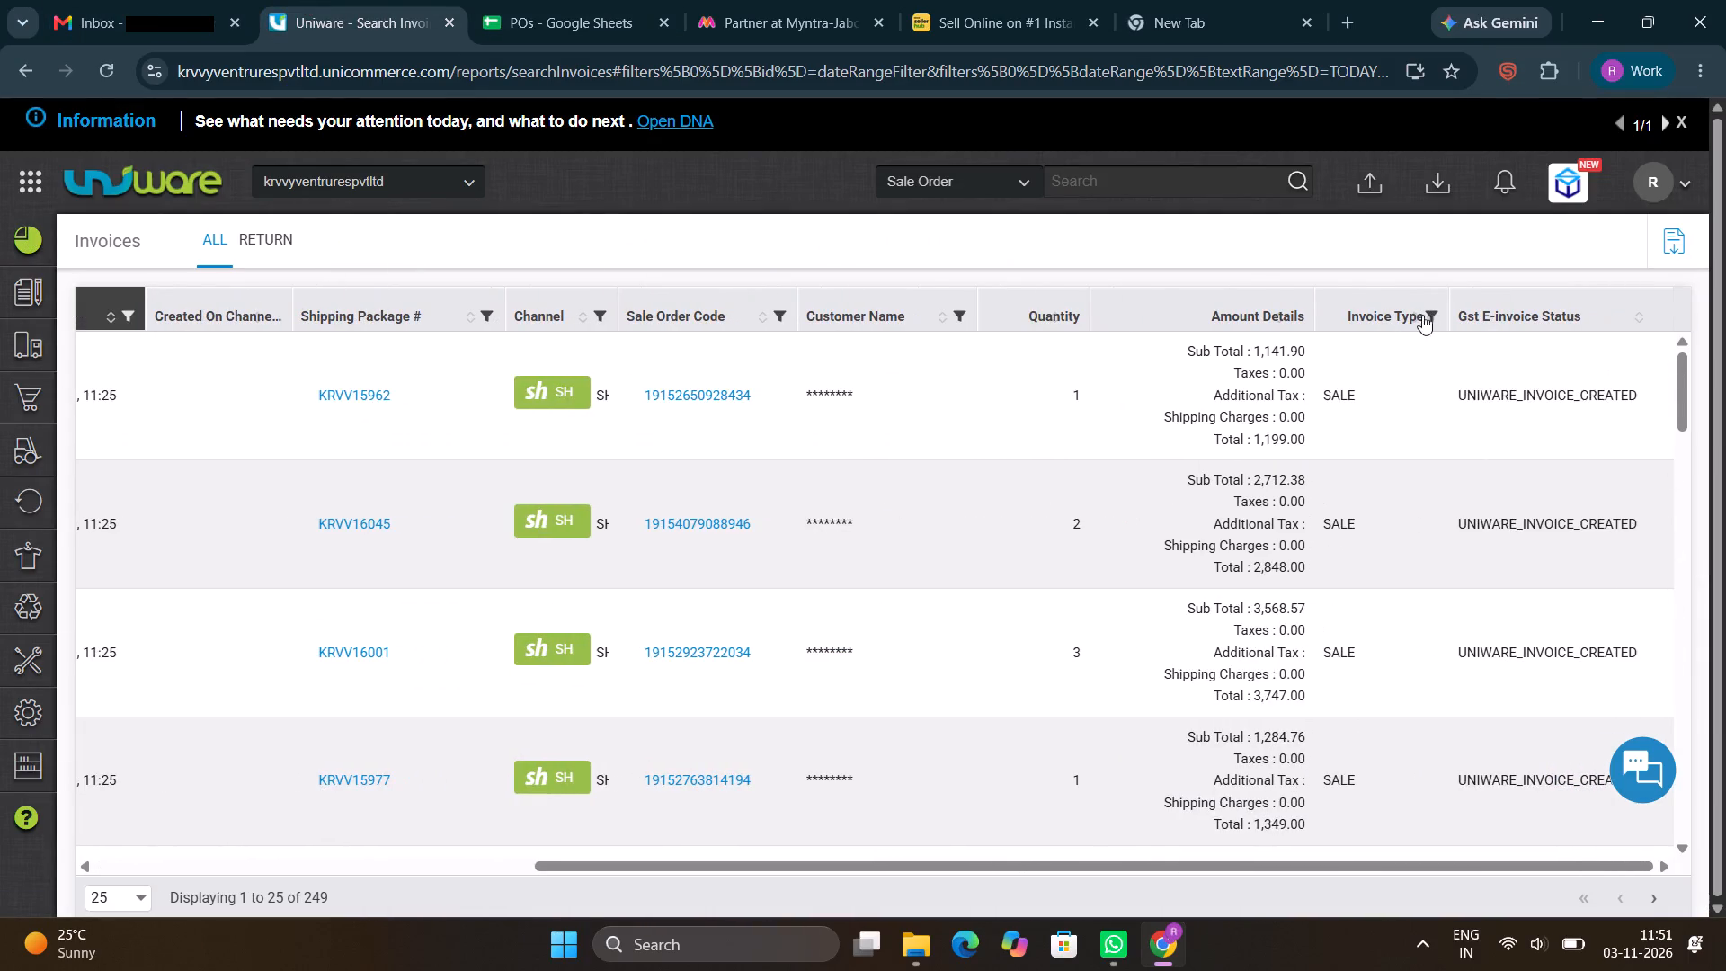
scroll(1118, 336, right, 1)
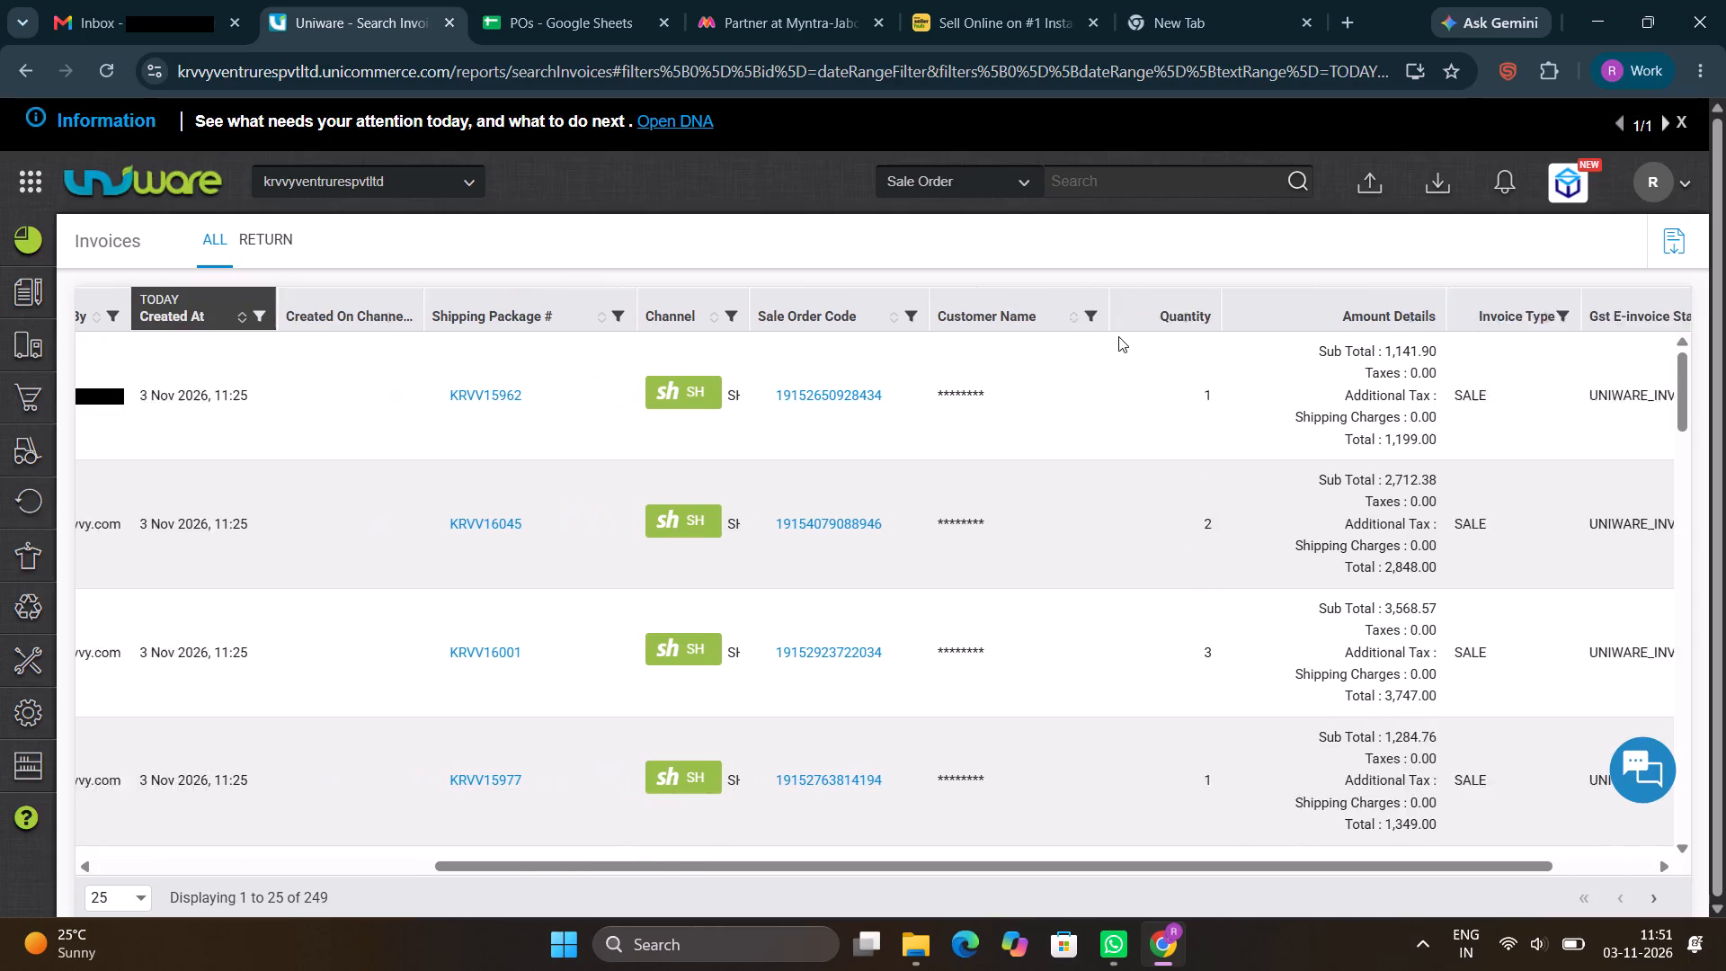
scroll(1118, 336, right, 1)
scroll(894, 421, right, 7)
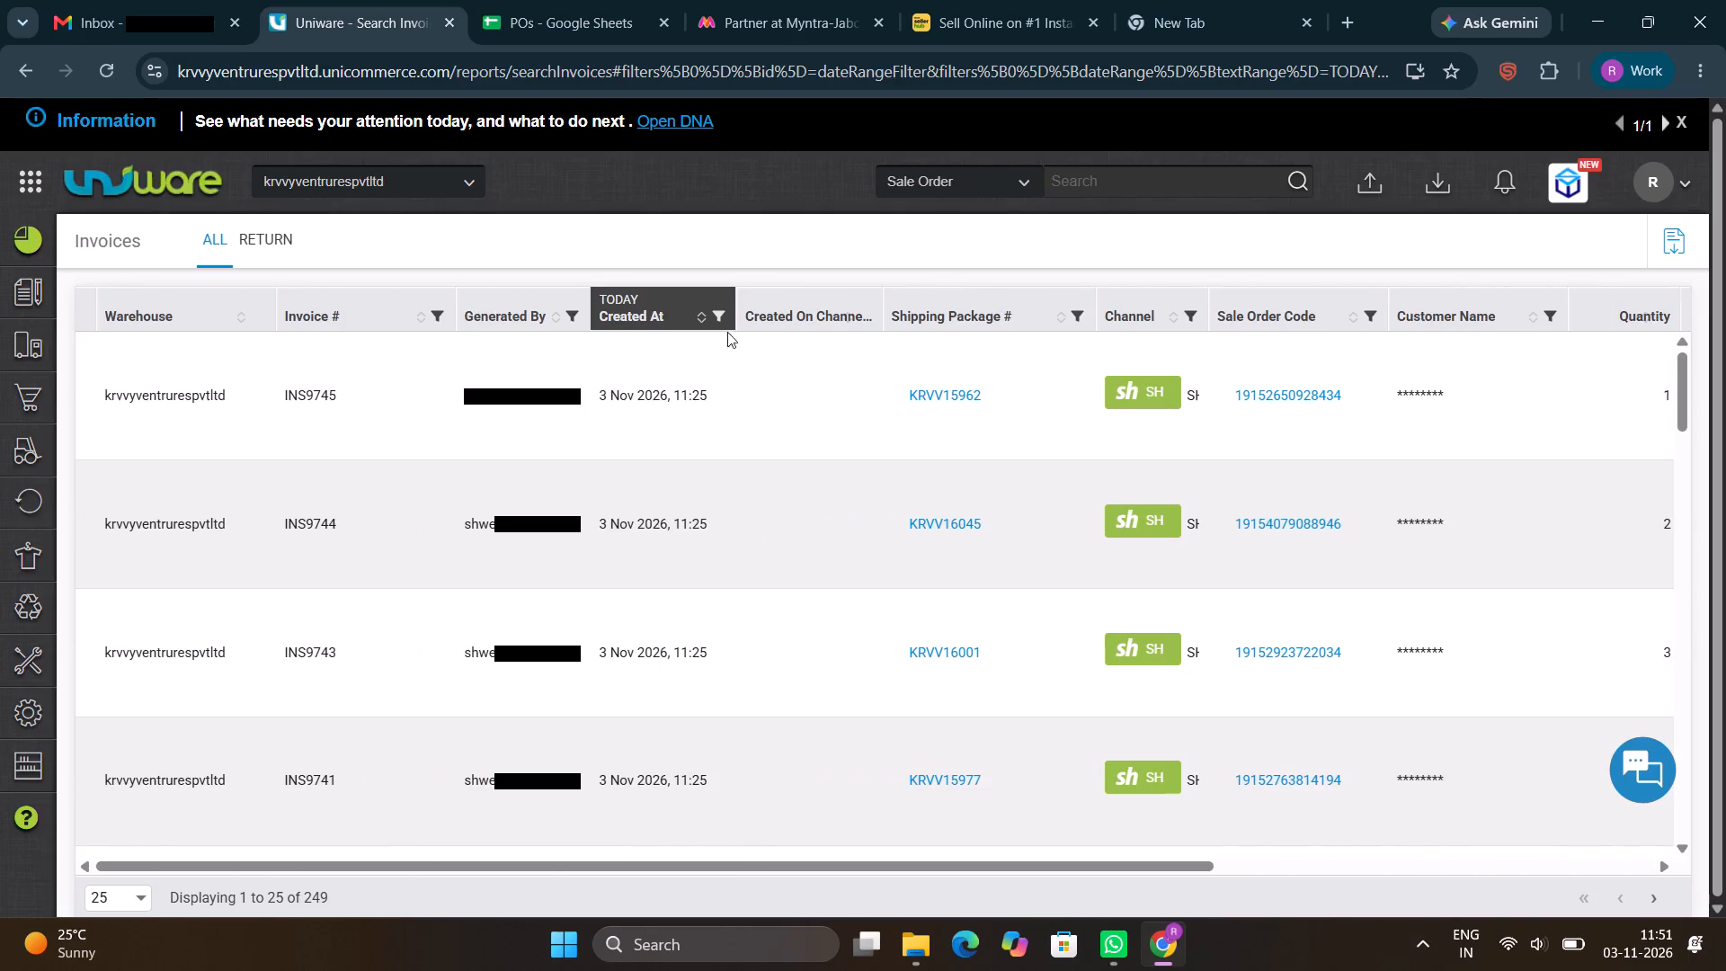
click(752, 316)
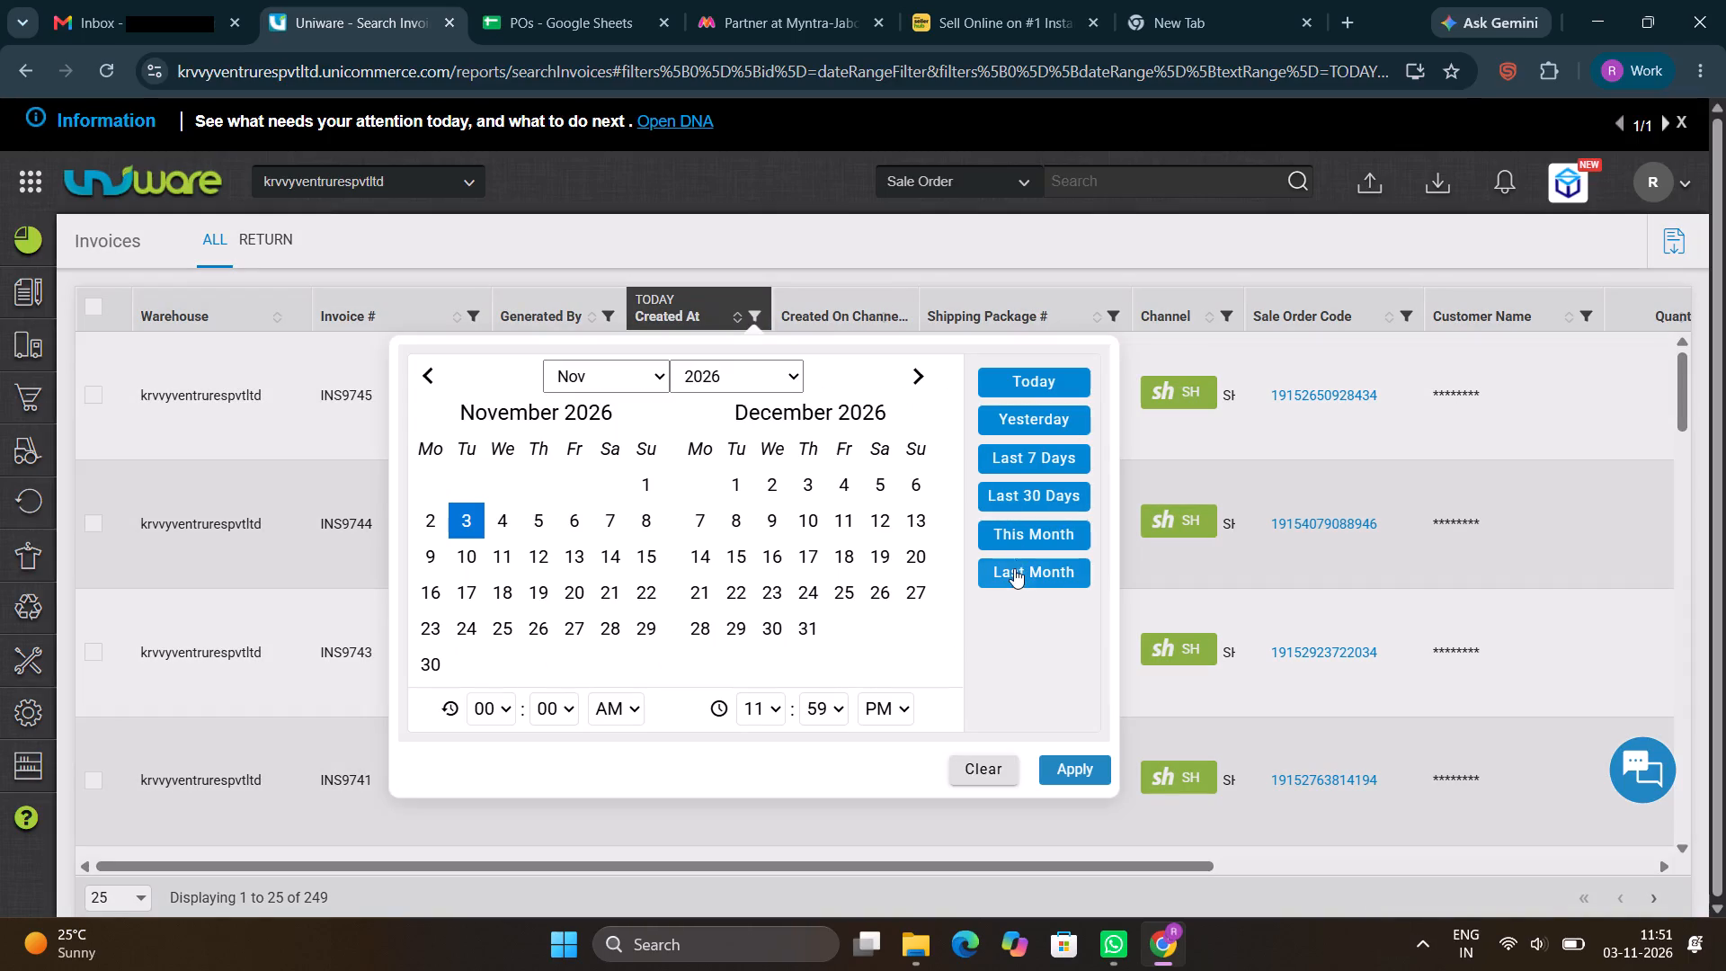
click(1012, 574)
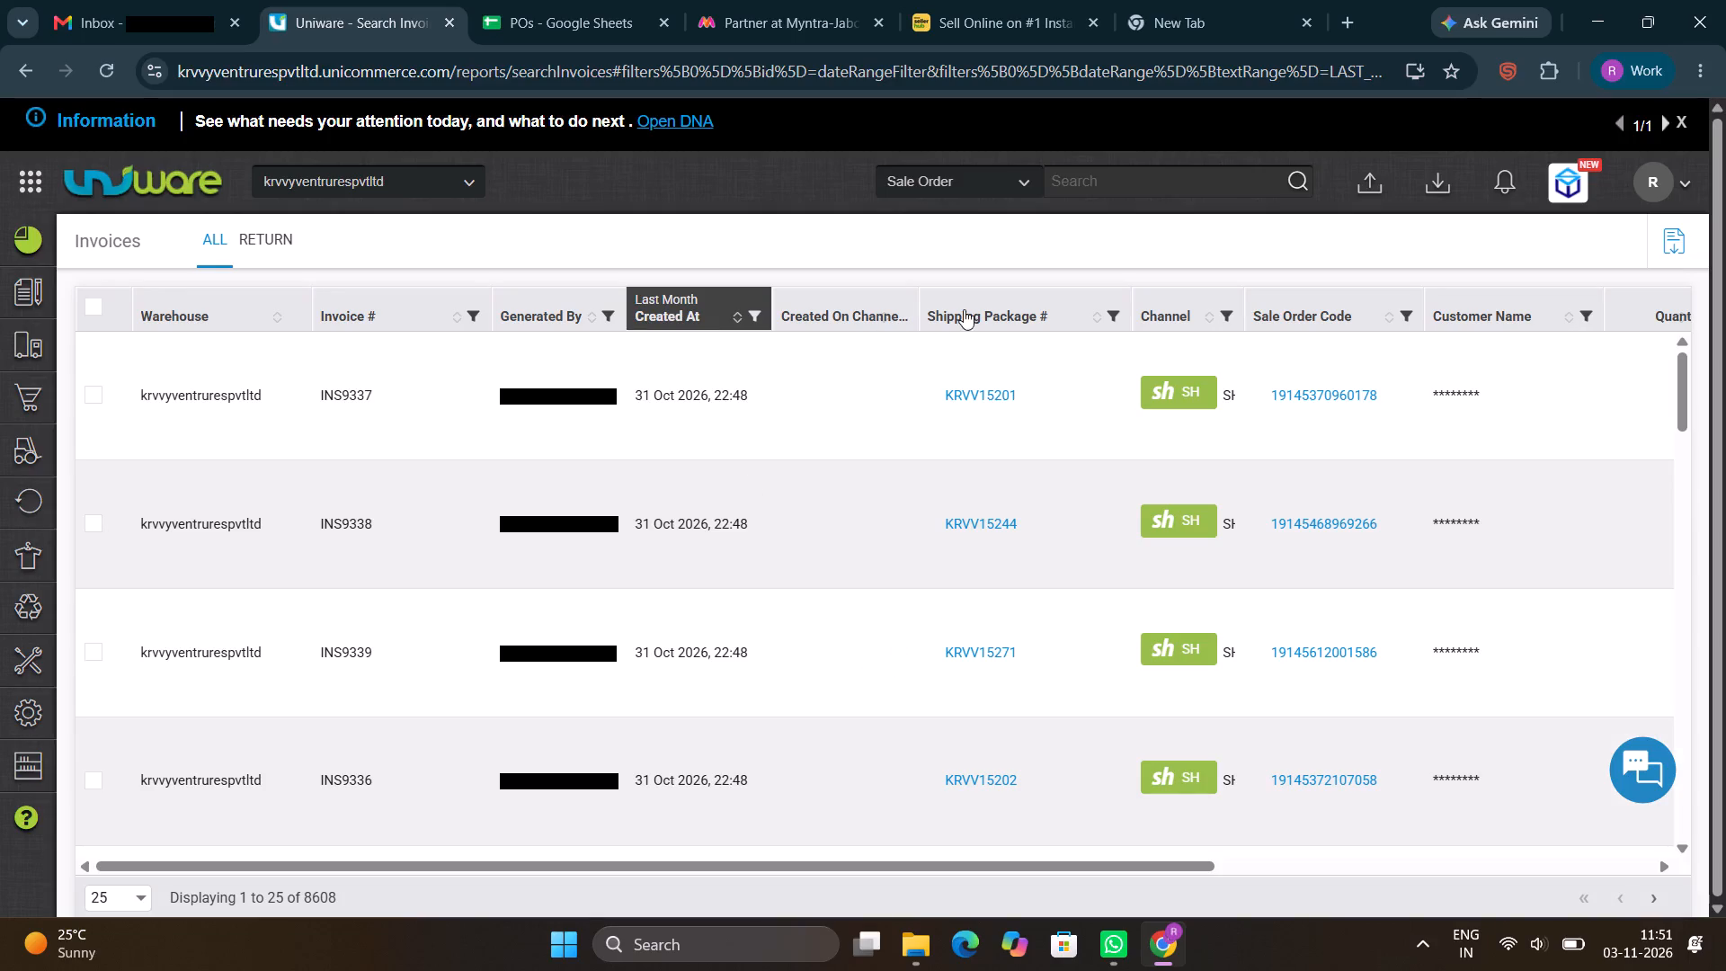
Filter the invoices by Channel to Custom_b2b only.
click(1227, 315)
scroll(1255, 551, down, 2)
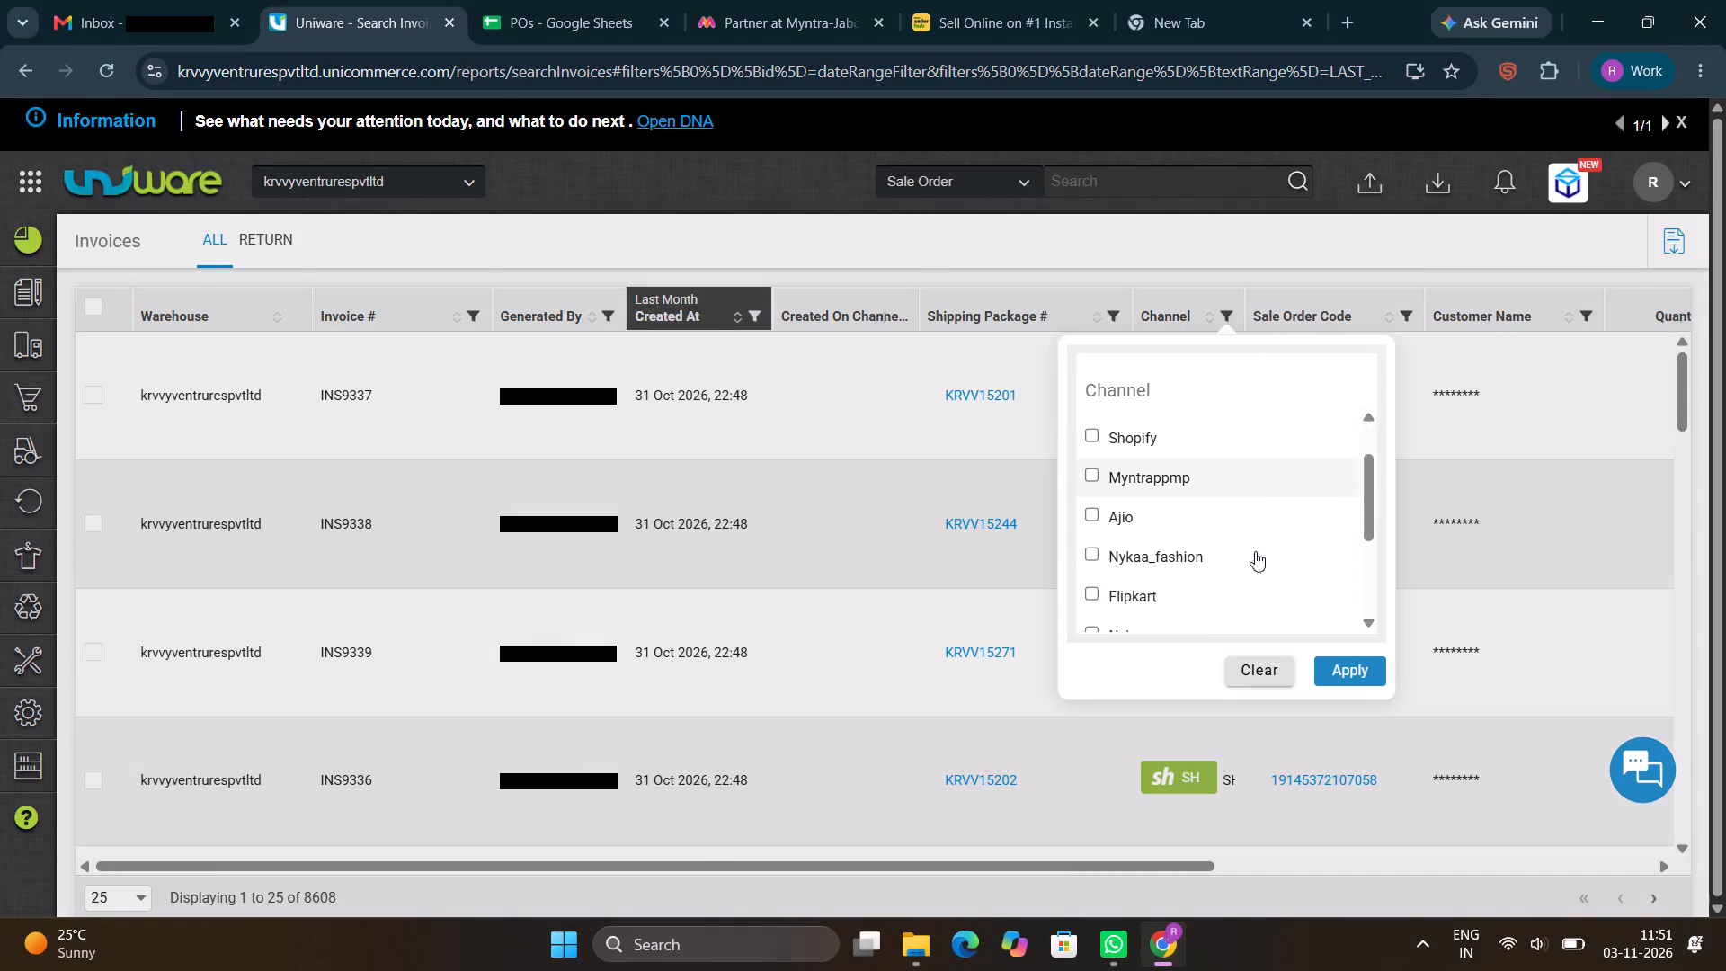
scroll(1255, 551, down, 2)
click(1186, 583)
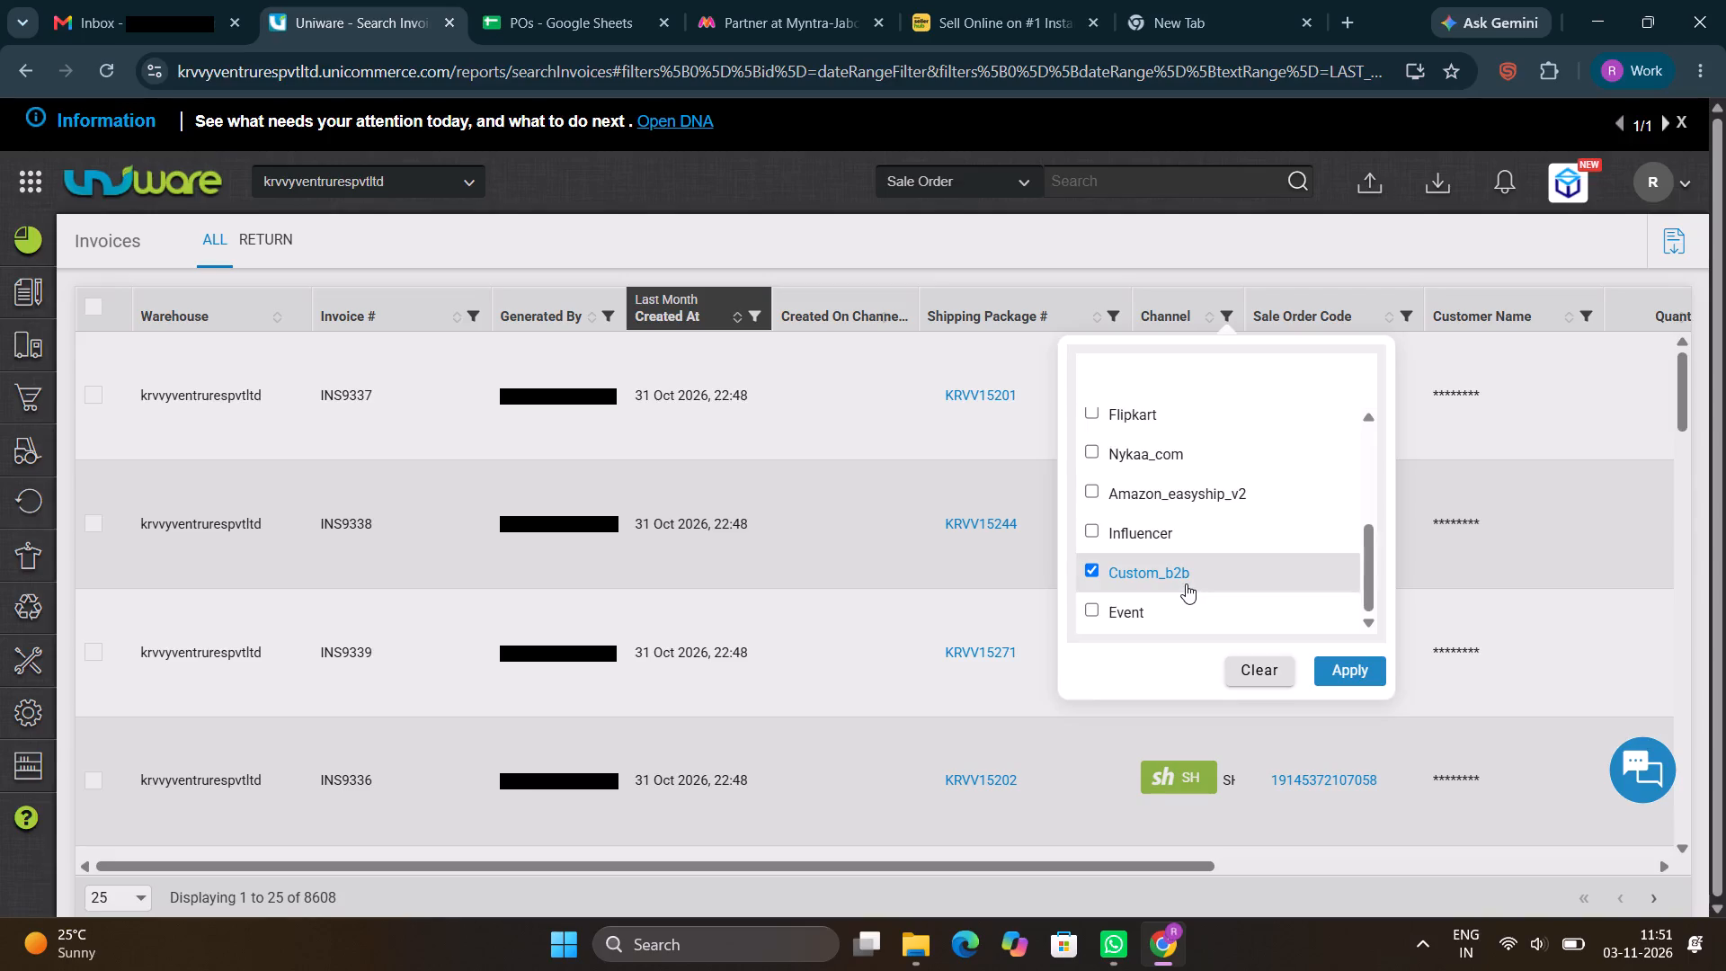
click(1365, 674)
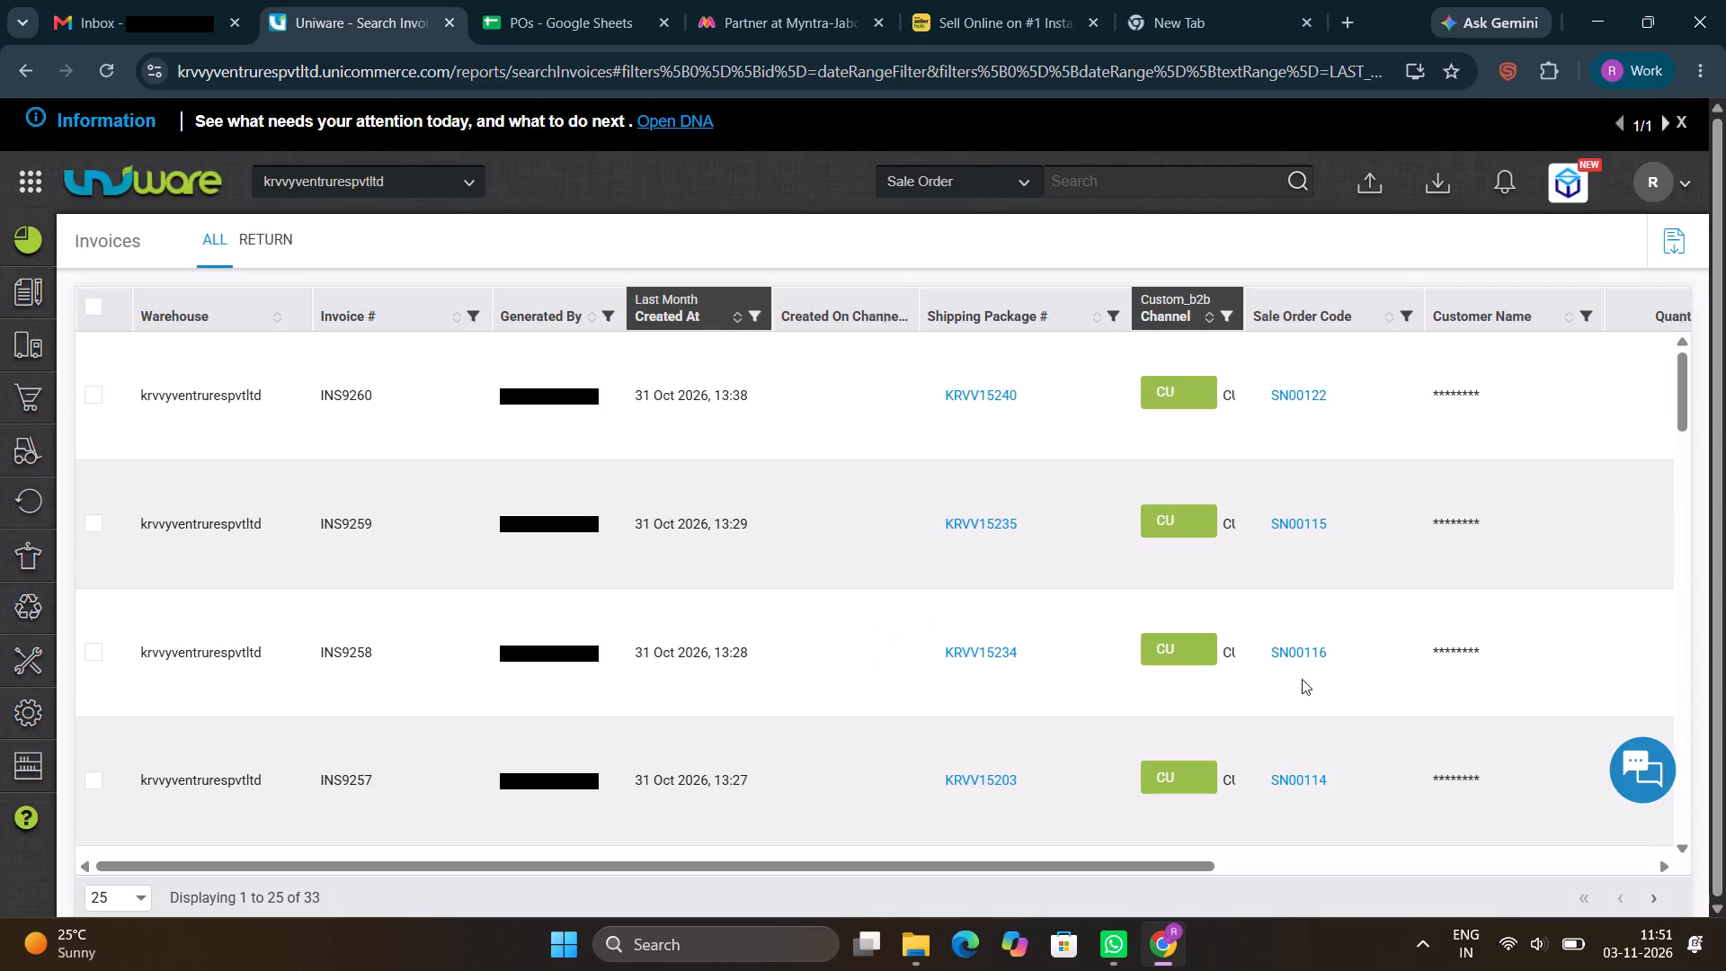
Set the invoice list to show 100 rows per page.
scroll(1217, 584, left, 6)
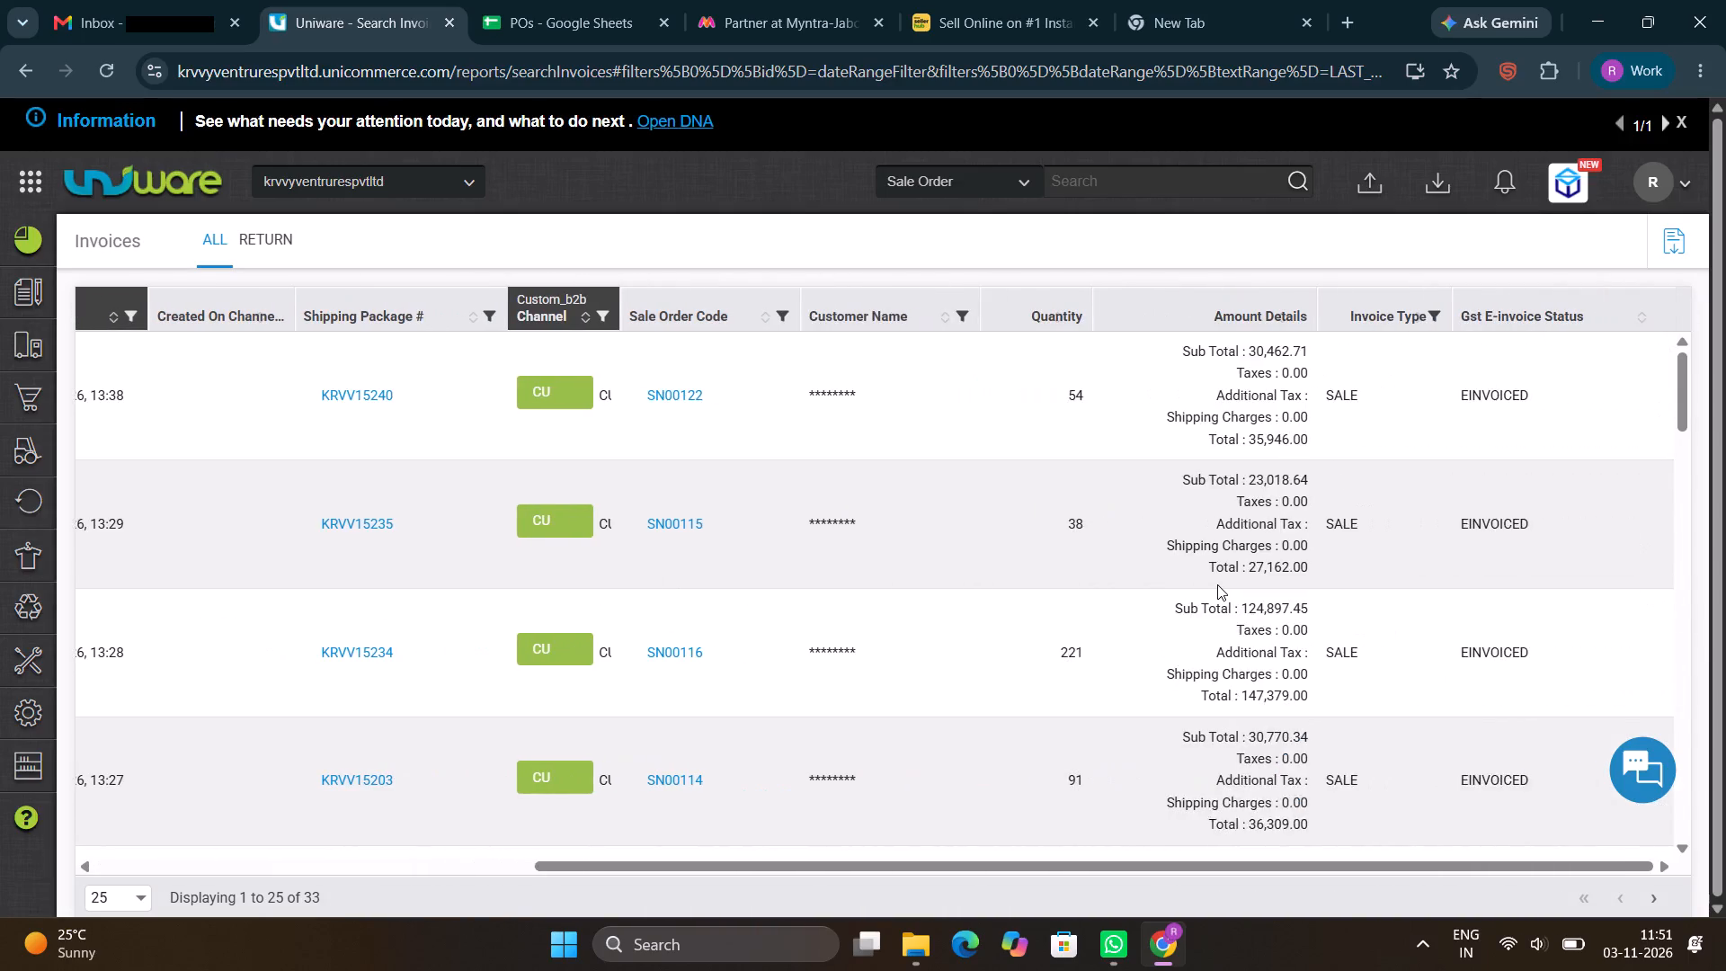
scroll(1217, 584, right, 6)
scroll(1217, 584, left, 5)
scroll(1217, 584, right, 6)
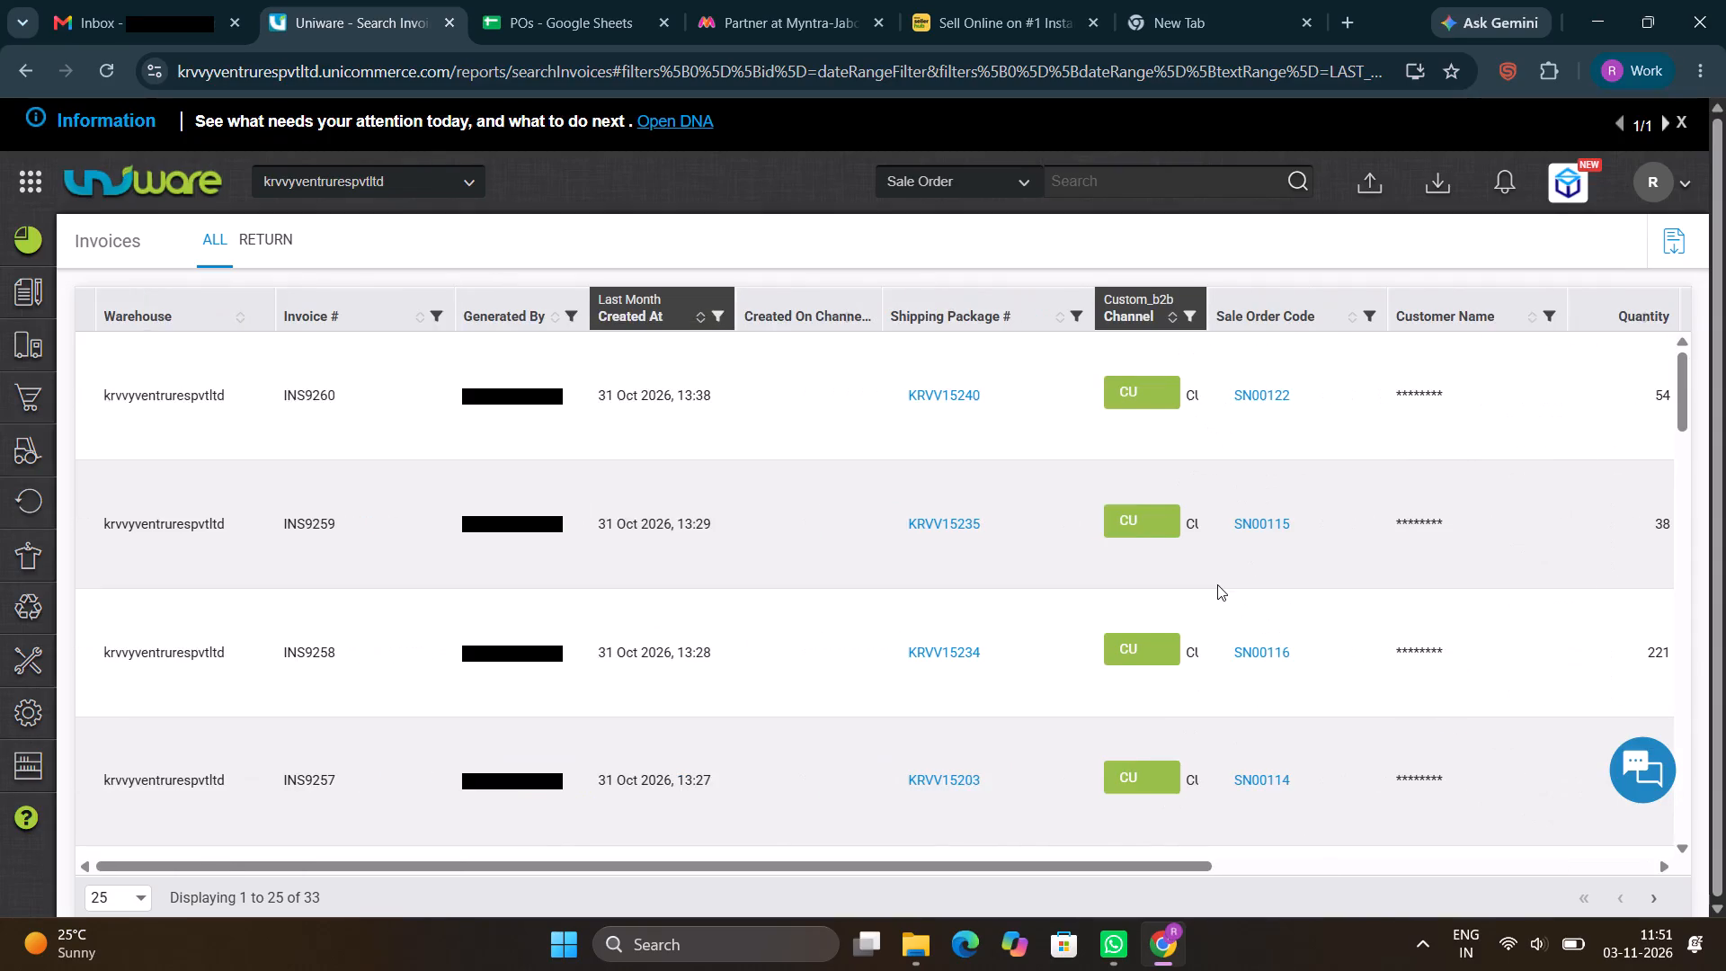
click(126, 895)
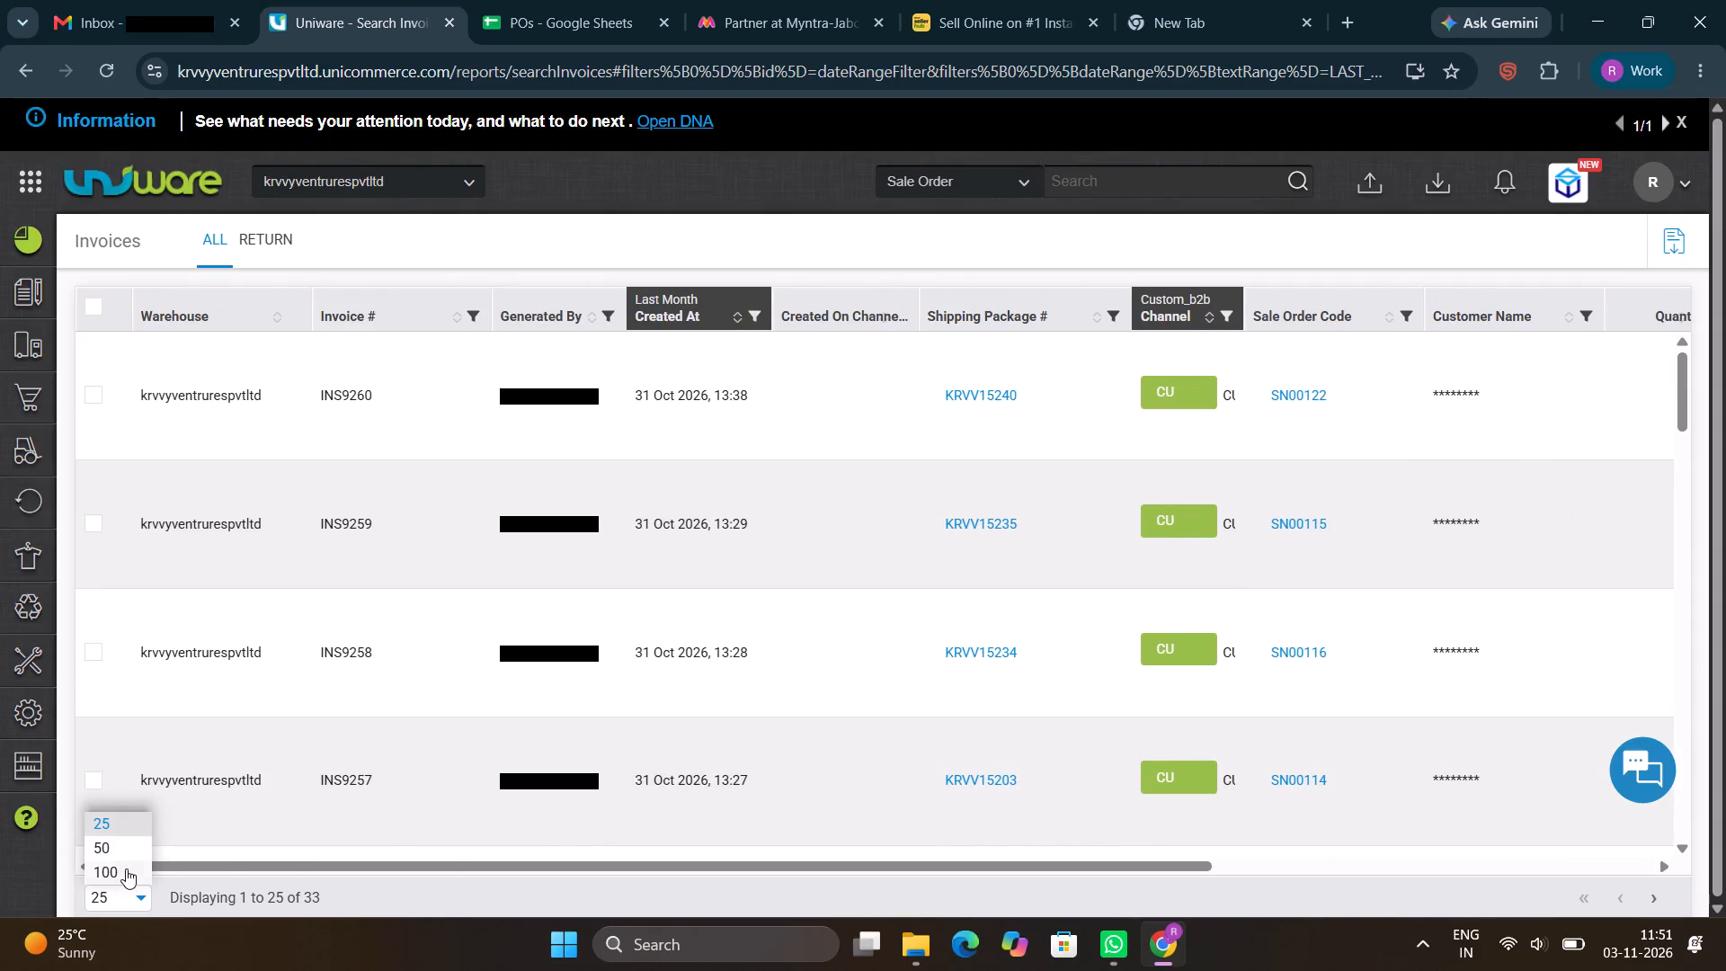
click(126, 870)
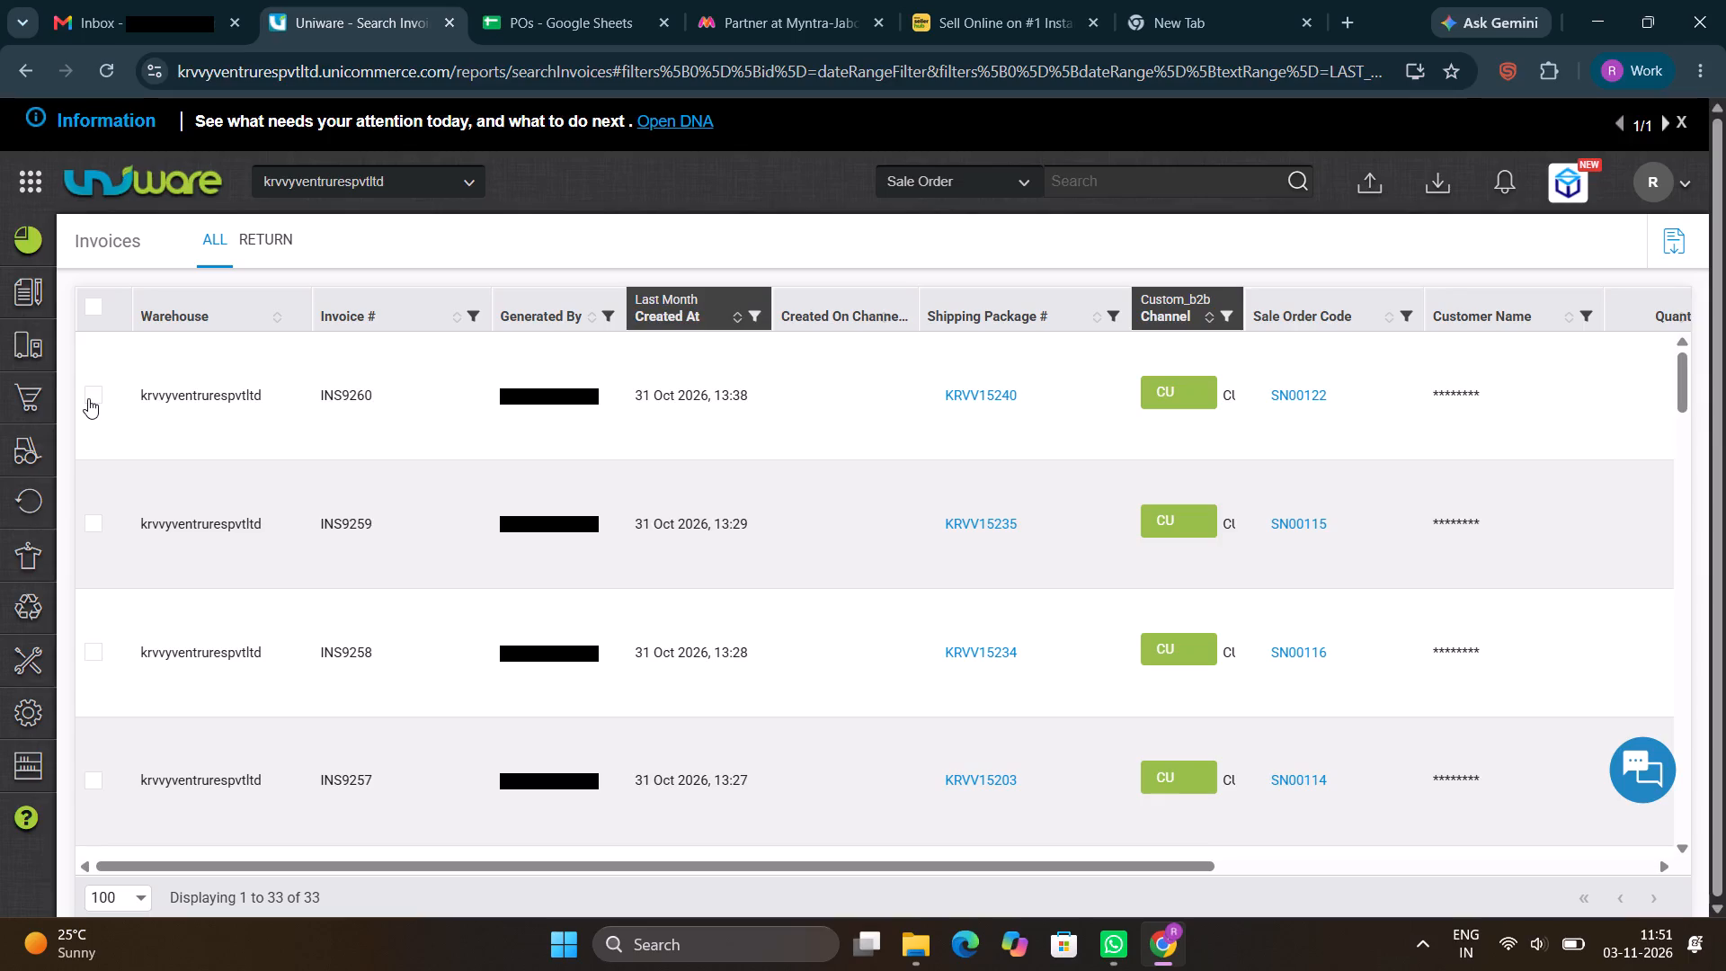
Switch to the POs spreadsheet and examine the Oct 26 purchase order rows and their columns in the BLINKIT UPDATED sheet.
key(alt+Tab)
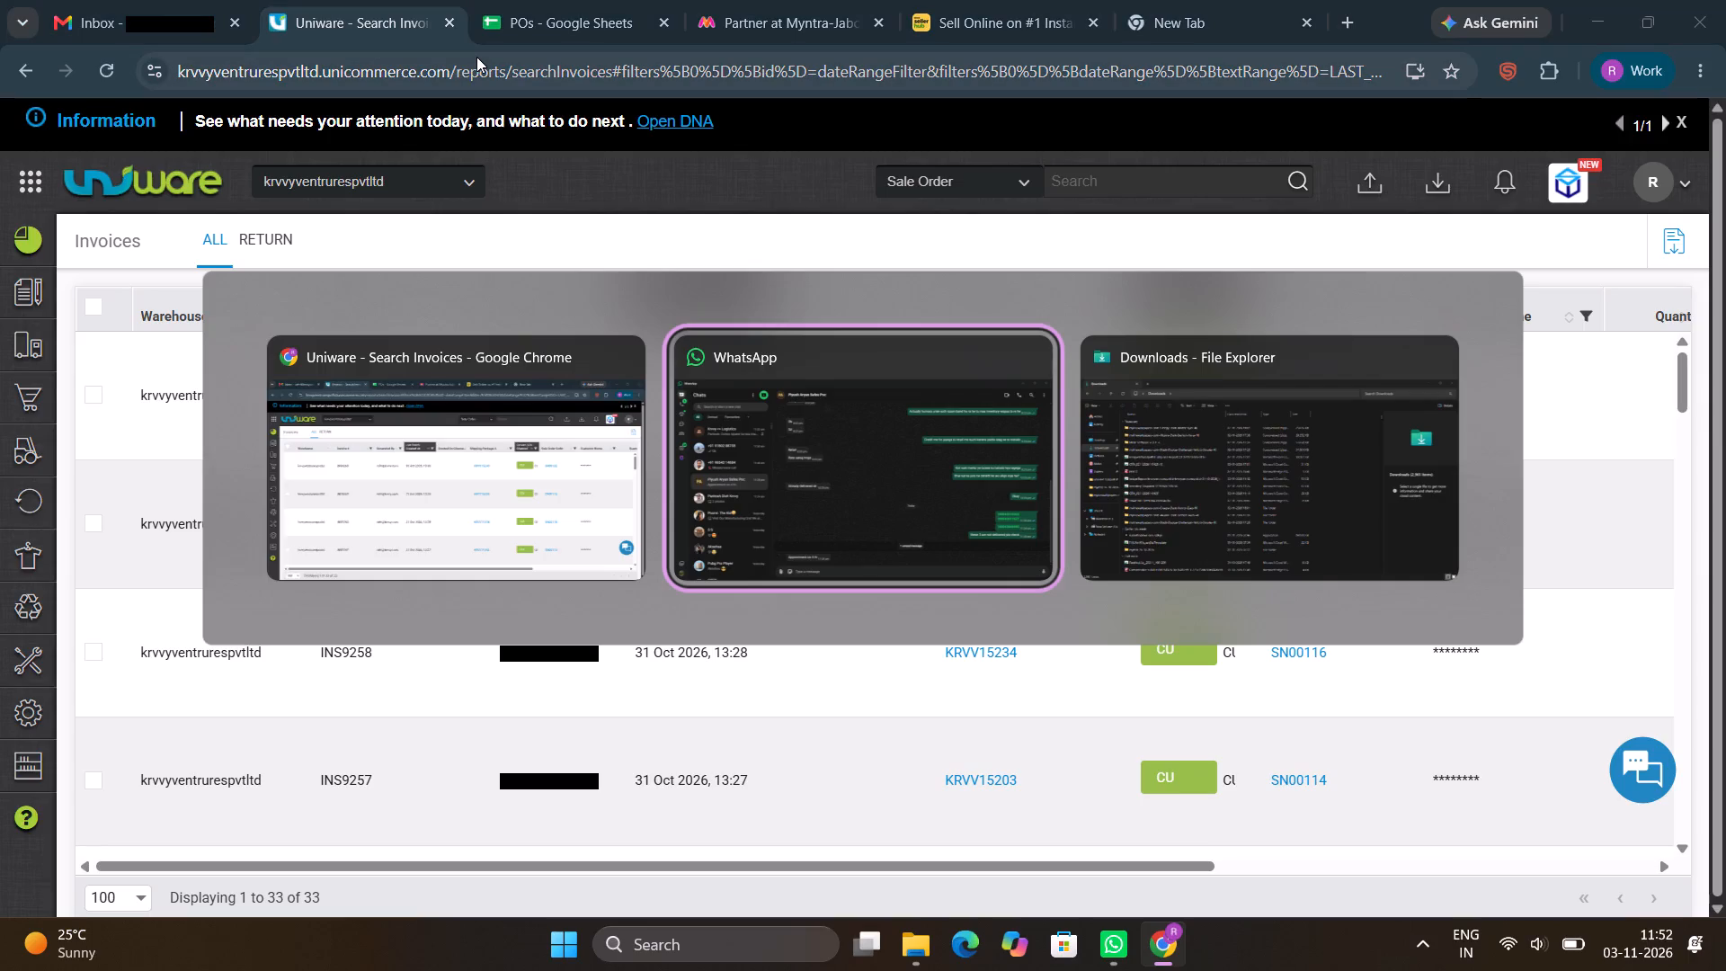
key(alt+Tab)
key(alt+Tab)
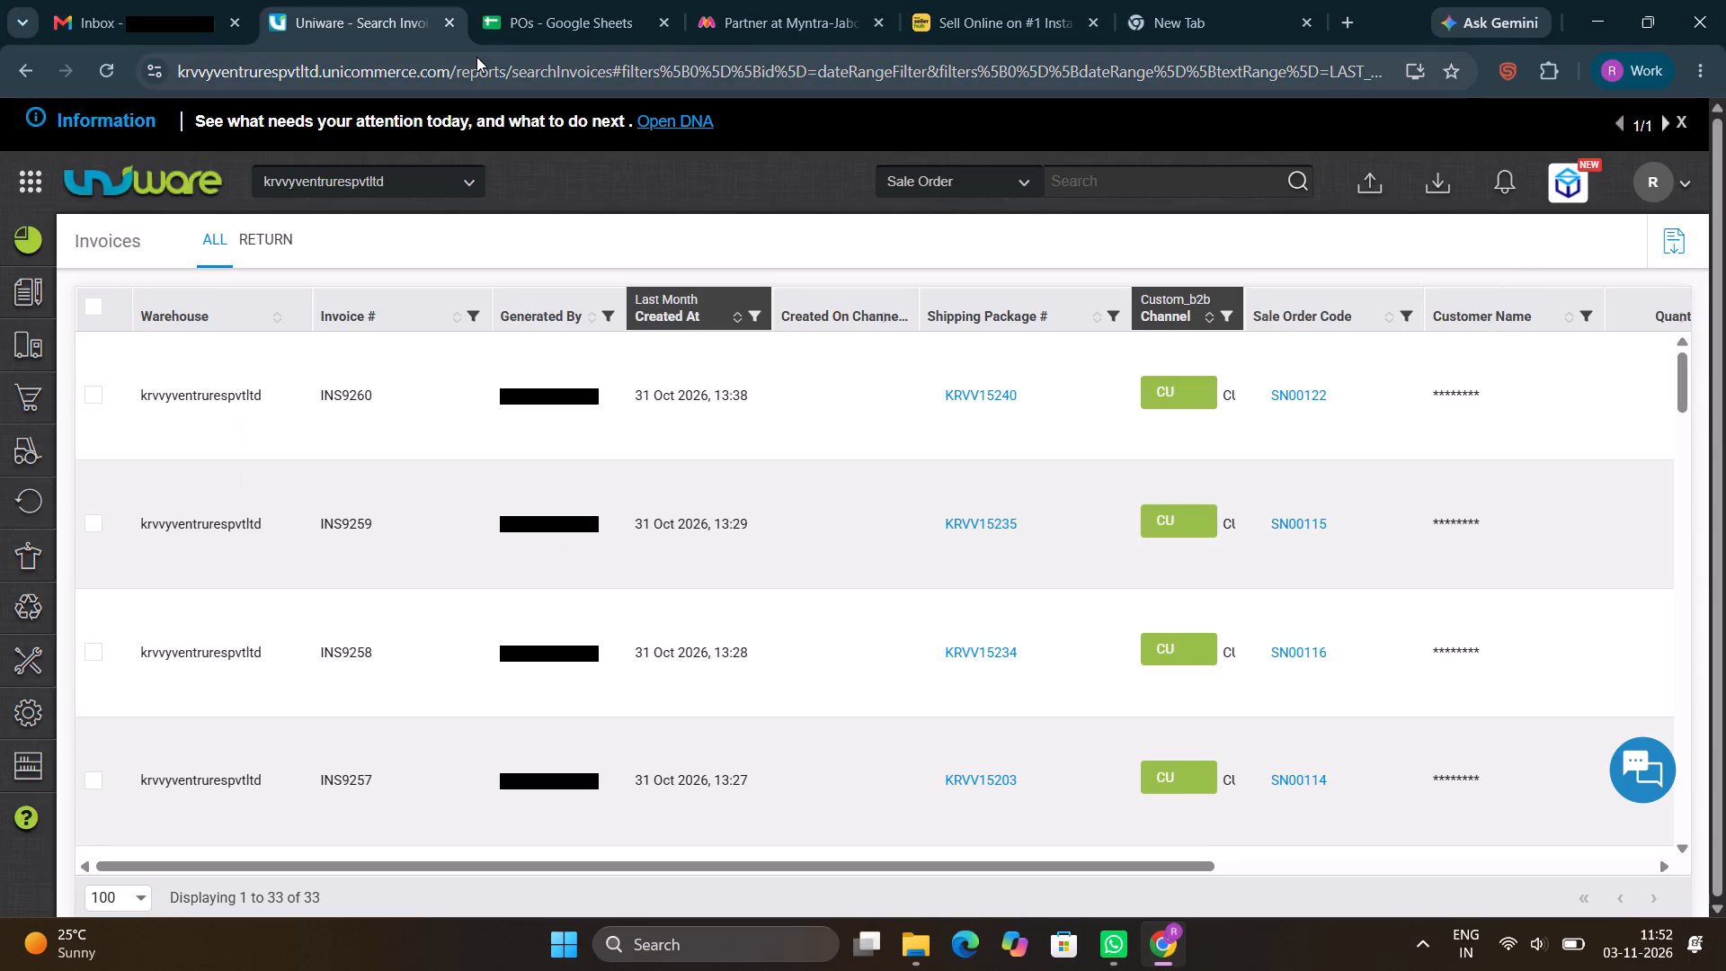
click(573, 0)
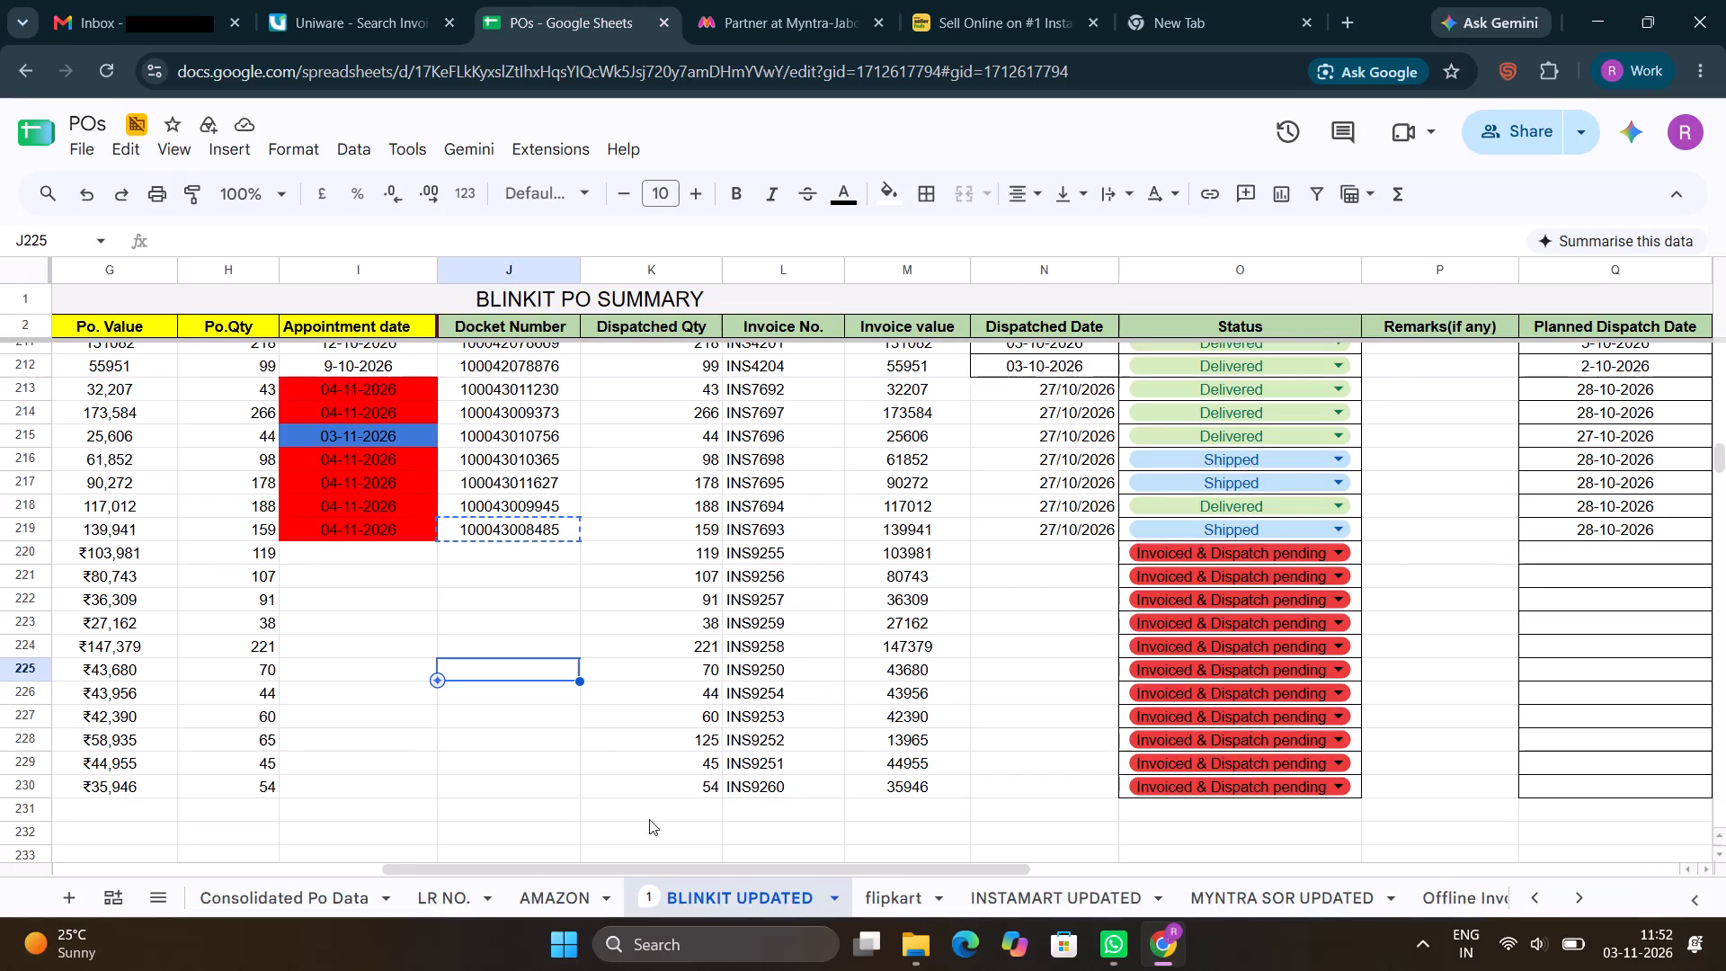
scroll(593, 746, right, 1)
click(683, 676)
key(Up)
key(Up)
key(Up)
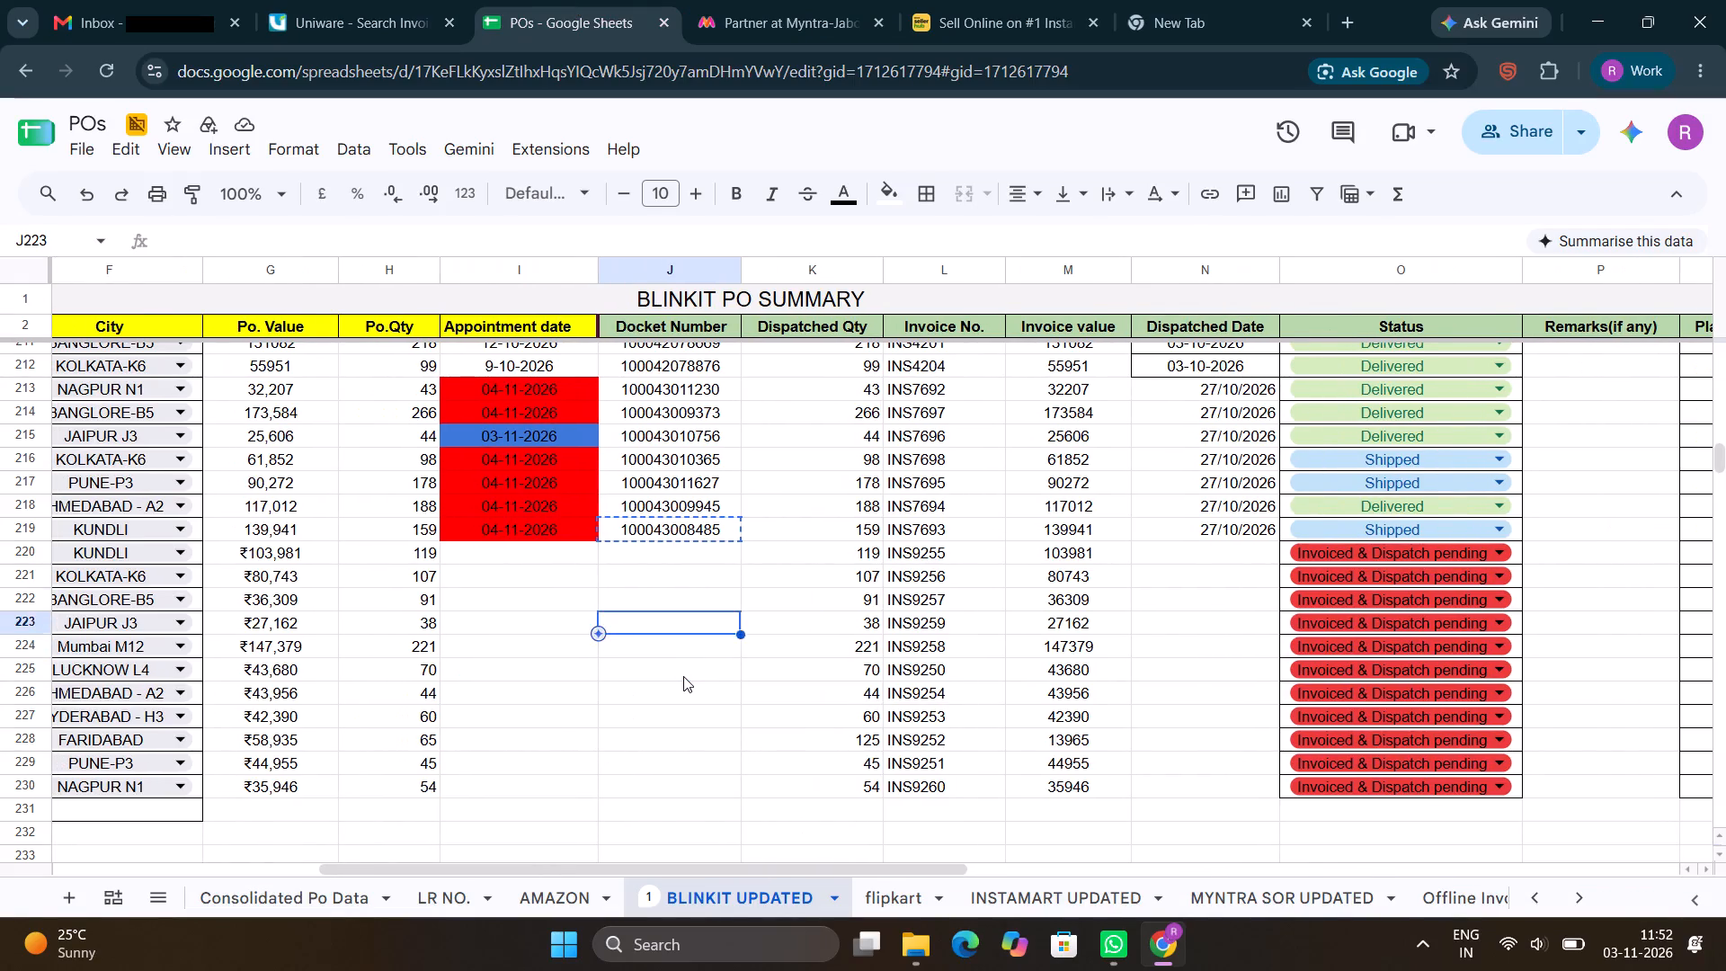
key(Up)
key(Up)
key(Up)
key(Up)
key(Up)
key(Up)
key(Up)
key(Up)
key(Up)
key(Up)
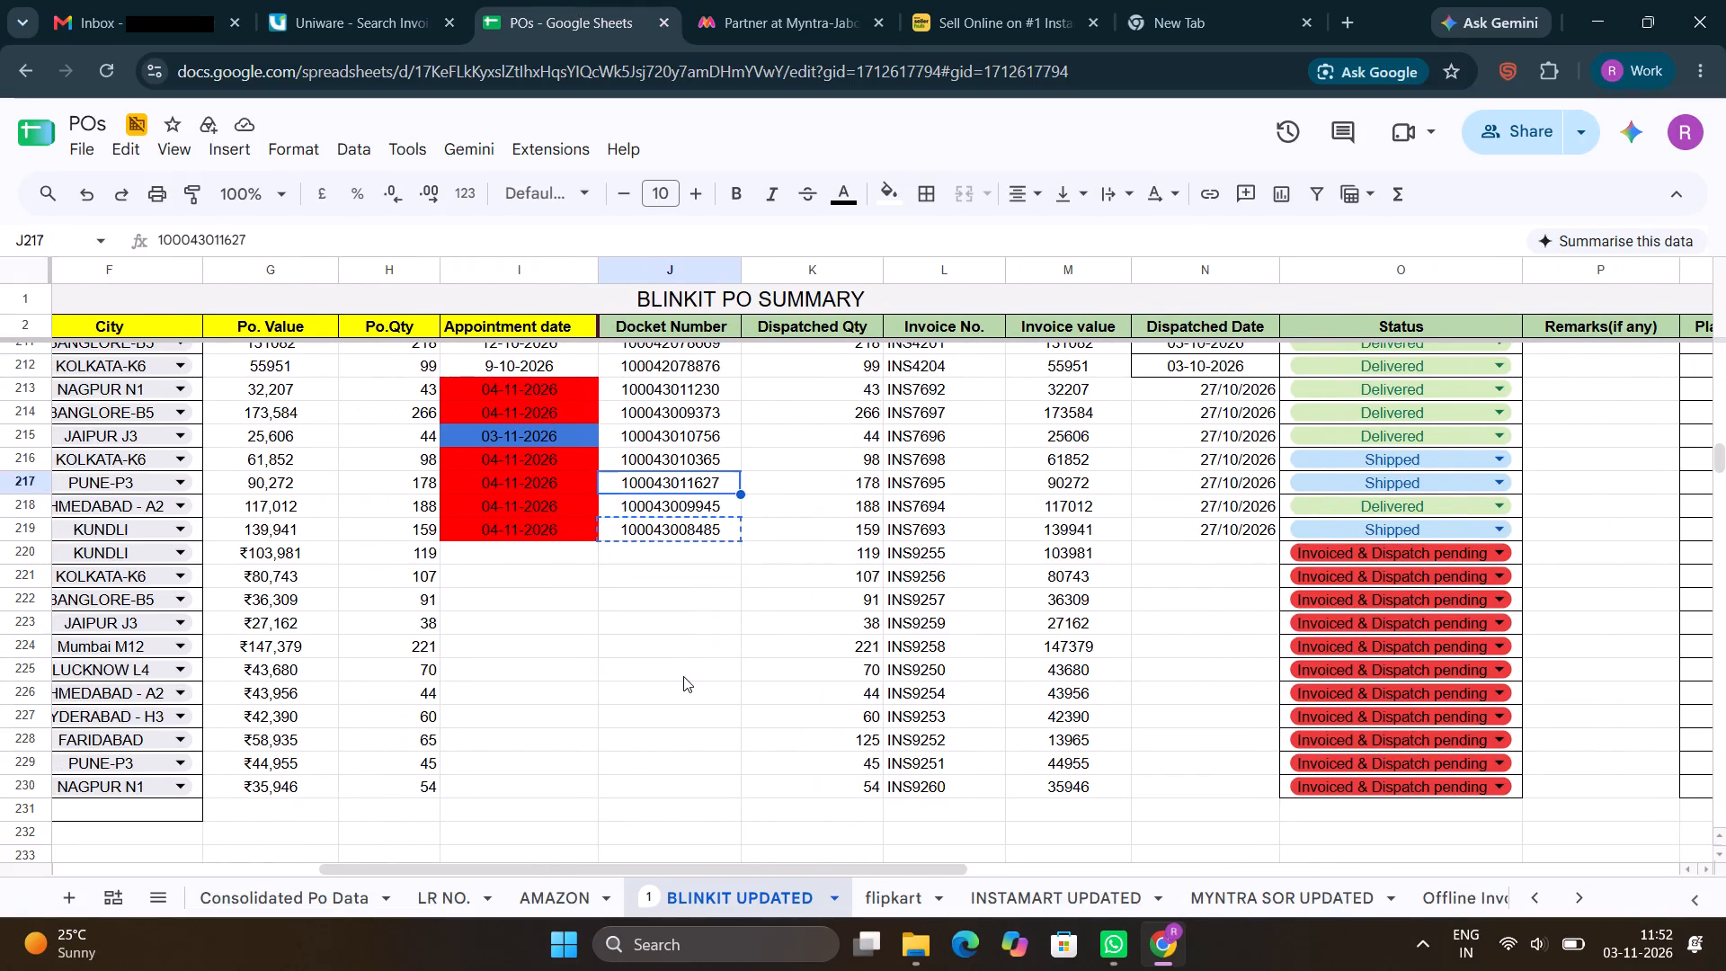
key(Left)
key(Up)
key(Left)
key(Left)
key(Left)
key(Left)
key(Left)
key(Left)
key(Left)
key(Left)
key(Left)
key(Left)
key(Left)
key(Left)
key(Left)
key(Left)
key(Left)
key(Left)
key(Left)
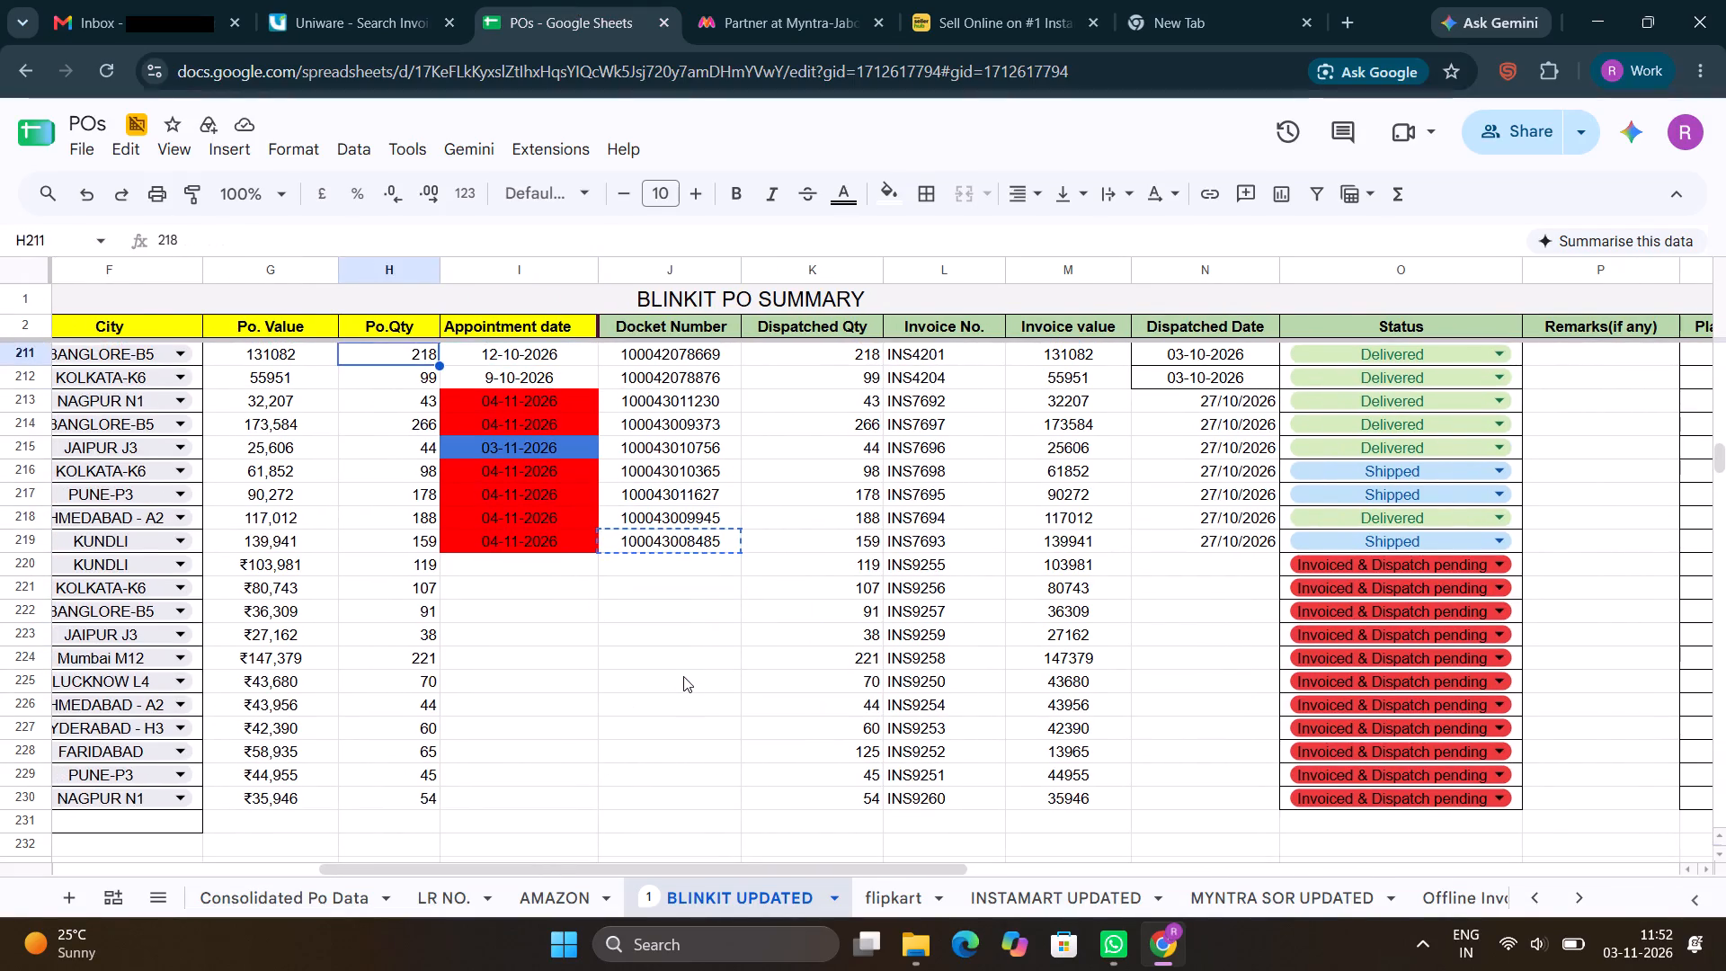
key(Down)
key(Down)
key(Right)
key(Right)
key(Right)
key(Right)
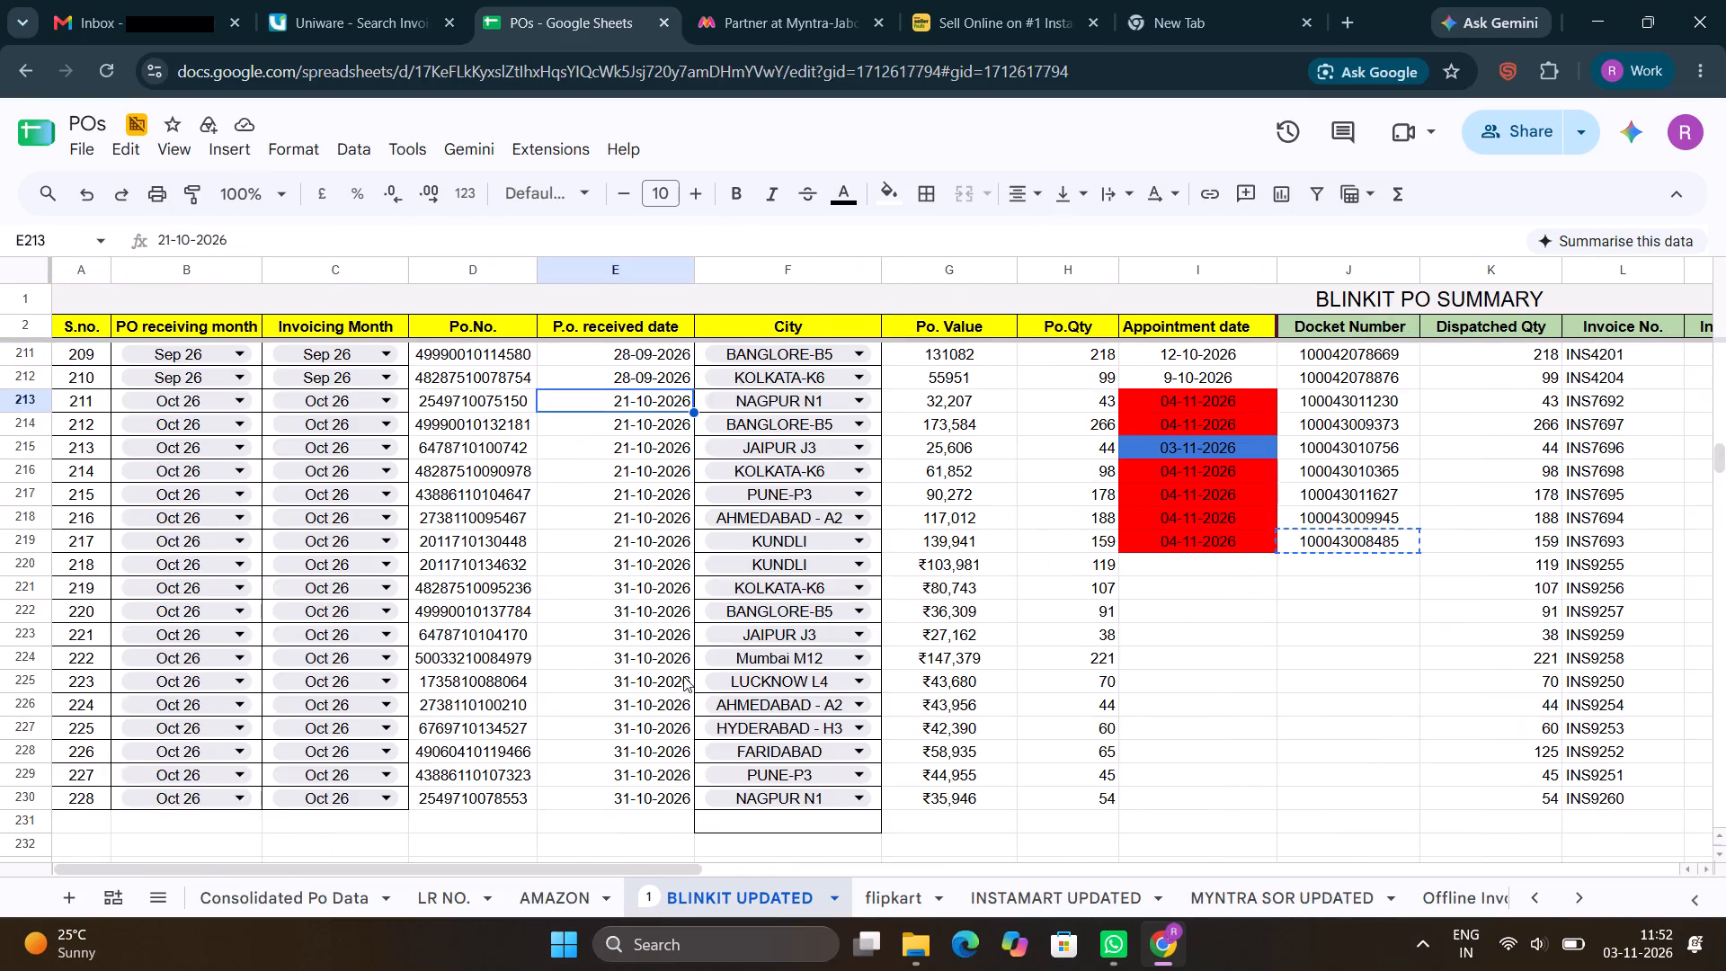
key(Right)
key(Right)
key(Right)
key(Right)
key(Right)
key(Right)
key(Right)
key(Right)
key(Right)
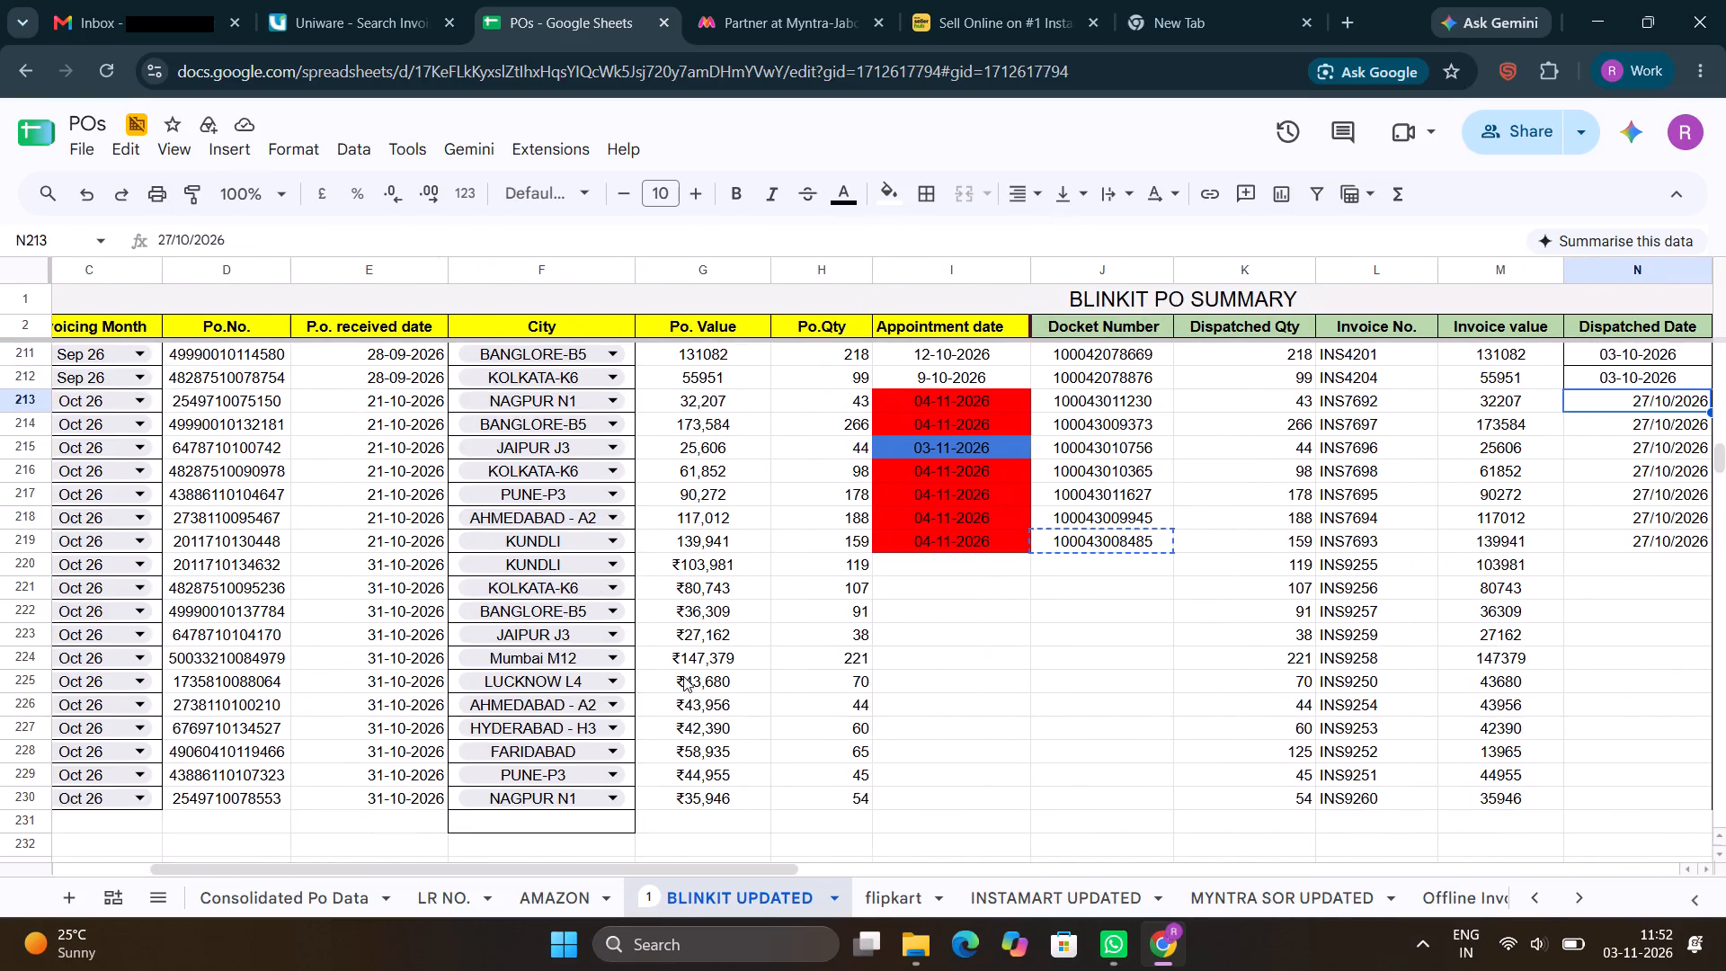
key(Right)
key(Left)
key(Left)
key(Left)
key(Left)
key(Right)
key(Right)
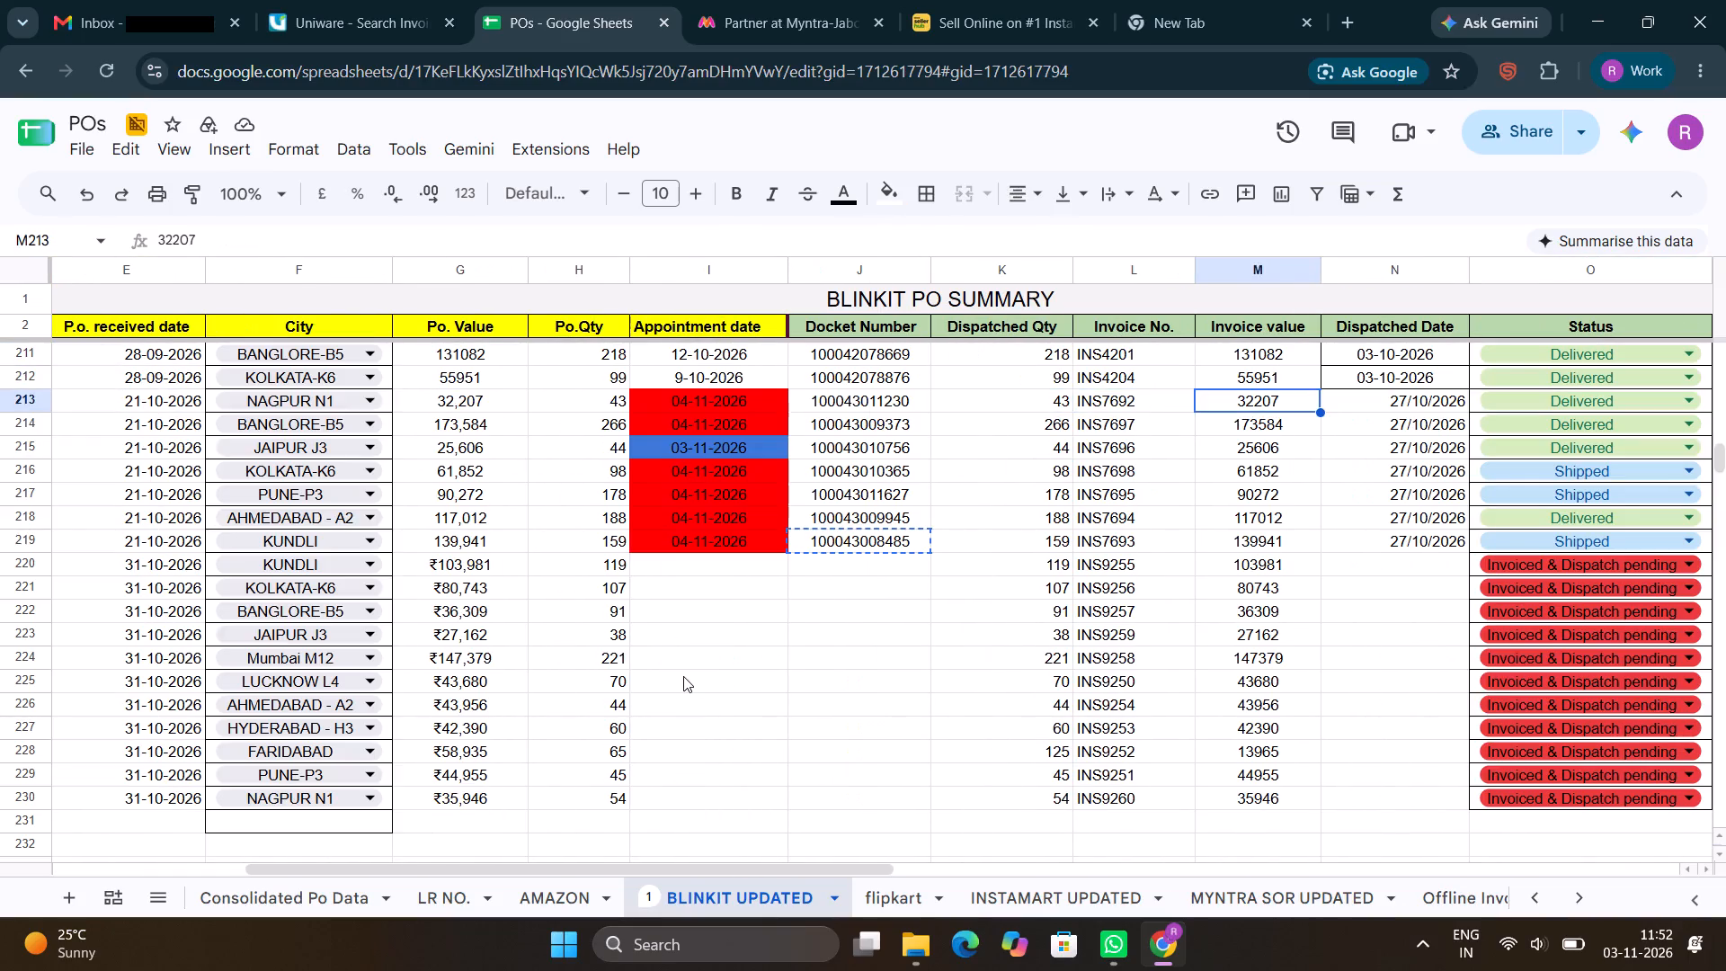
key(Left)
key(Left)
key(Left)
key(Left)
key(Left)
key(Left)
key(Left)
key(Left)
key(Left)
key(Left)
key(Left)
key(Left)
key(Left)
key(Left)
key(Left)
key(Left)
key(Left)
key(Left)
key(Right)
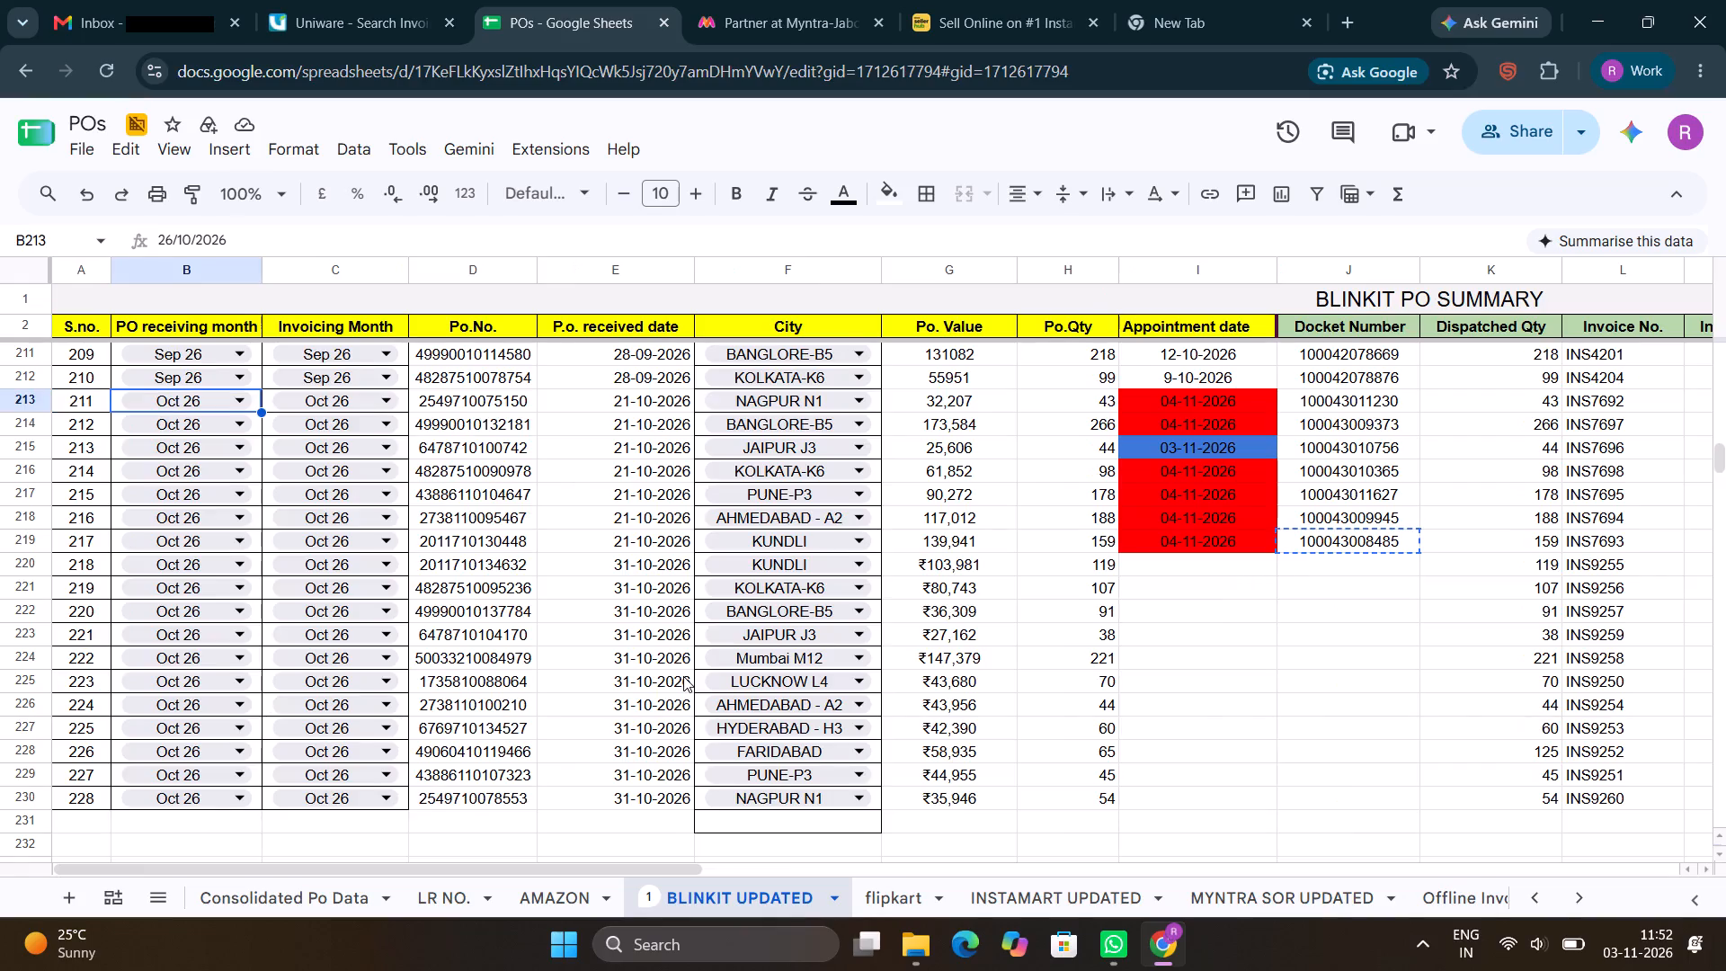
scroll(683, 676, up, 1)
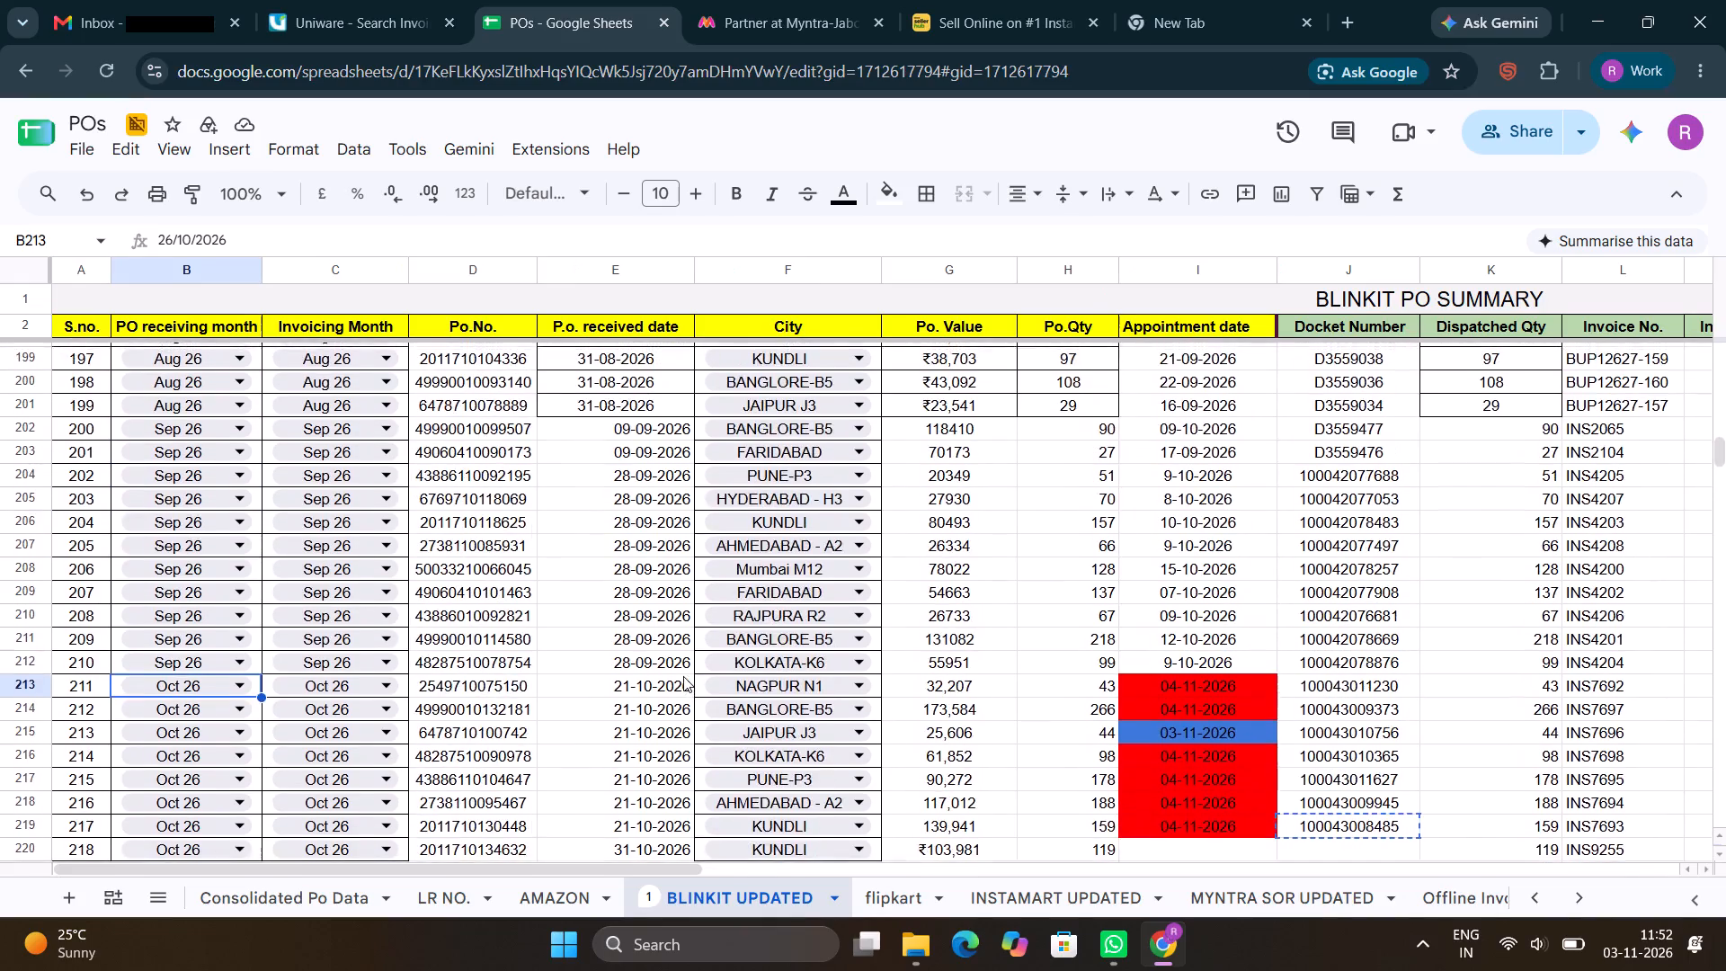
scroll(683, 676, up, 1)
Copy the Invoice No. entries of the Oct 26 Blinkit orders, cells L213:L230.
key(Right)
key(Right)
key(Right)
key(Right)
key(Right)
key(Right)
key(Right)
key(Right)
key(Right)
key(Right)
key(Right)
key(Right)
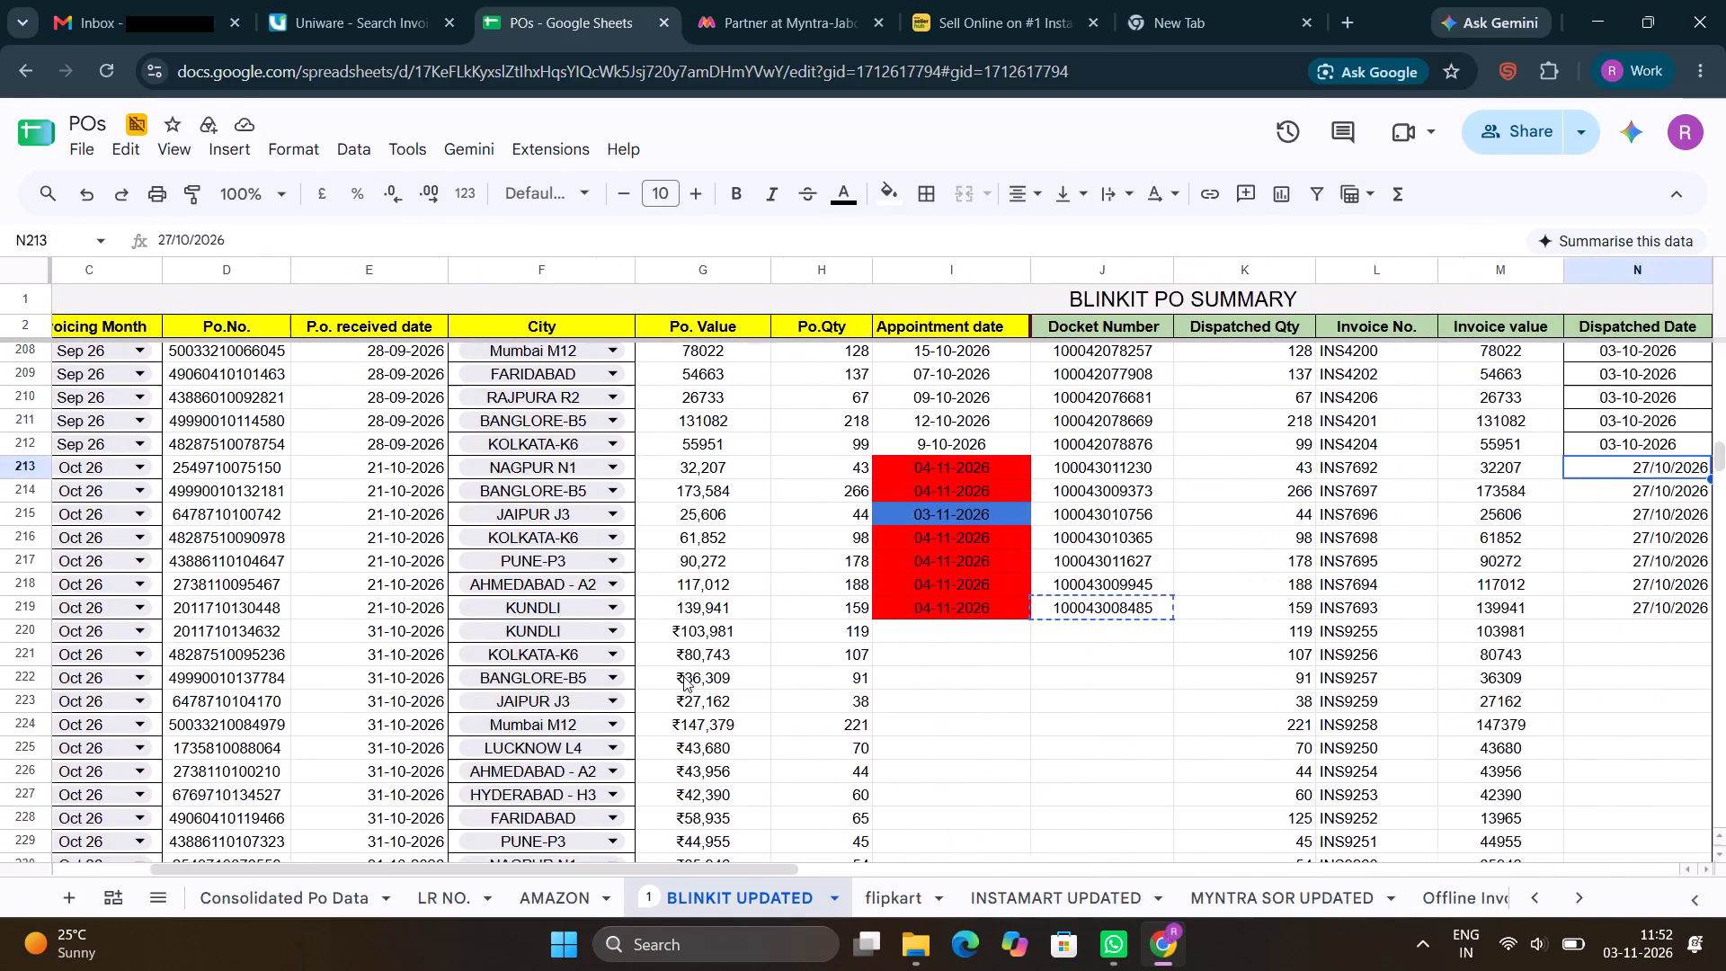
key(Right)
key(Right)
key(Left)
key(Left)
key(Left)
key(Left)
key(Left)
key(Right)
key(ctrl+shift+Down)
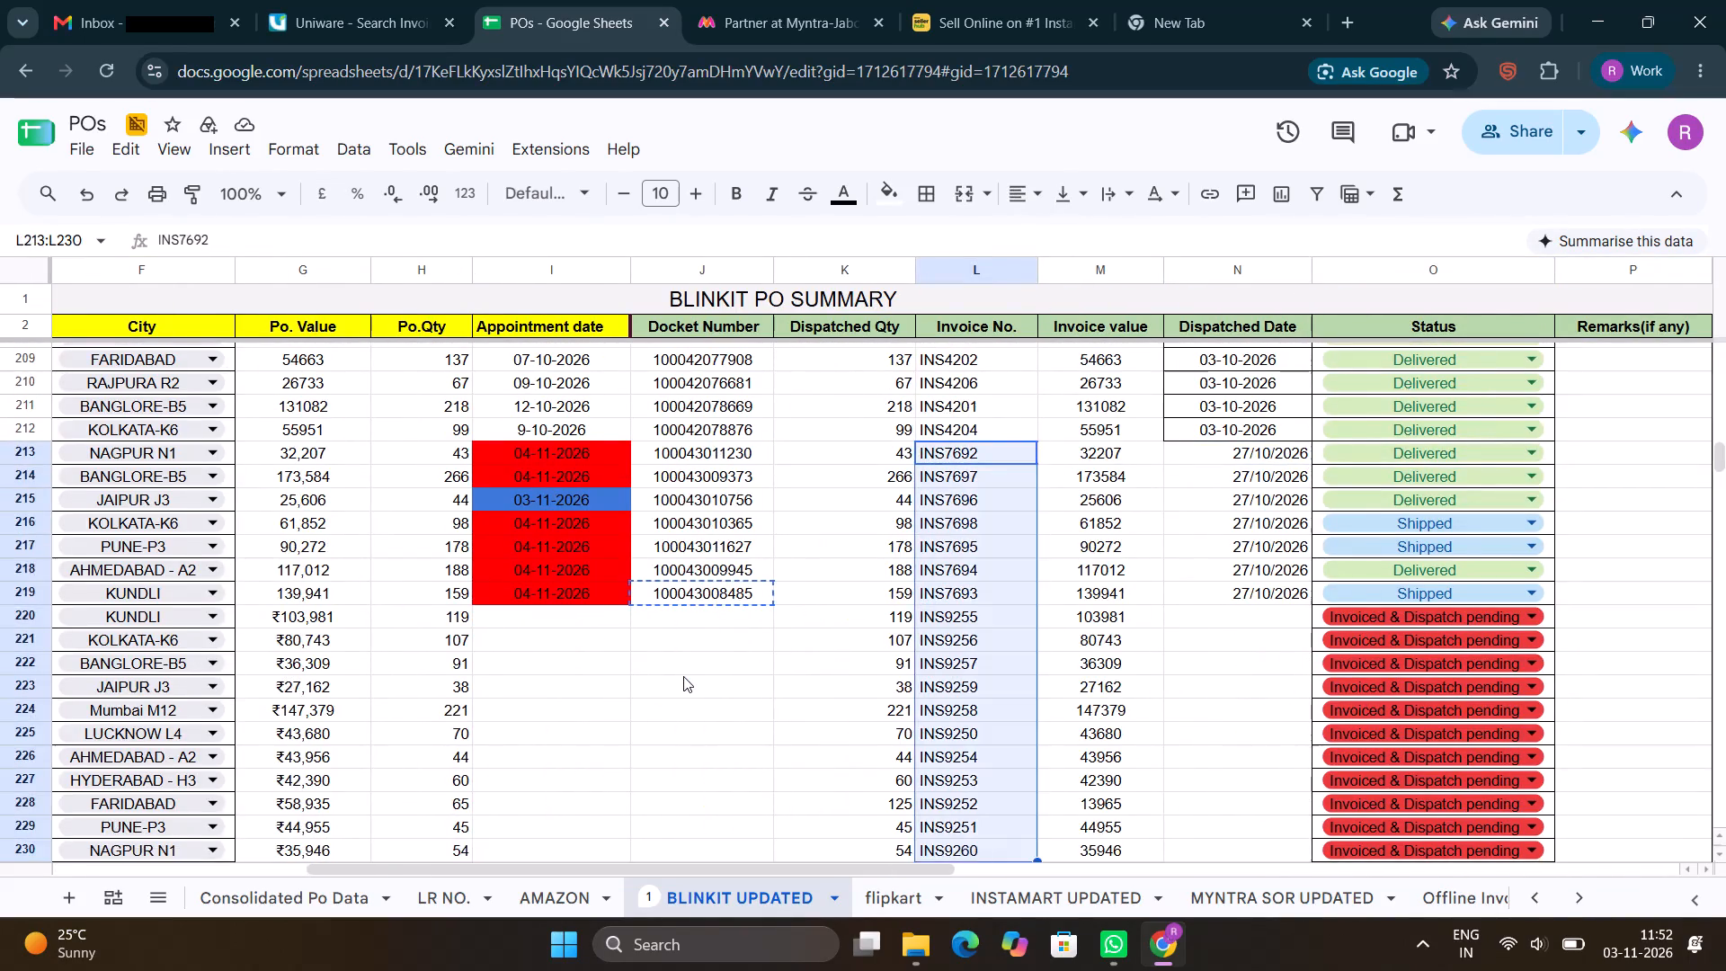
key(shift+Down)
key(shift+Up)
key(ctrl+c)
Open Excel with a new blank workbook and paste the copied invoice numbers into column A starting at A1.
key(alt+Tab)
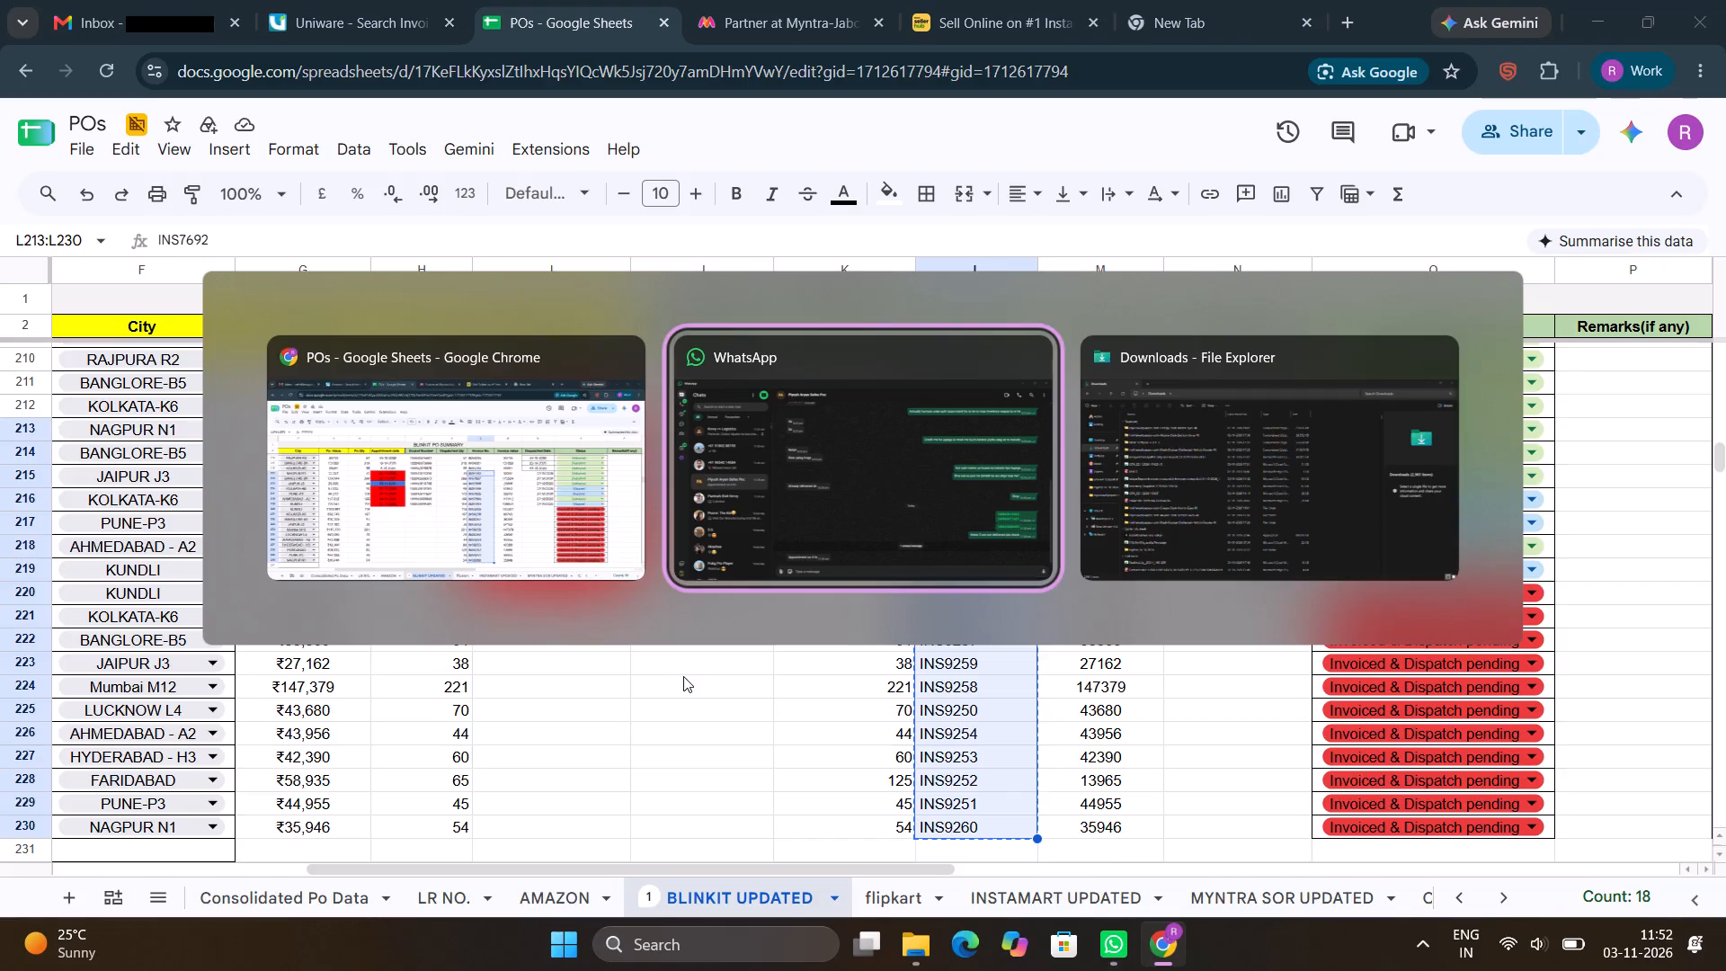
key(alt+Tab)
key(alt+Tab)
key(alt+Tab)
key(alt+Tab)
key(alt+Tab)
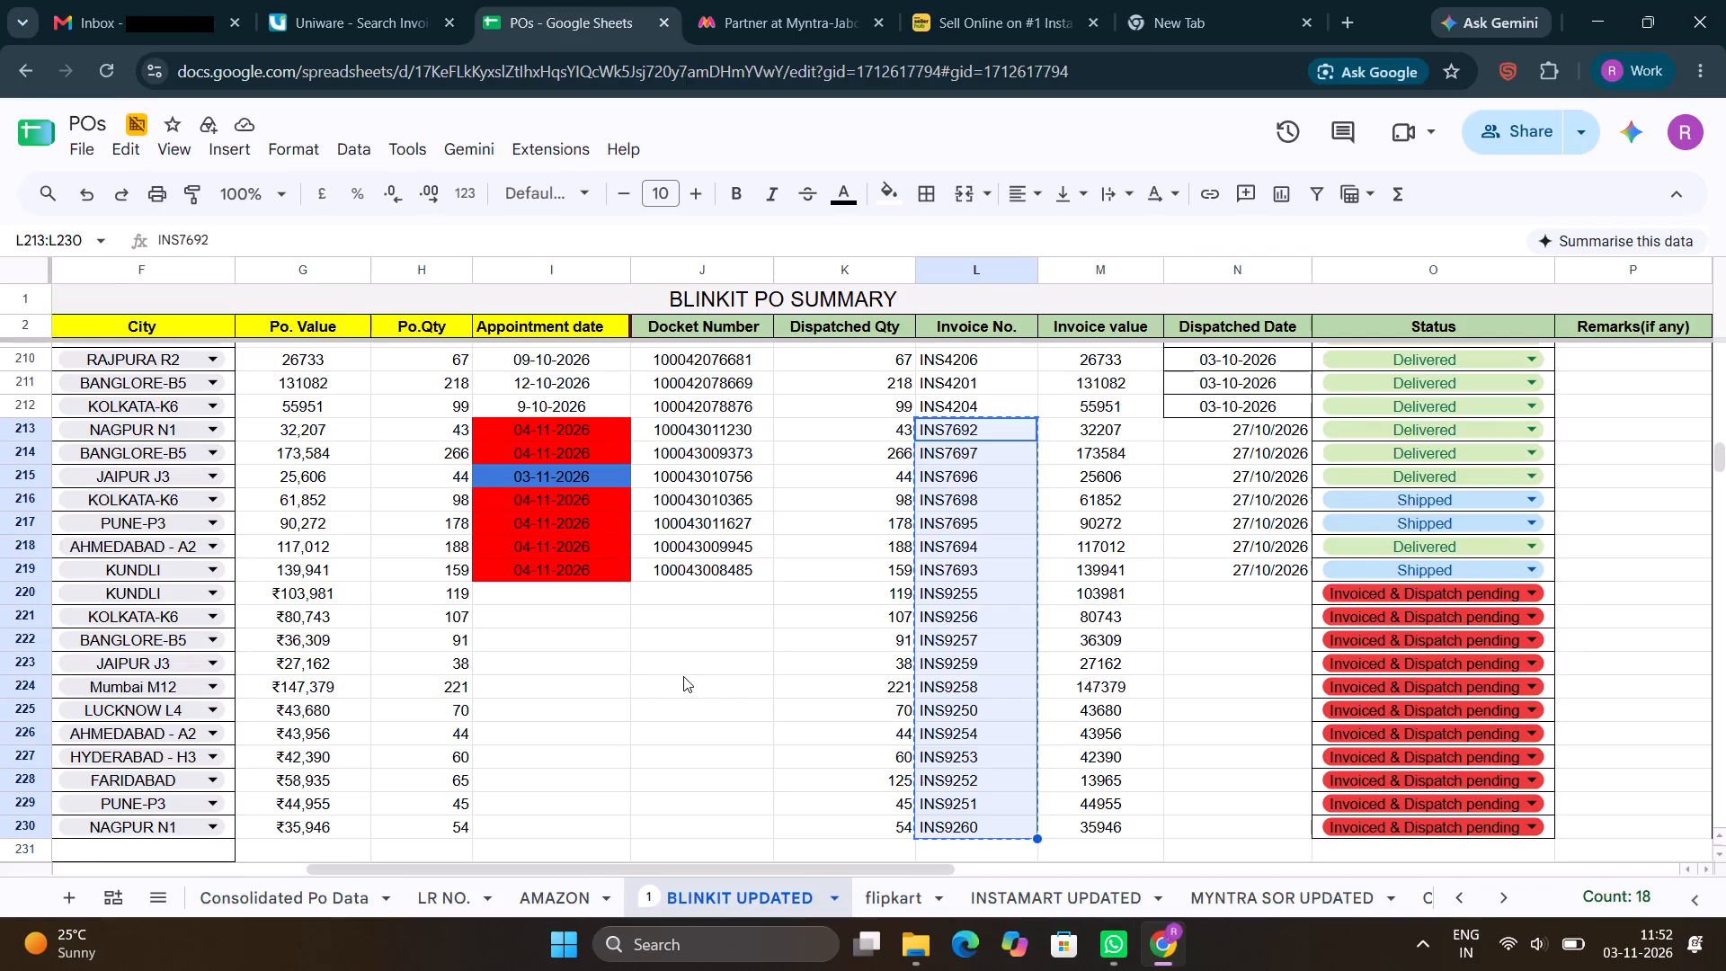
key(e)
key(Return)
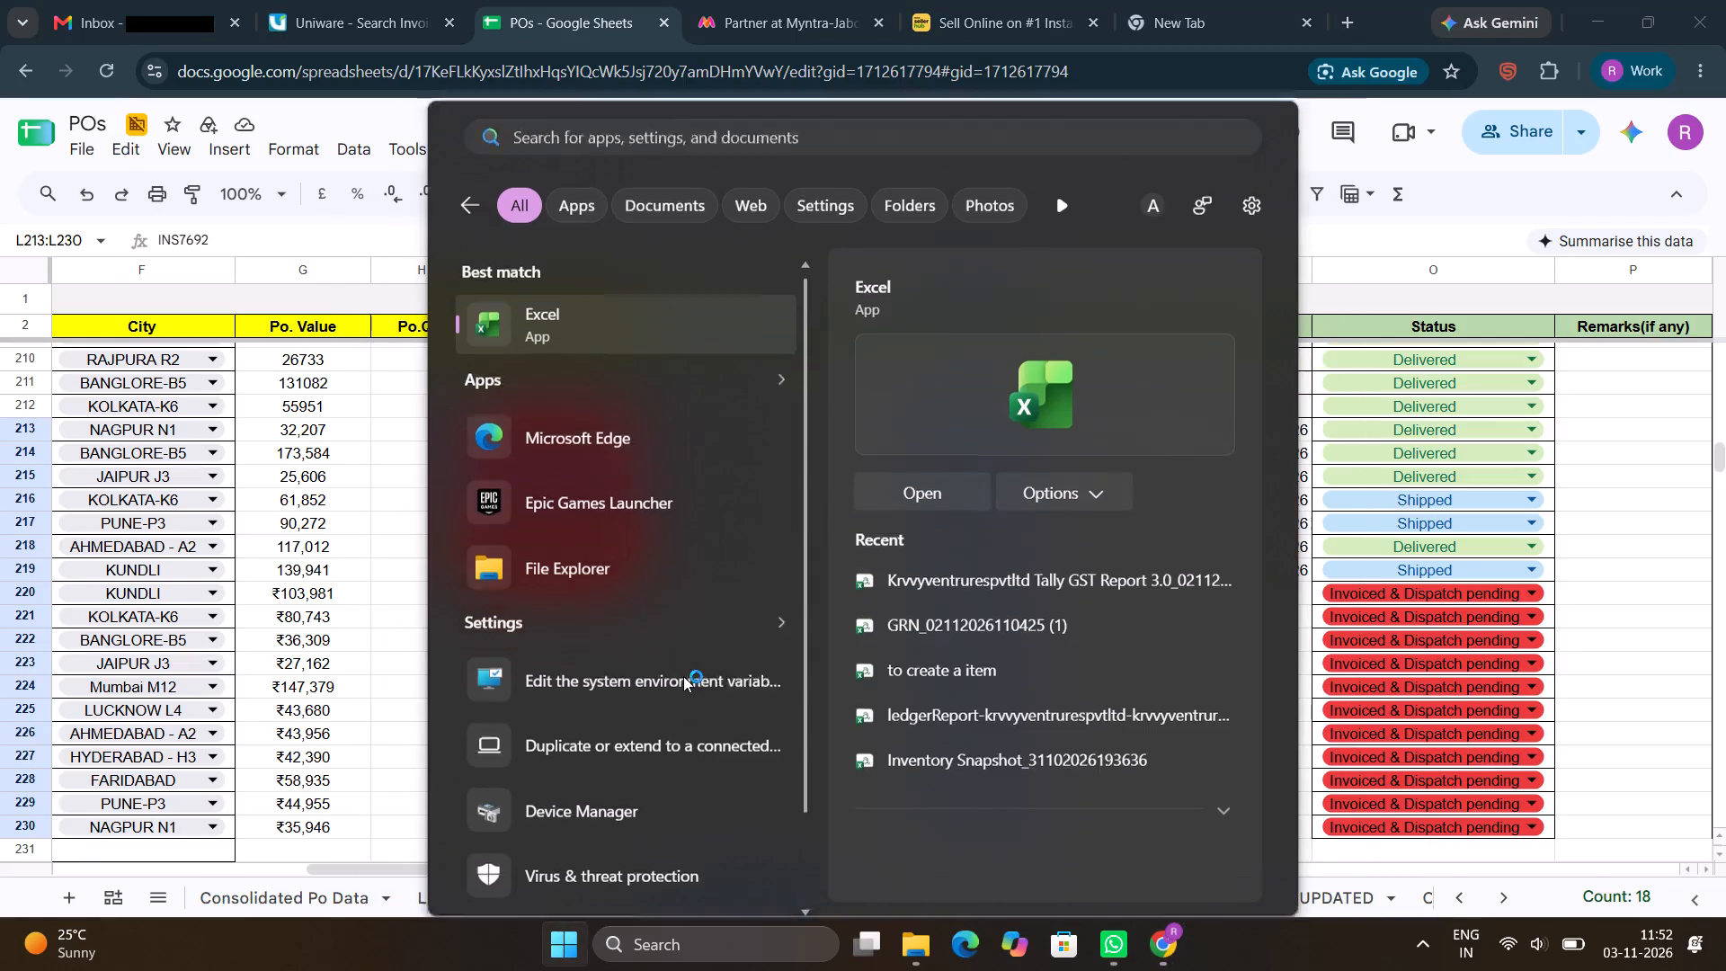
key(Return)
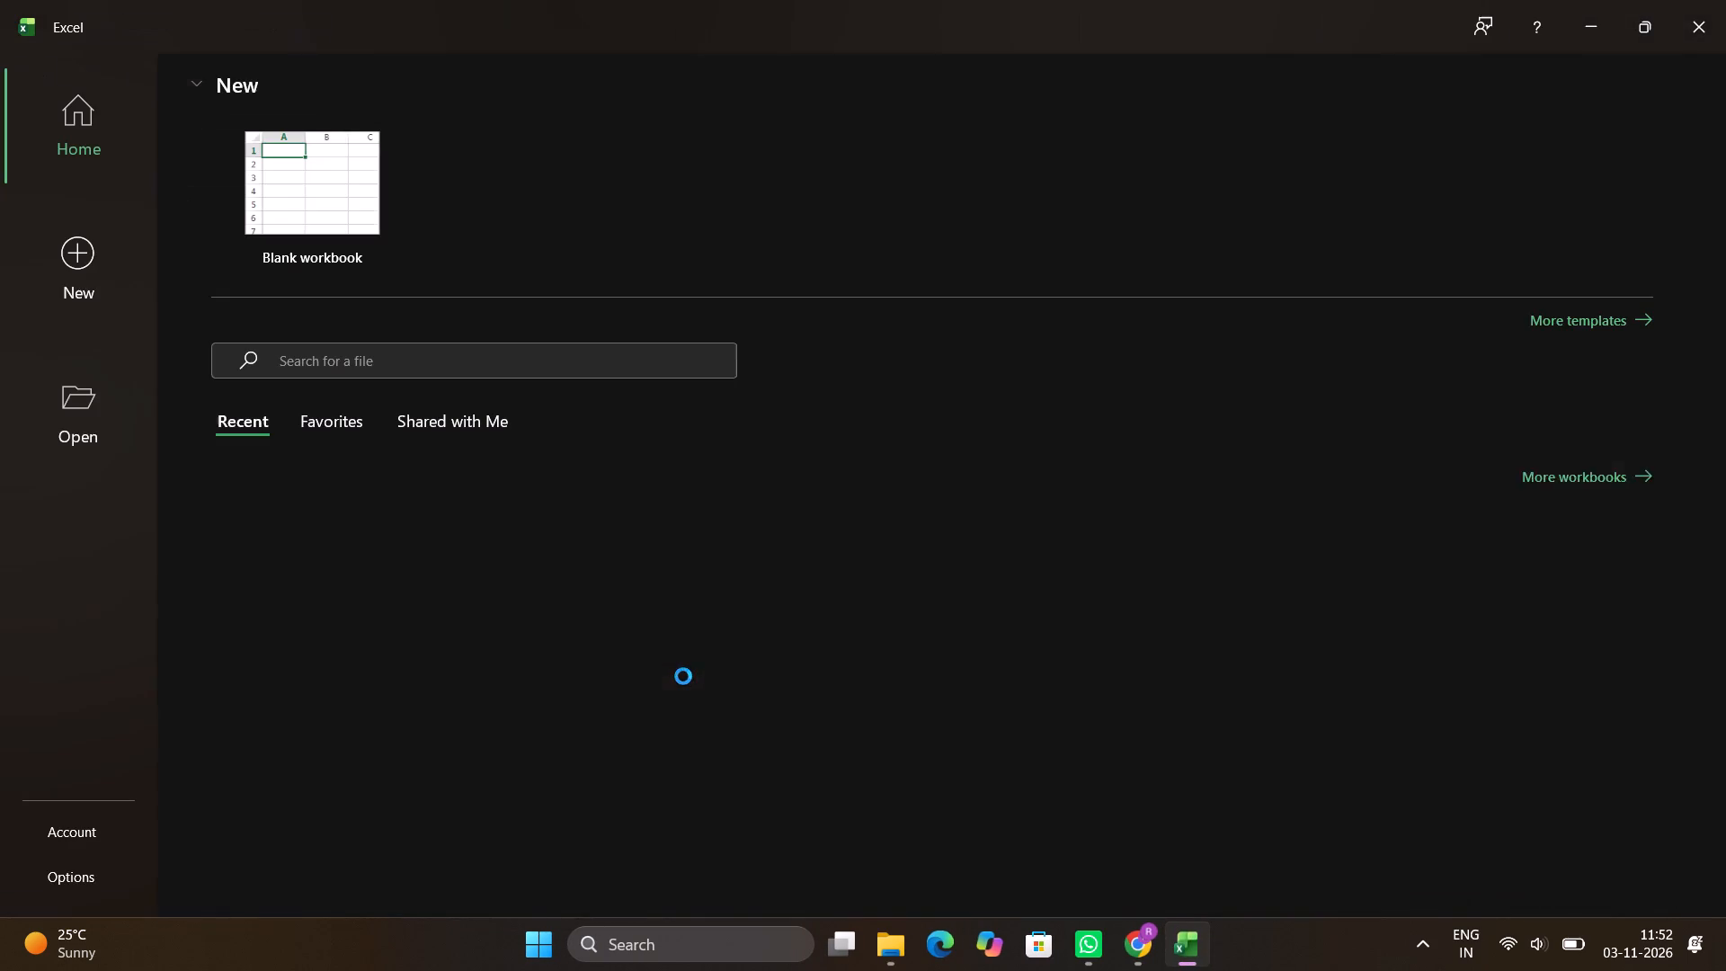
key(Return)
key(ctrl+v)
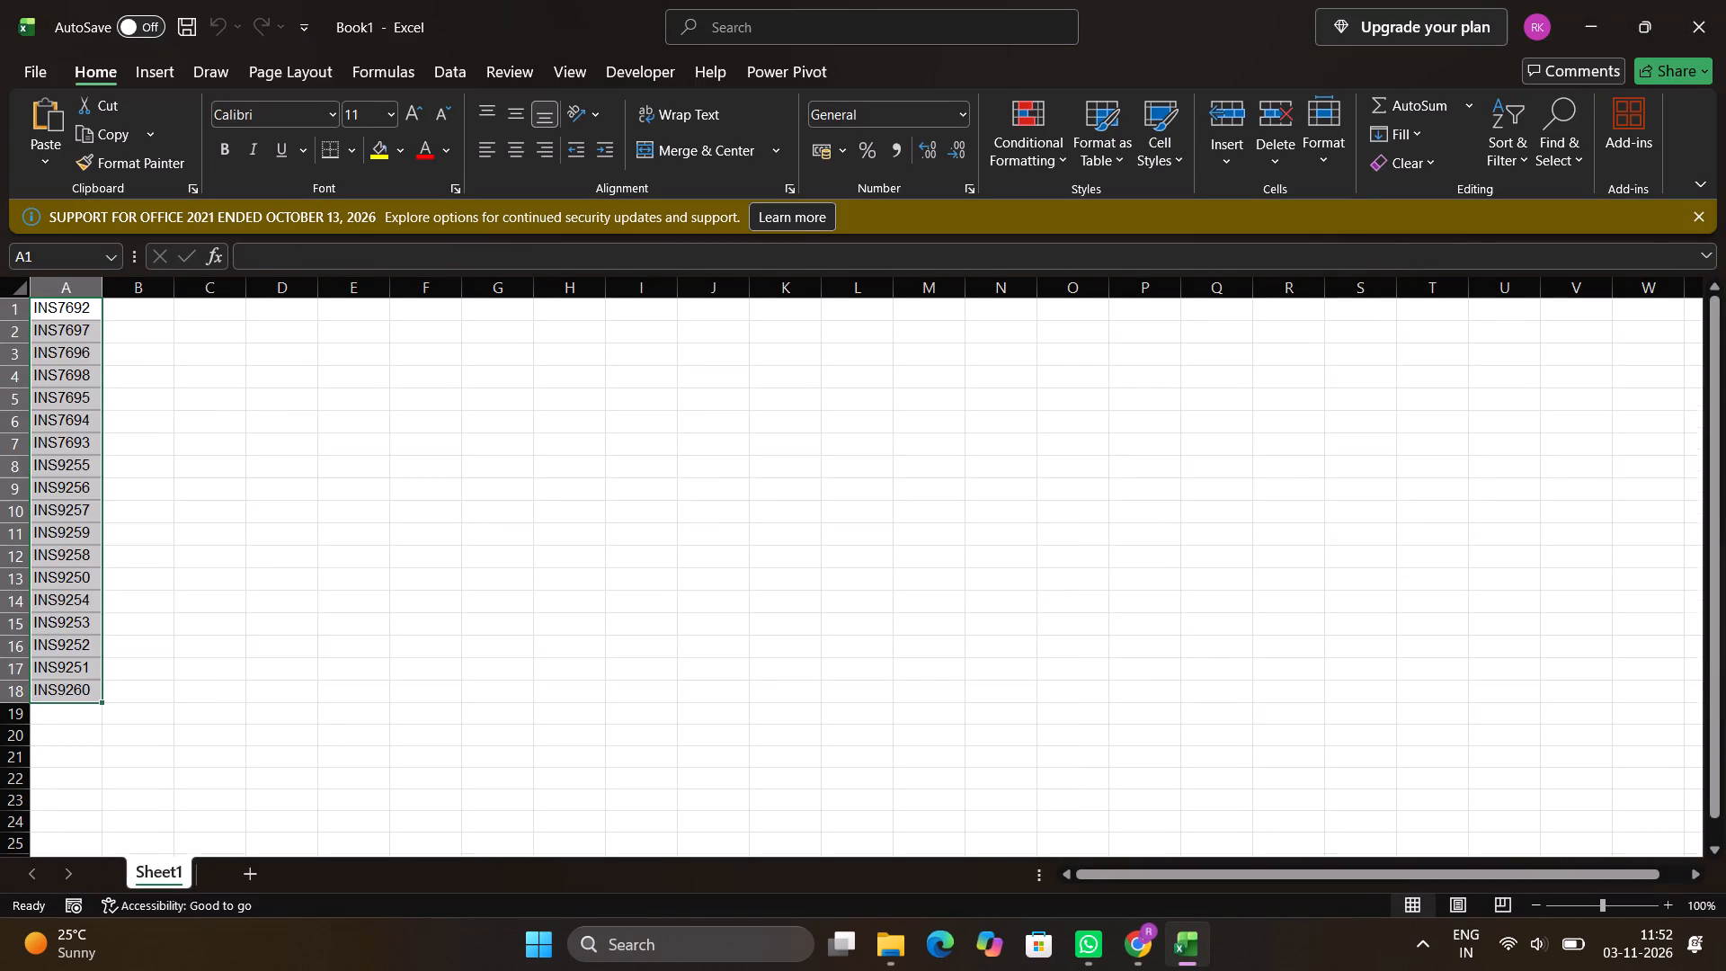
Select cell A19 in Excel, the first empty cell below the pasted Blinkit invoice numbers.
key(alt+Tab)
key(alt+Tab)
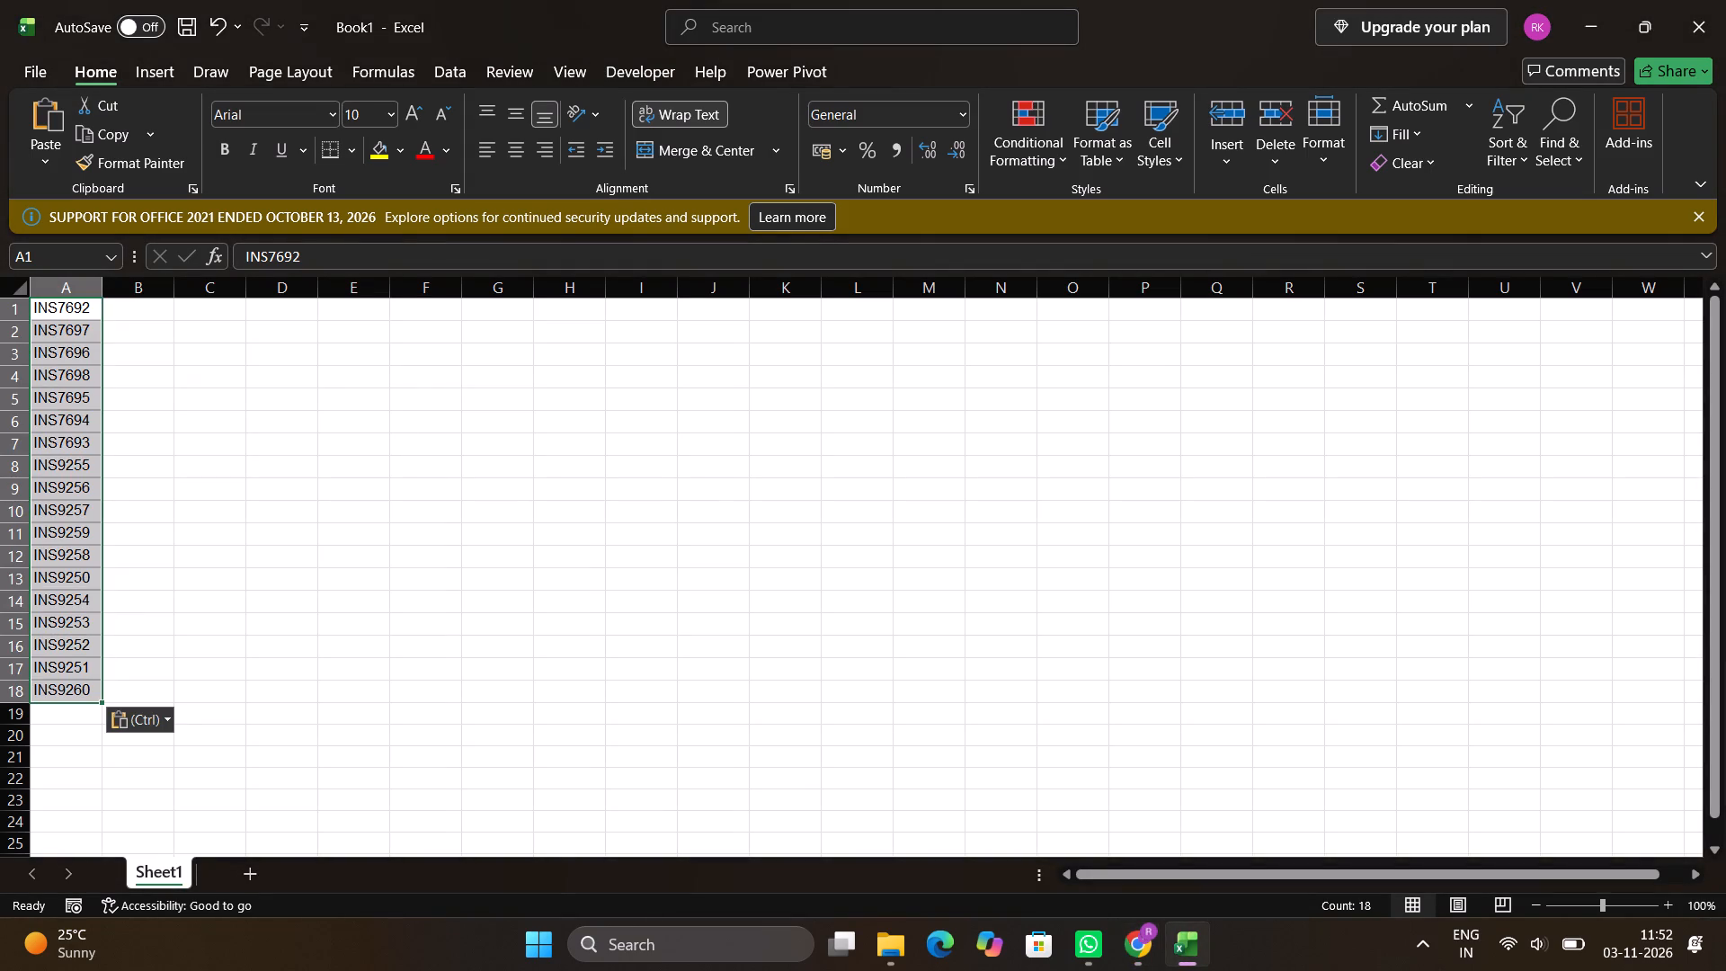
key(Down)
key(ctrl+Down)
key(Down)
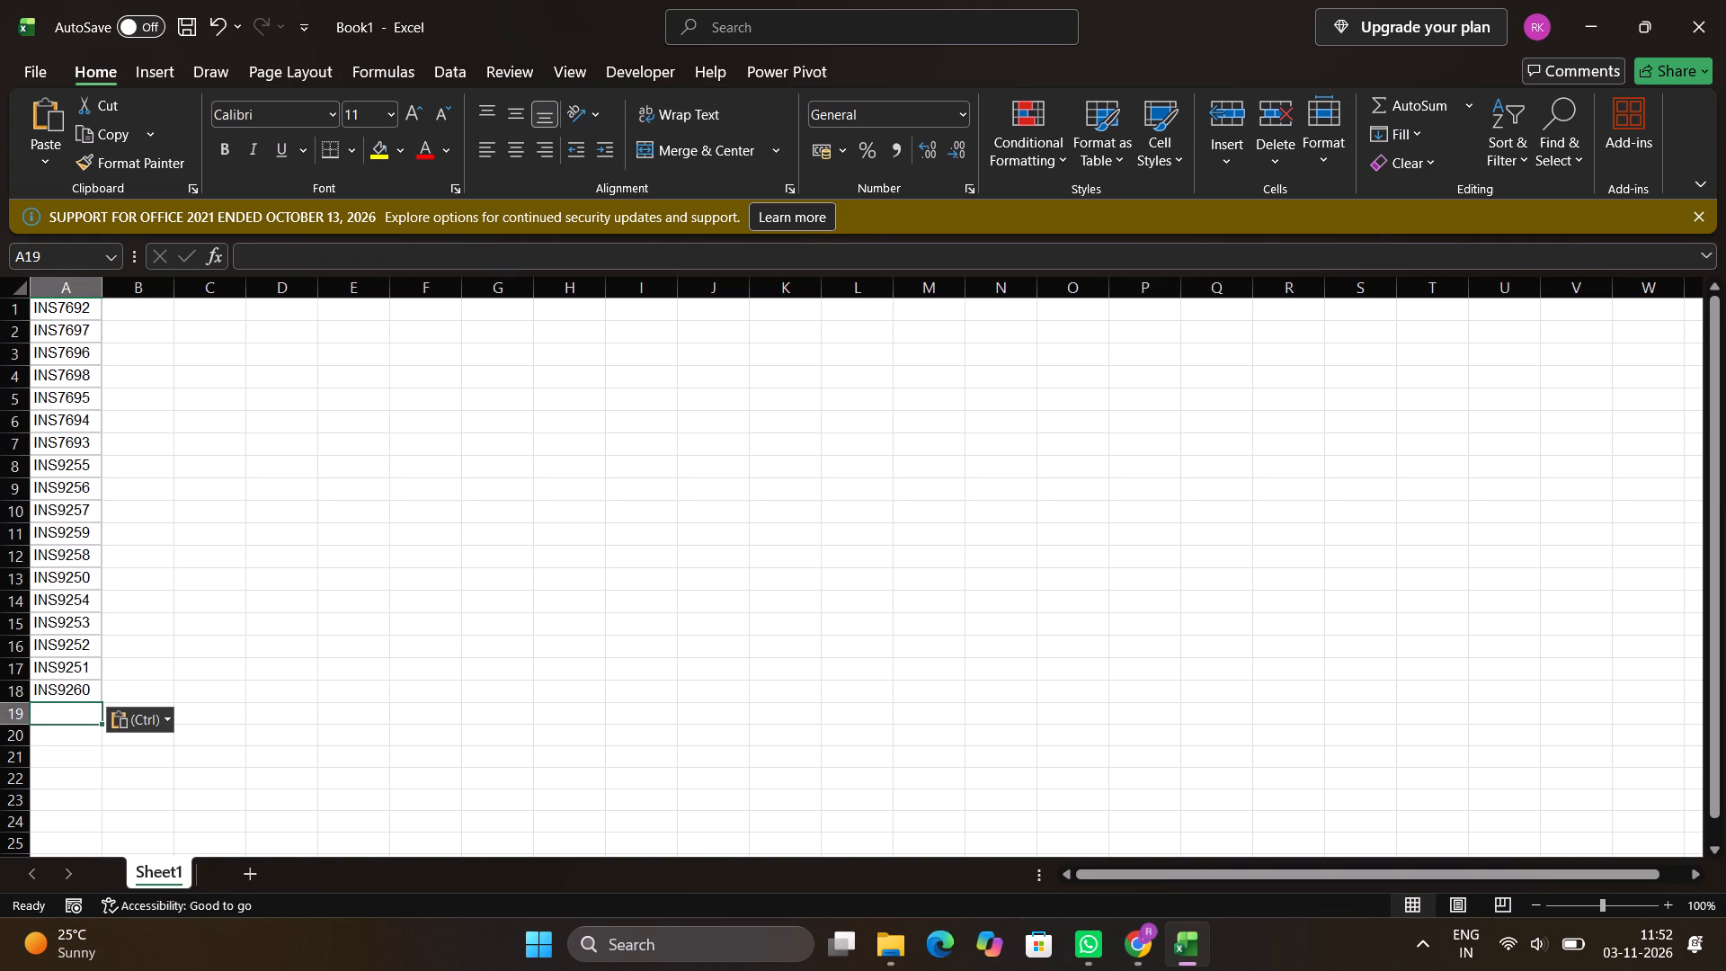
key(Down)
key(Up)
Switch to the POs spreadsheet, open the MYNTRA SOR UPDATED sheet and examine its most recent purchase order rows.
key(alt+Tab)
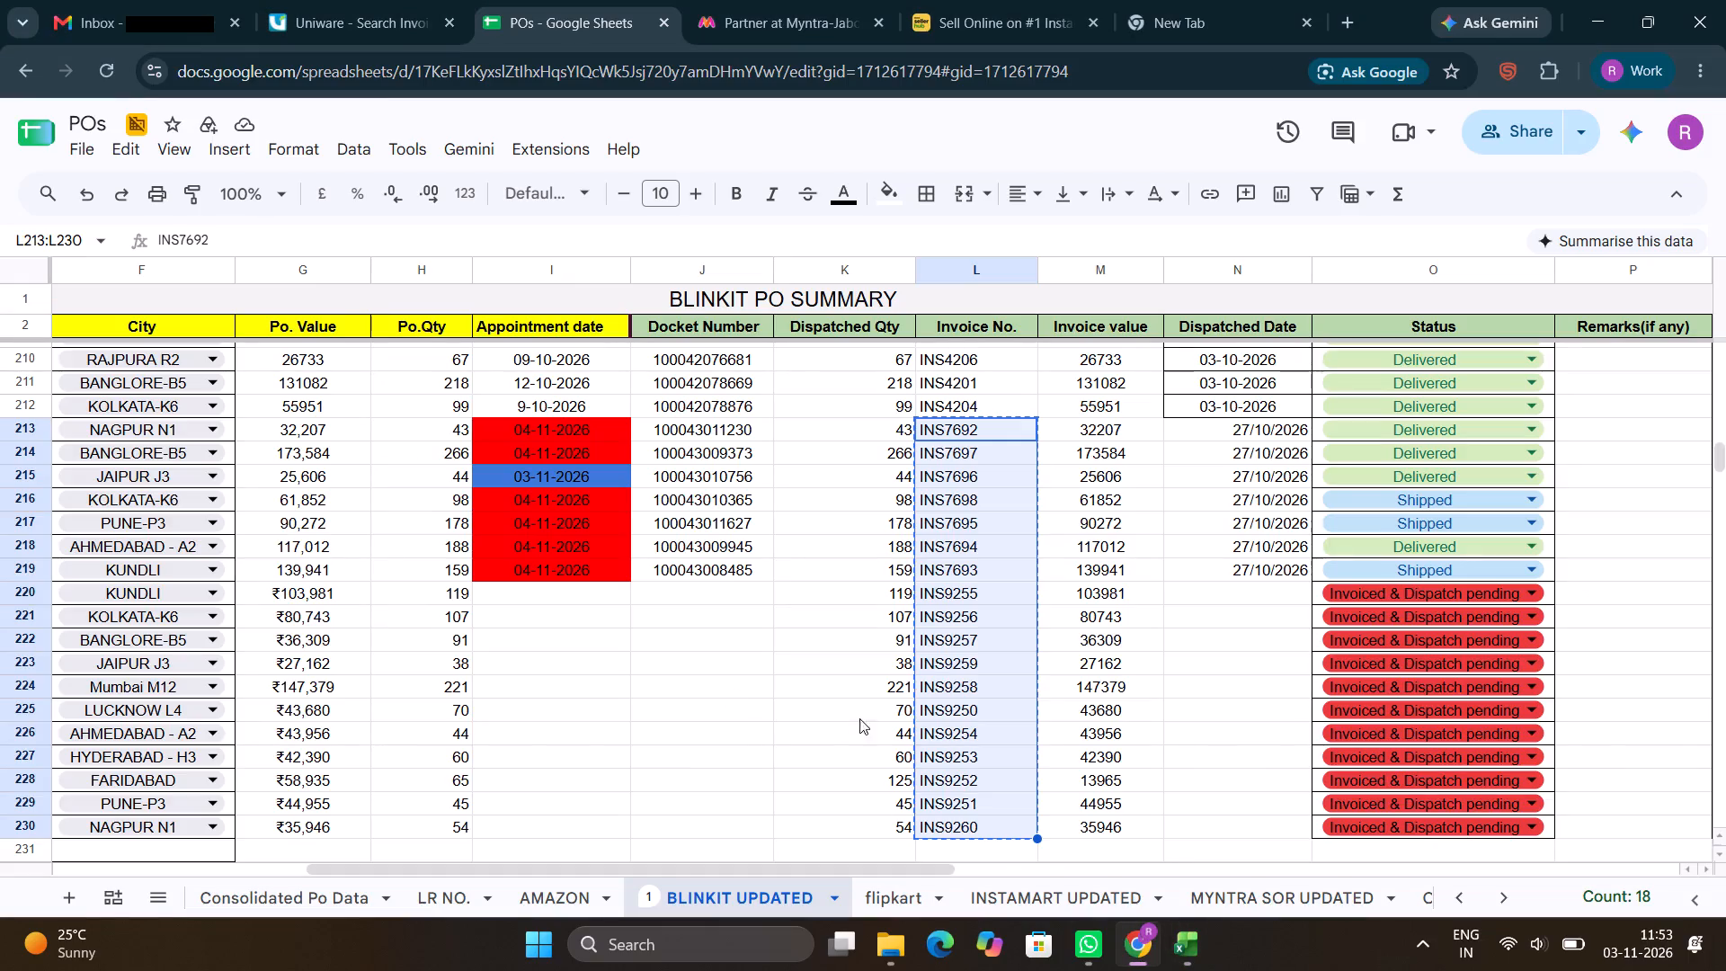
click(1303, 938)
click(1279, 905)
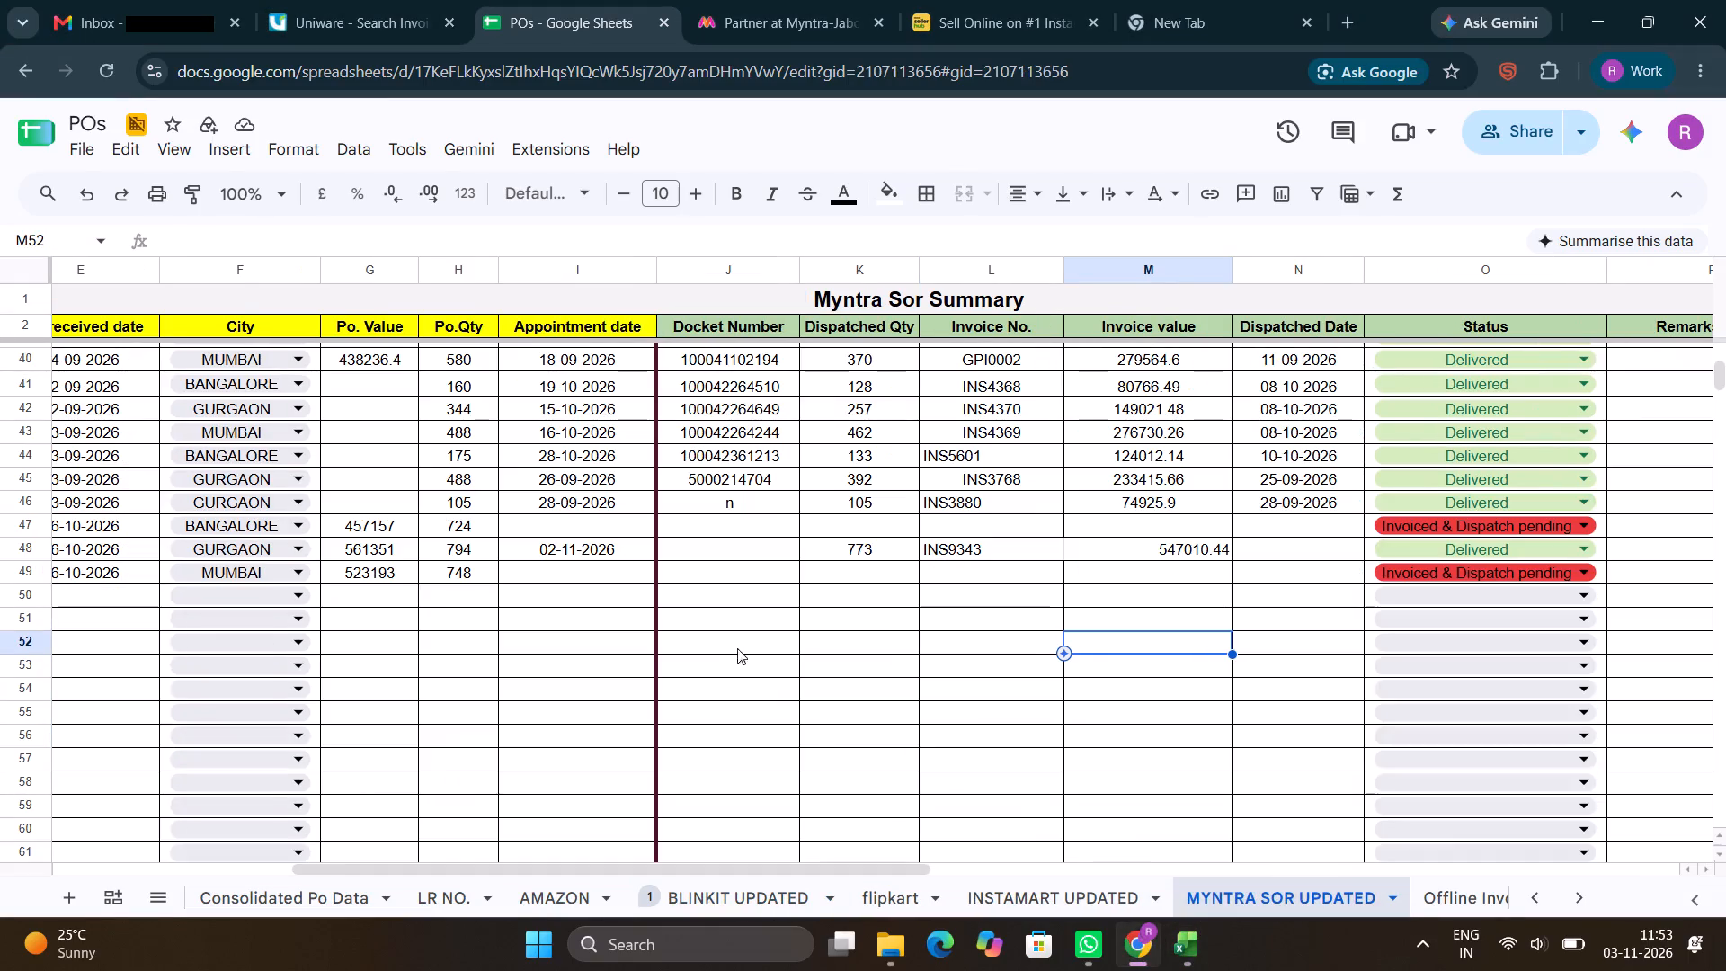
click(810, 718)
key(Up)
key(Up)
key(Up)
key(Up)
key(Up)
key(Up)
key(Up)
key(Up)
key(Up)
key(Up)
key(Up)
key(Up)
key(Up)
key(Up)
key(Up)
key(Up)
key(Up)
key(Up)
key(Up)
key(Up)
key(Up)
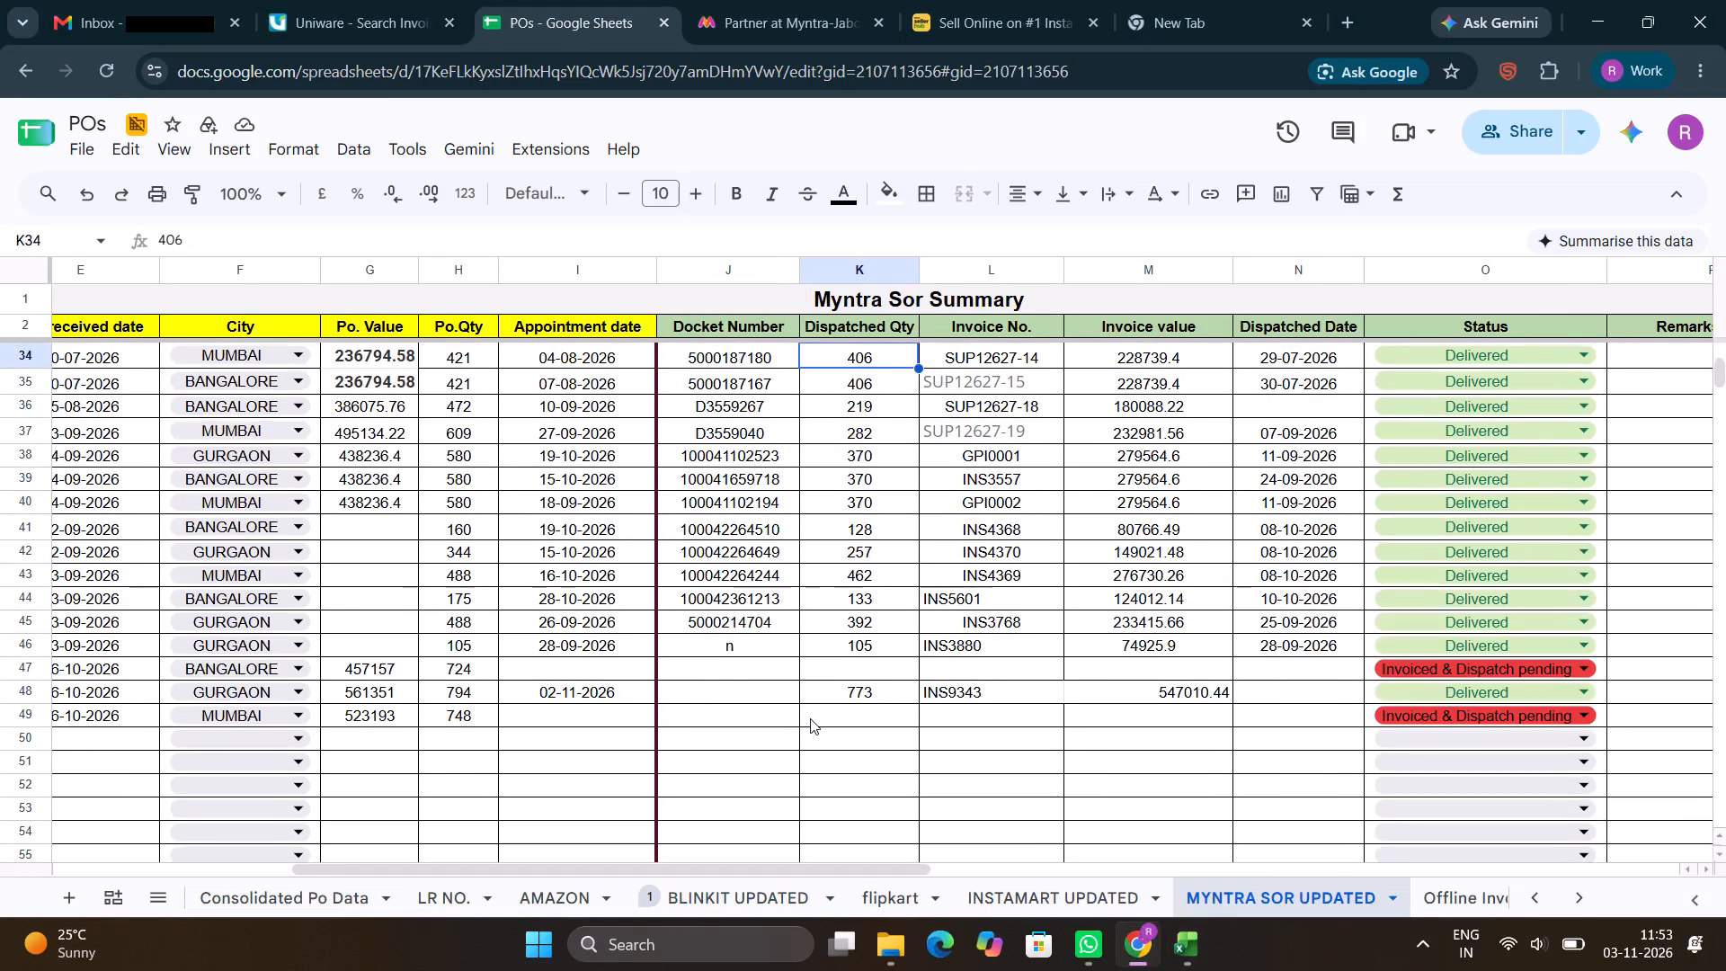
key(Left)
key(Left)
key(Left)
key(Left)
key(Left)
key(Left)
key(Left)
key(Left)
key(Left)
key(Left)
key(Left)
key(Left)
key(Left)
key(Left)
key(Left)
key(Left)
key(Left)
key(Left)
key(Left)
key(Down)
key(Down)
key(Down)
key(Down)
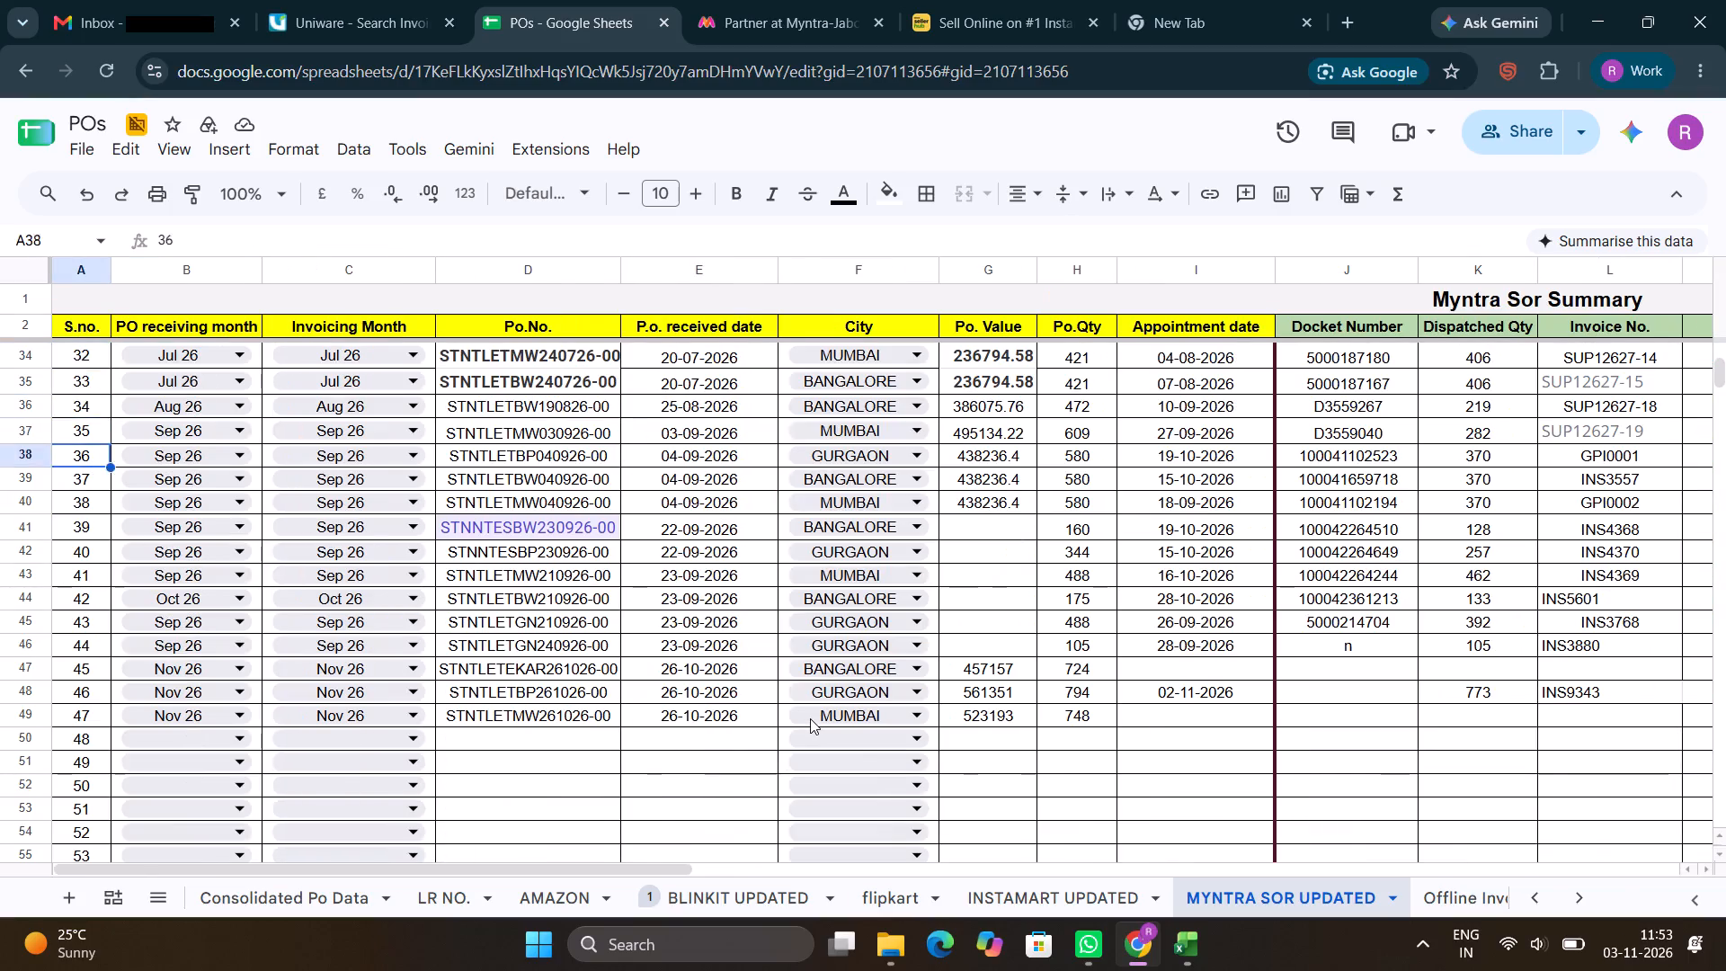
Check the receiving and invoicing months around rows 44 to 46 and follow the Oct 26 row to its Invoice No.
key(Down)
key(Down)
key(Down)
key(Down)
key(Down)
key(Down)
key(Right)
key(Right)
key(Right)
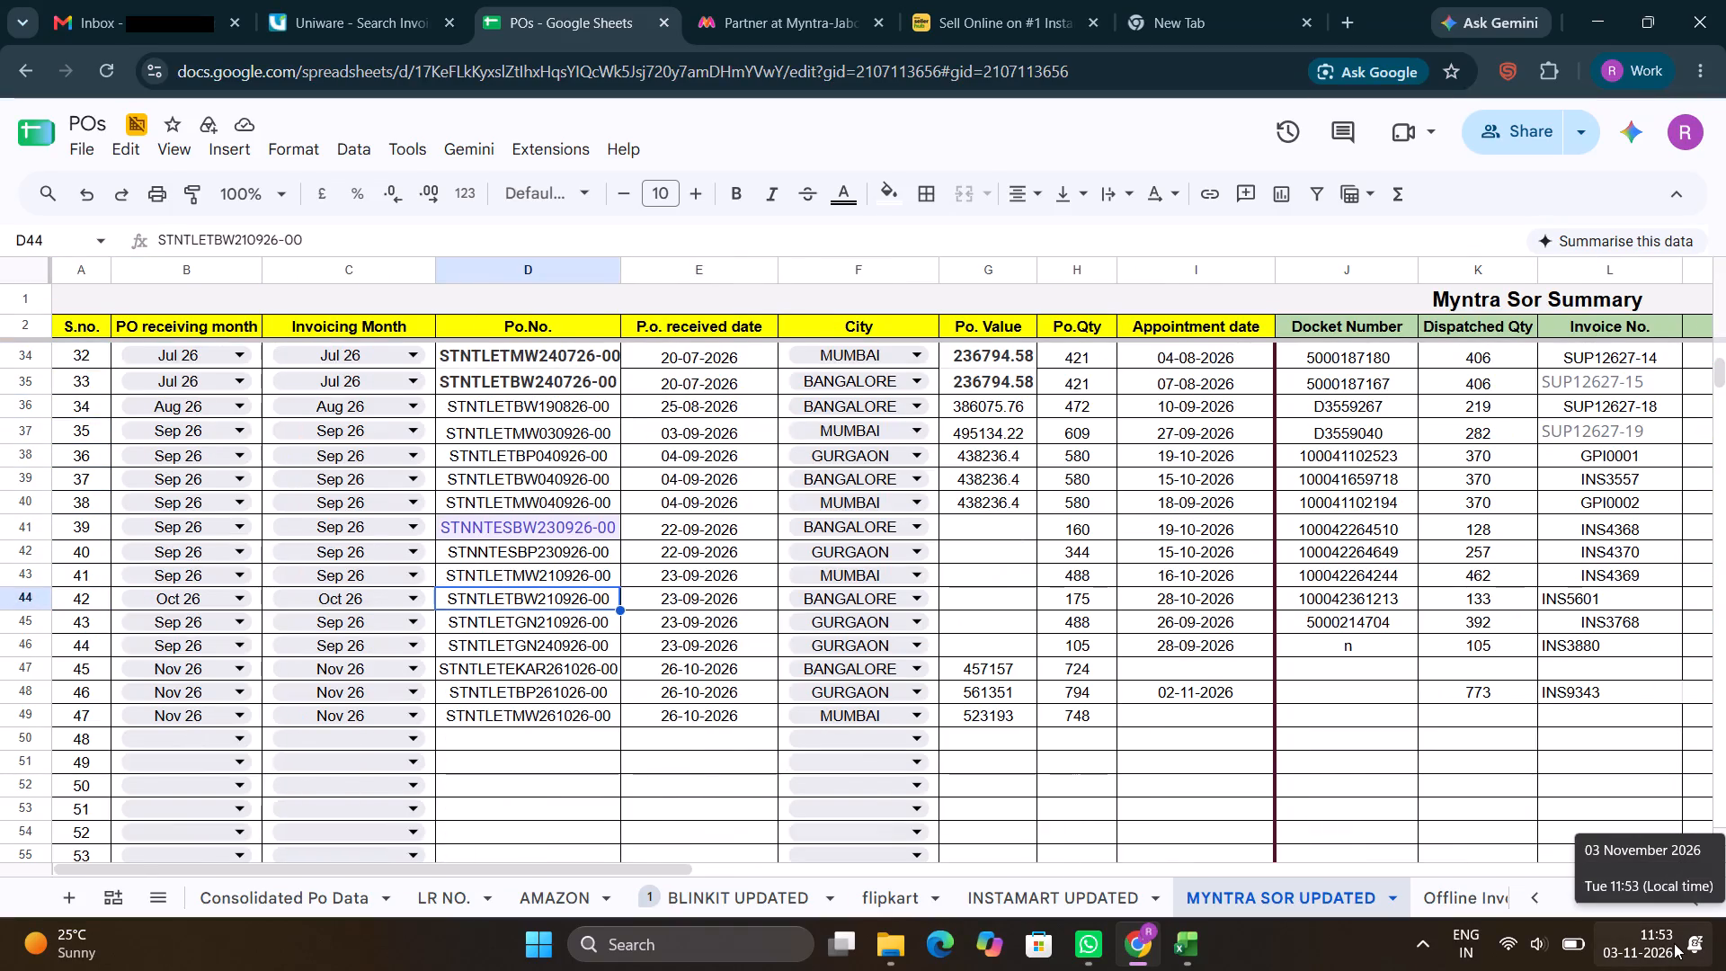
key(Left)
key(Down)
key(Left)
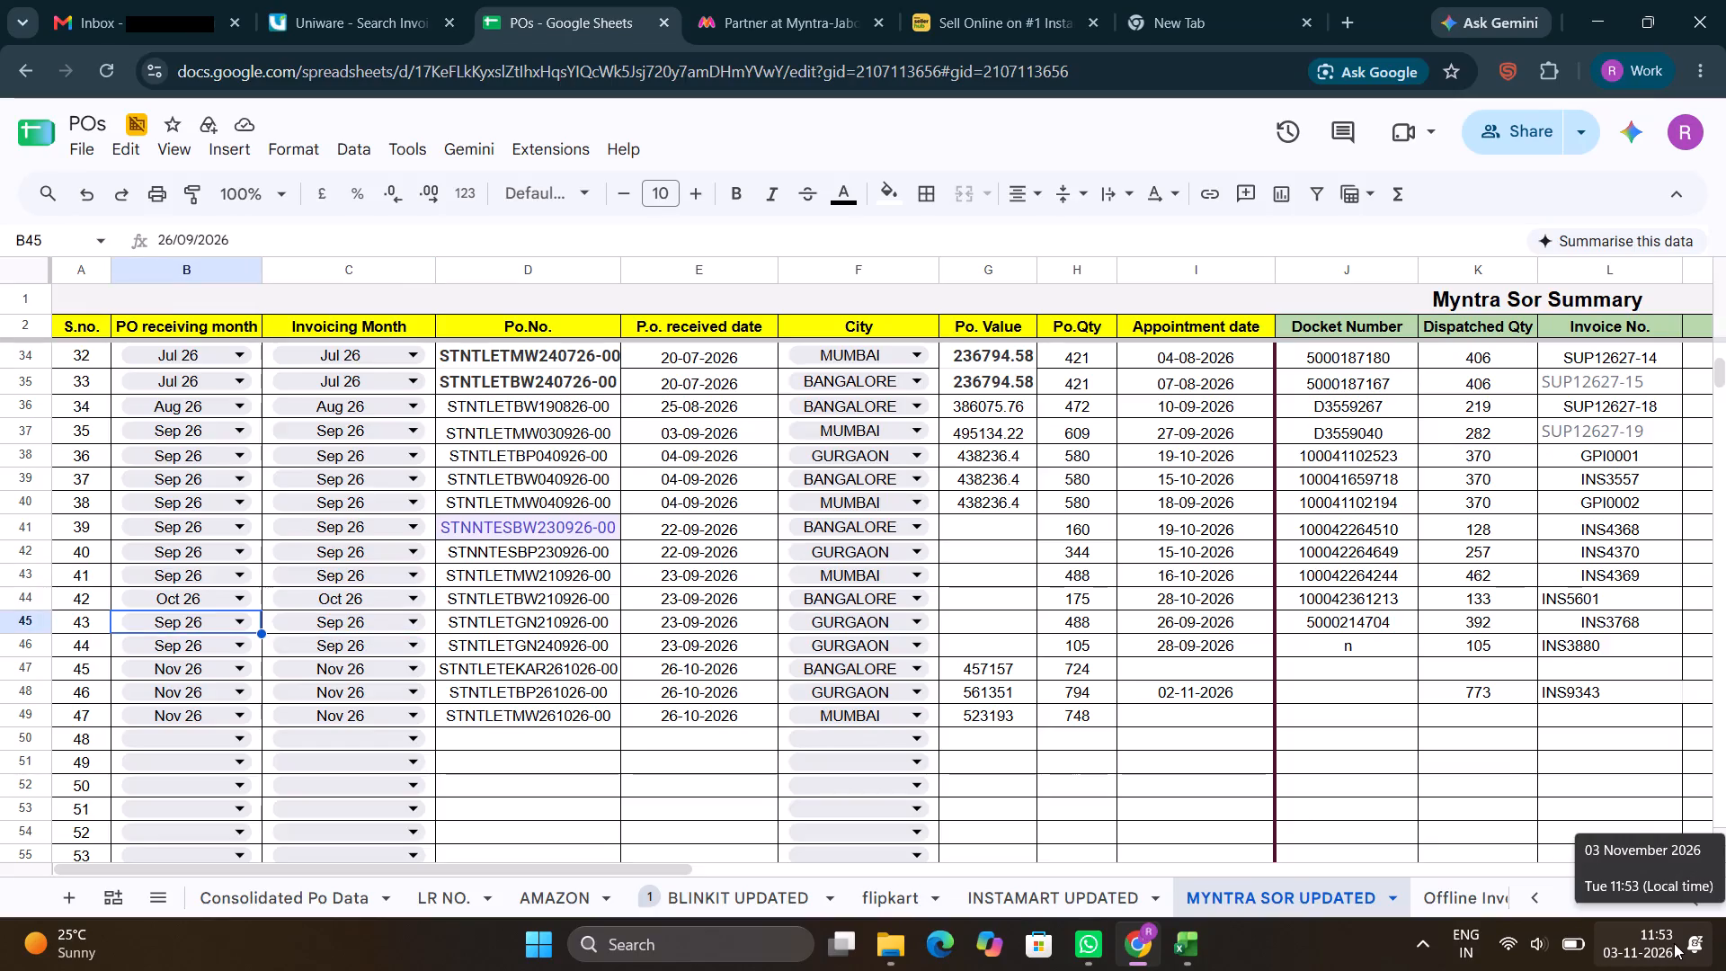
key(Right)
key(Right)
key(Left)
key(Left)
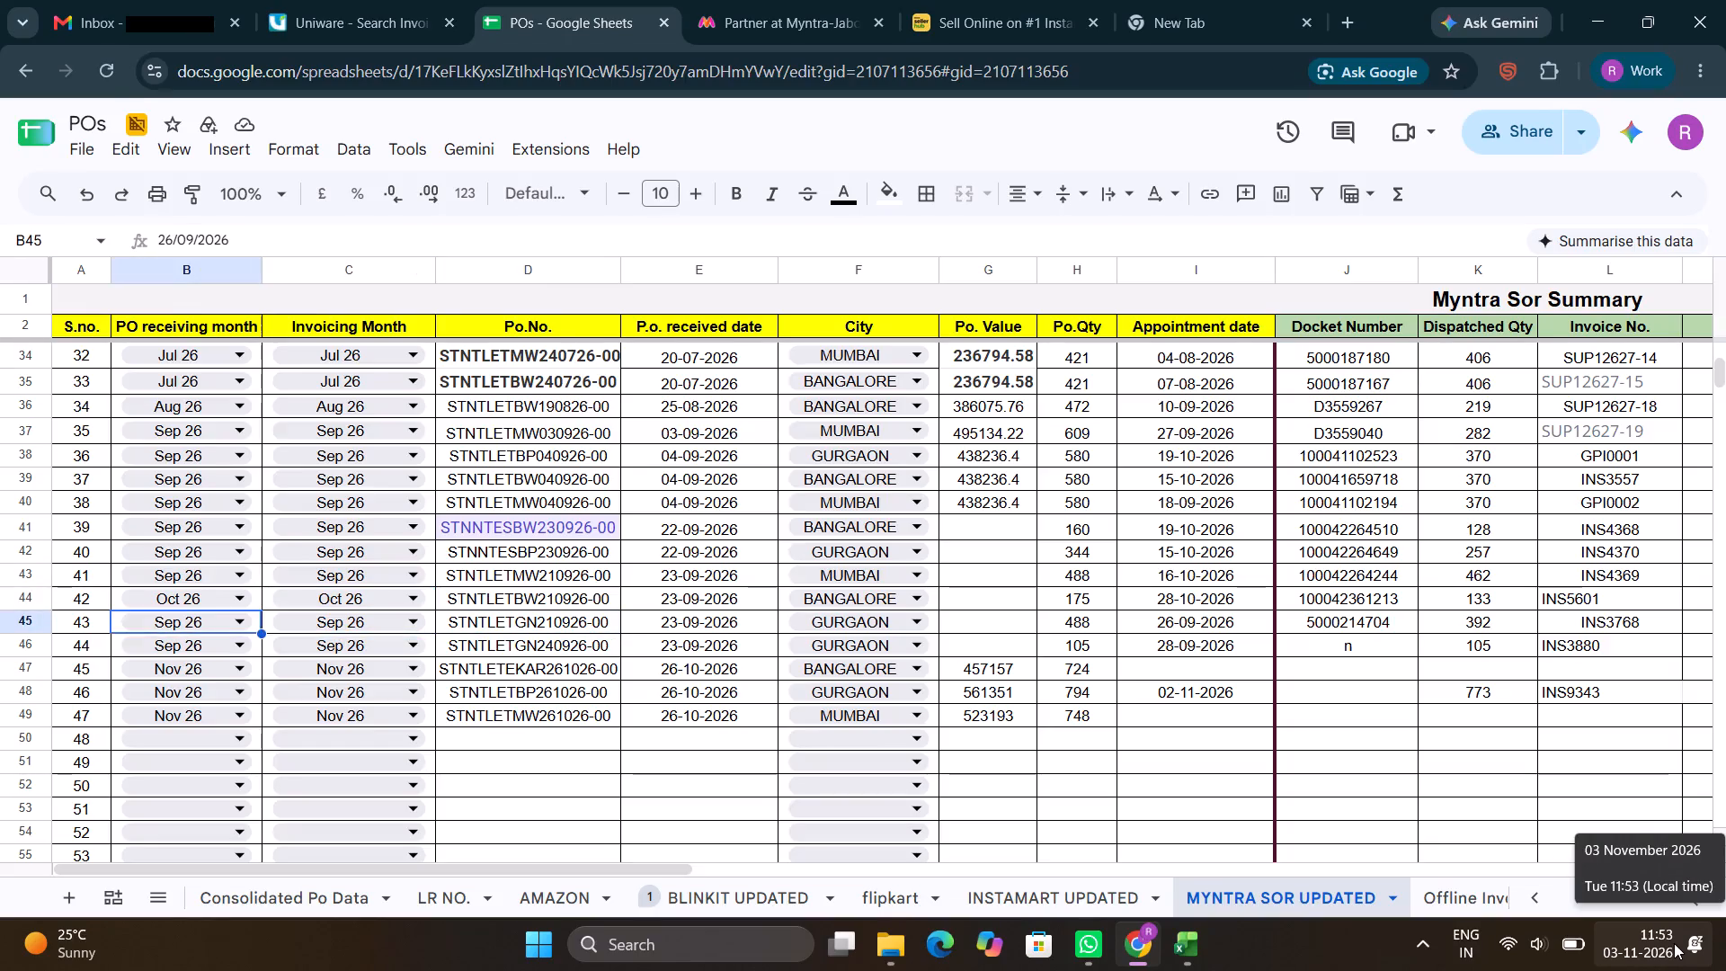
key(Up)
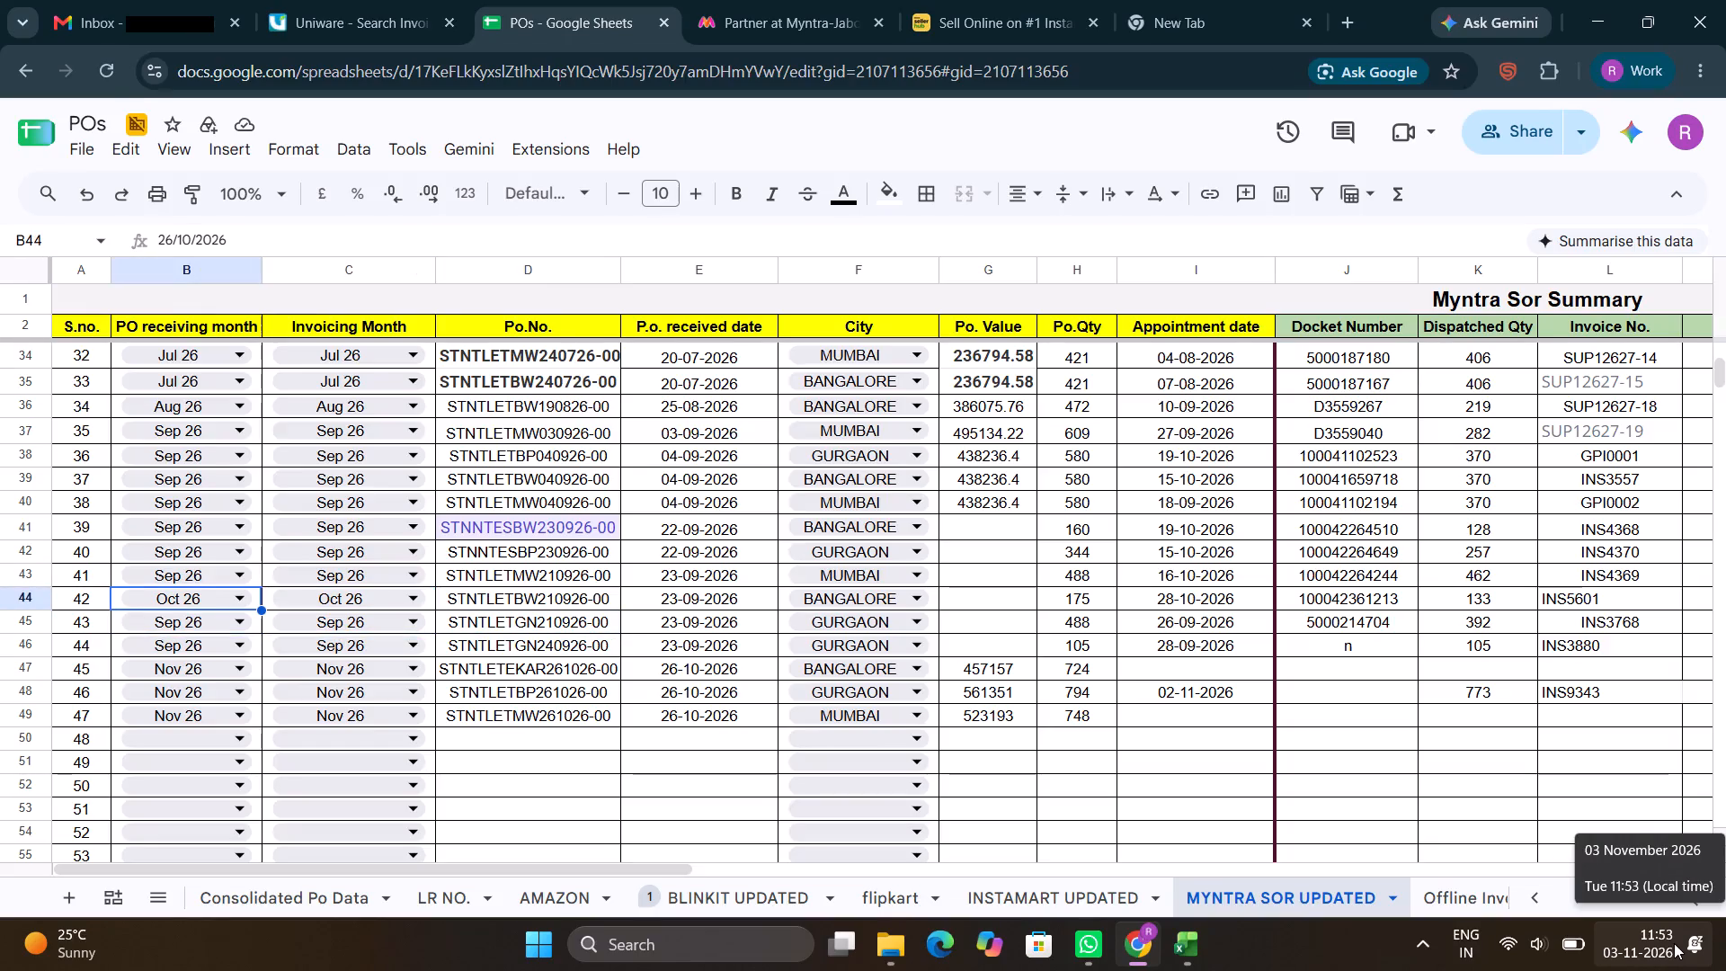
key(Down)
key(Down)
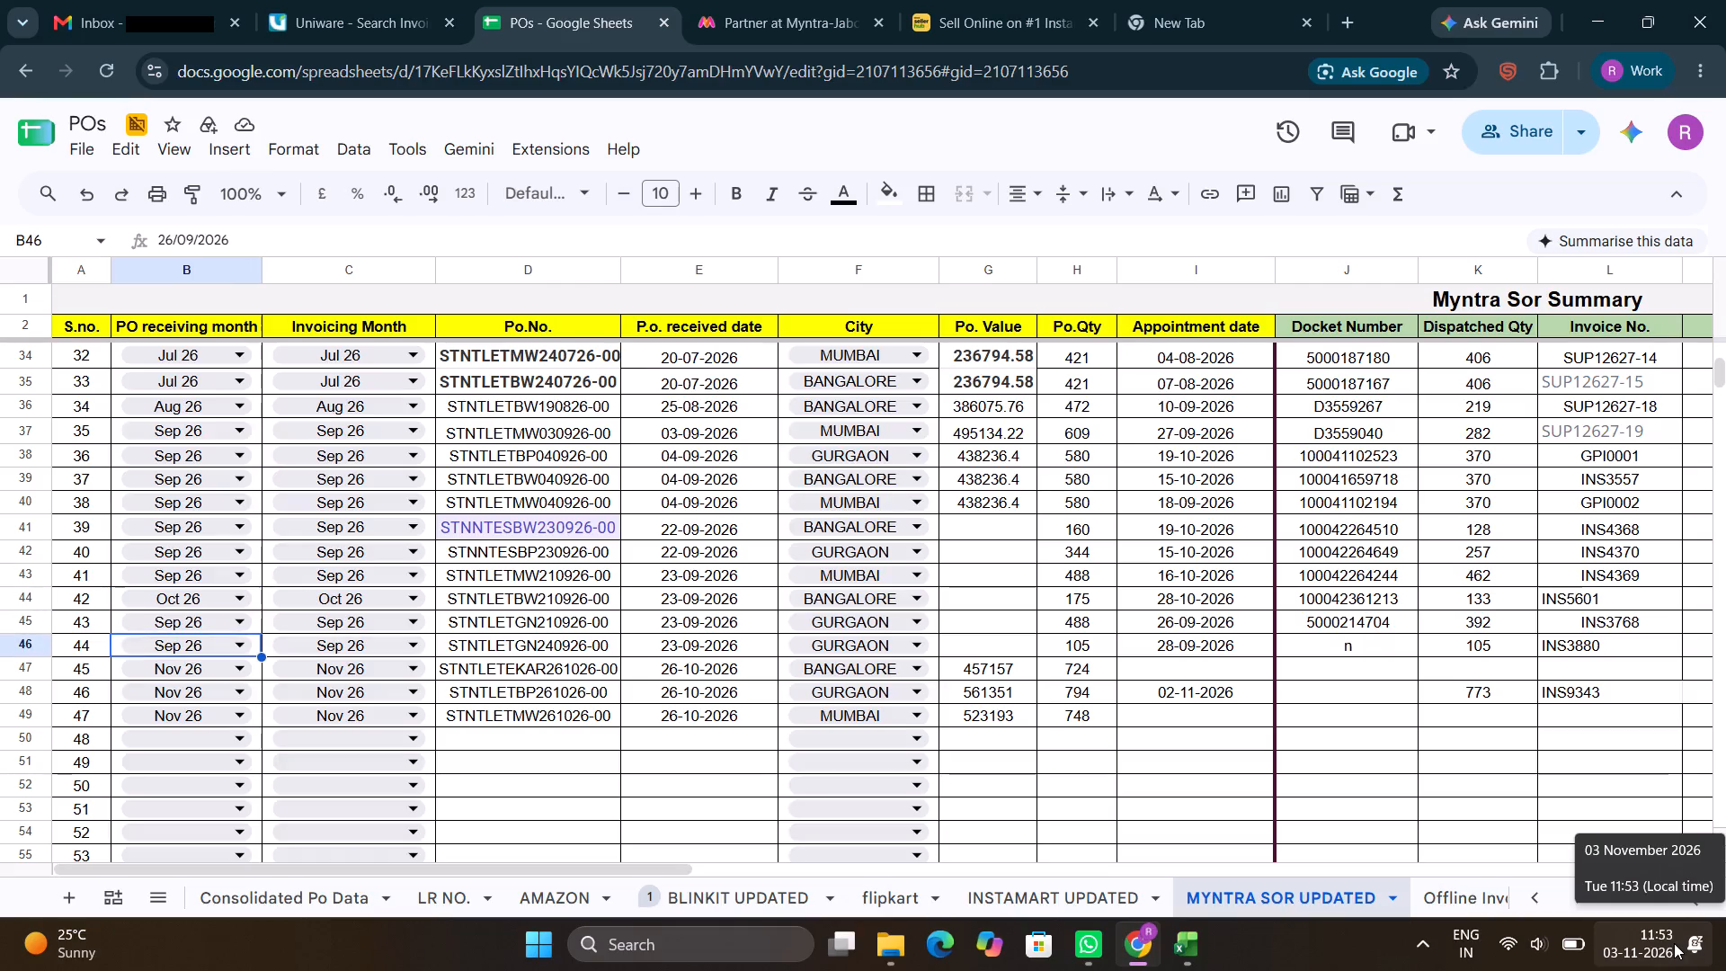
key(Up)
key(Up)
key(Right)
key(Right)
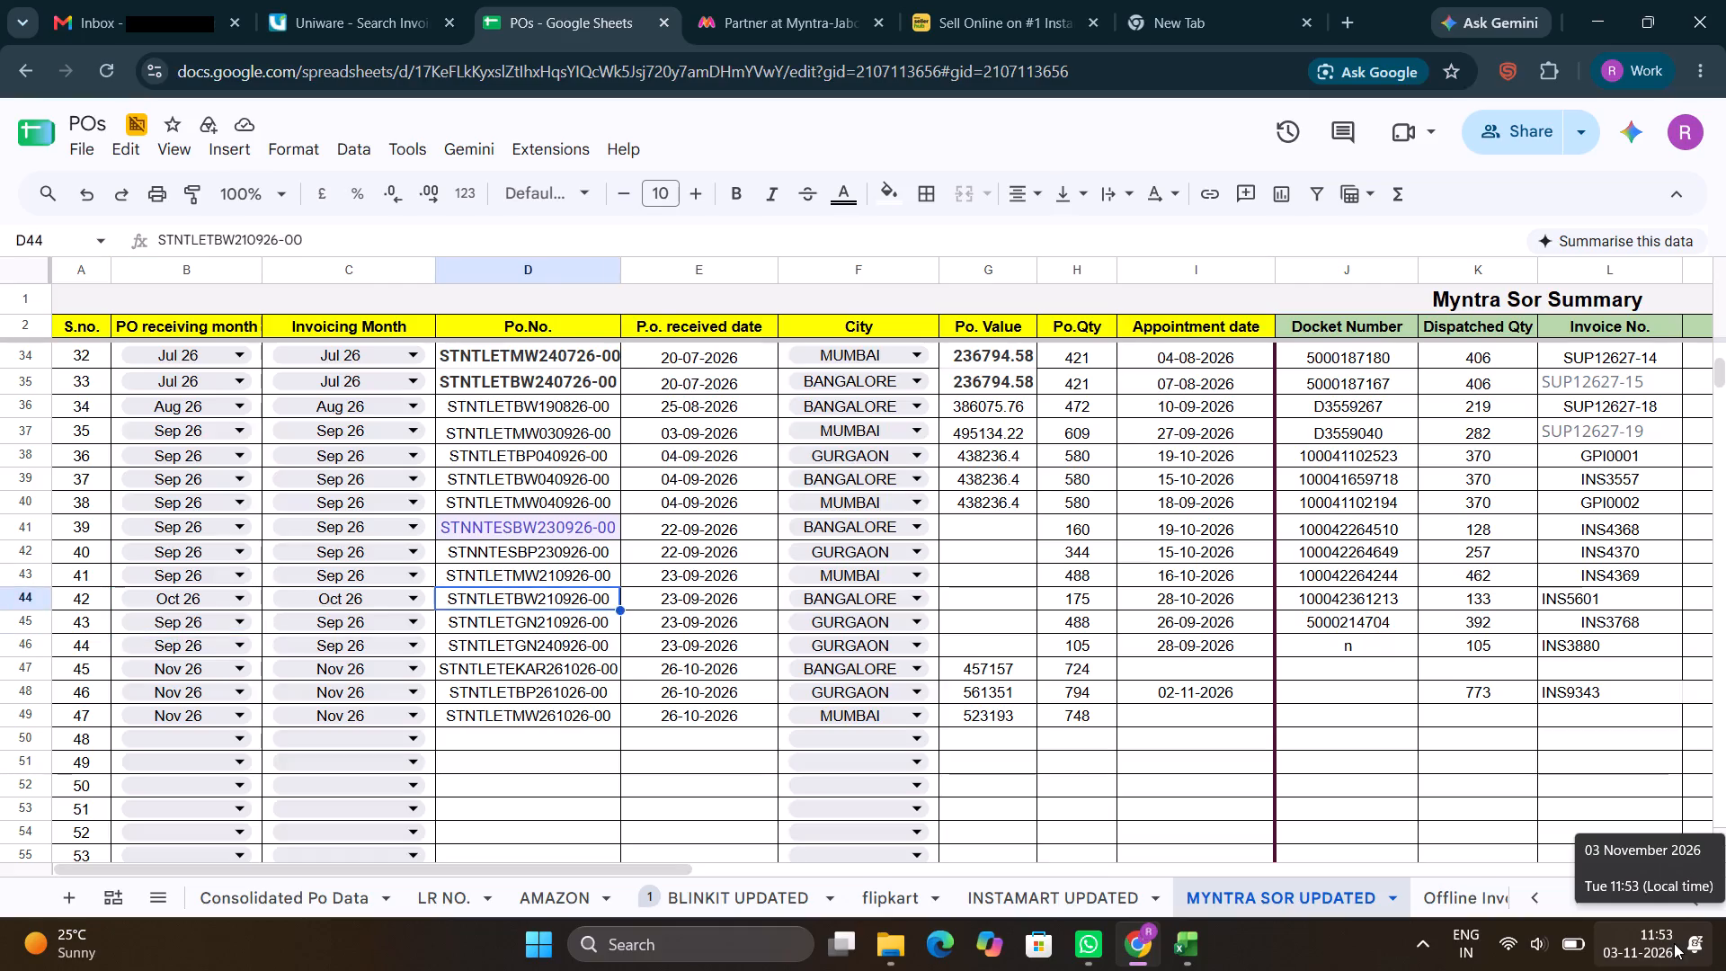
key(Right)
key(Right)
key(Right)
key(Right)
key(Right)
key(Right)
key(Right)
key(Right)
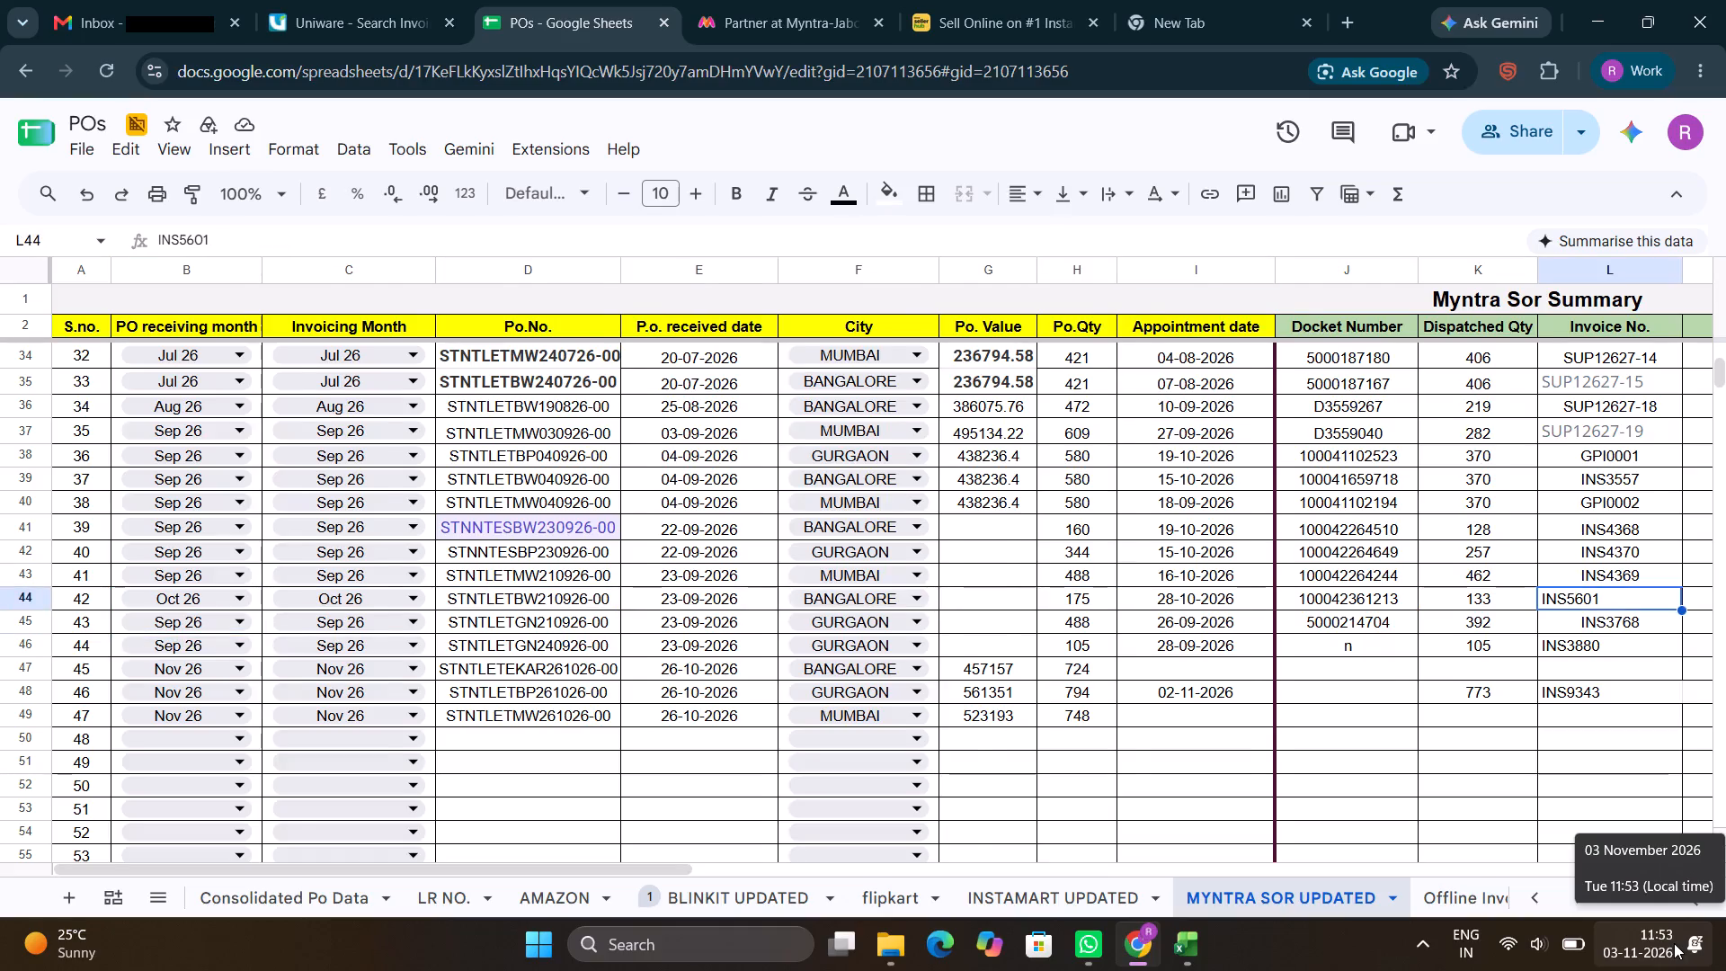
key(Right)
View October 2026 in the system calendar, and return to the Myntra sheet.
click(1674, 943)
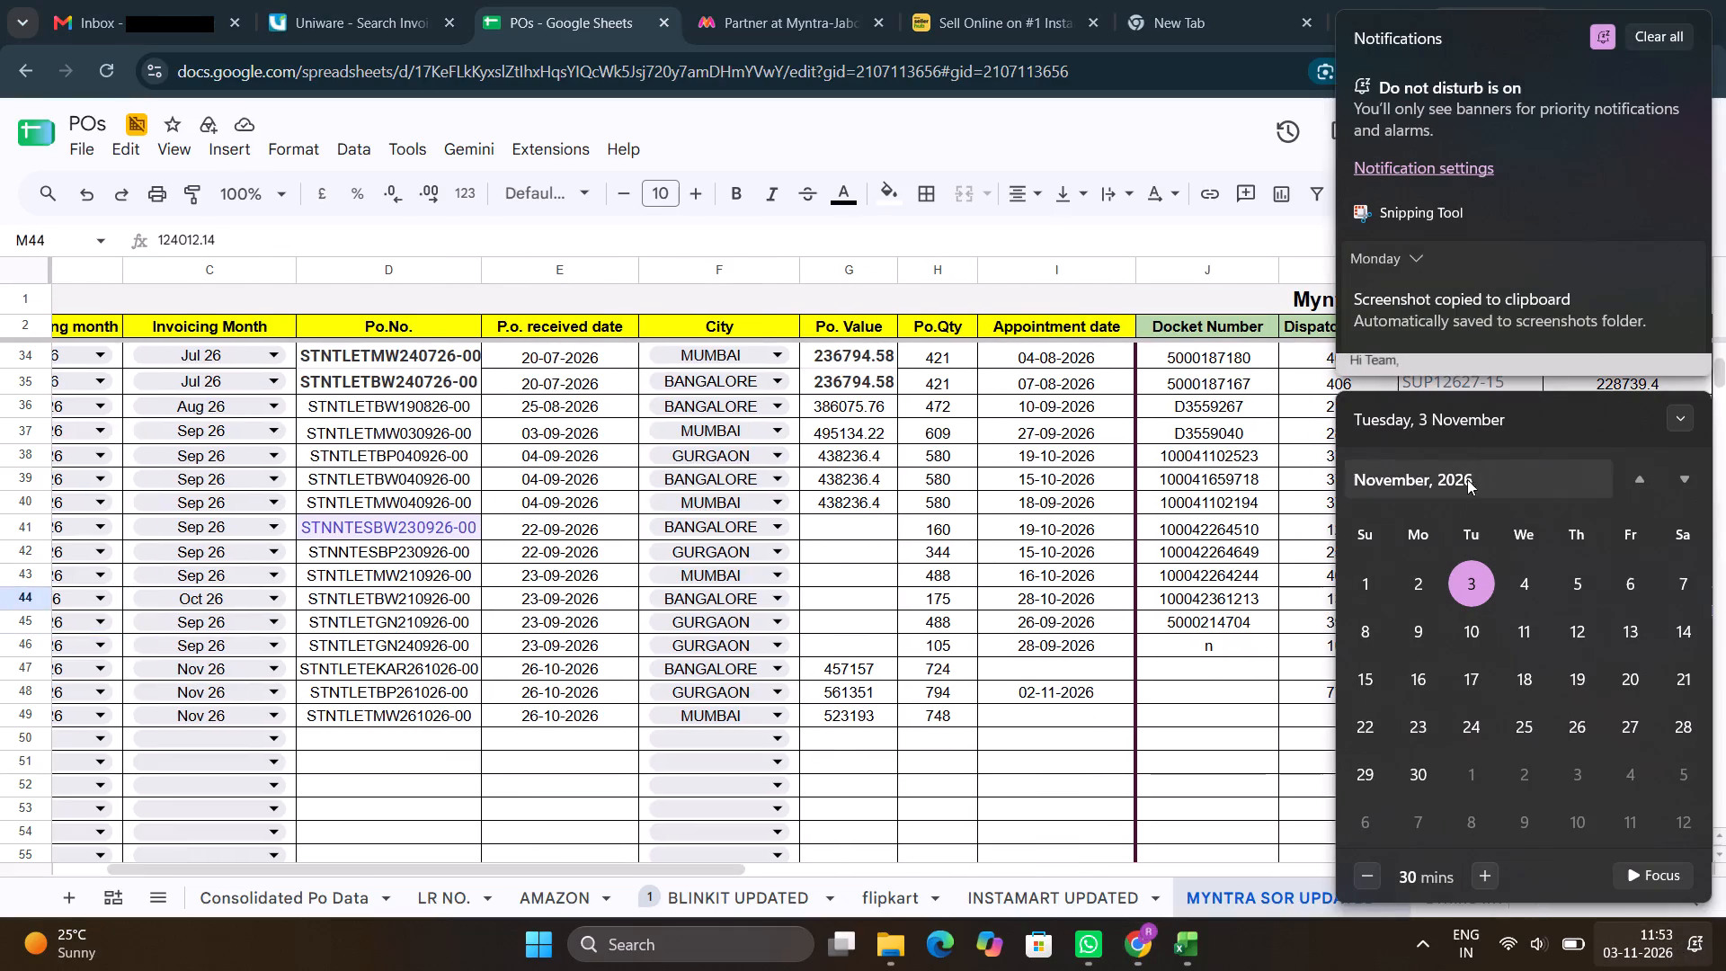
click(1635, 486)
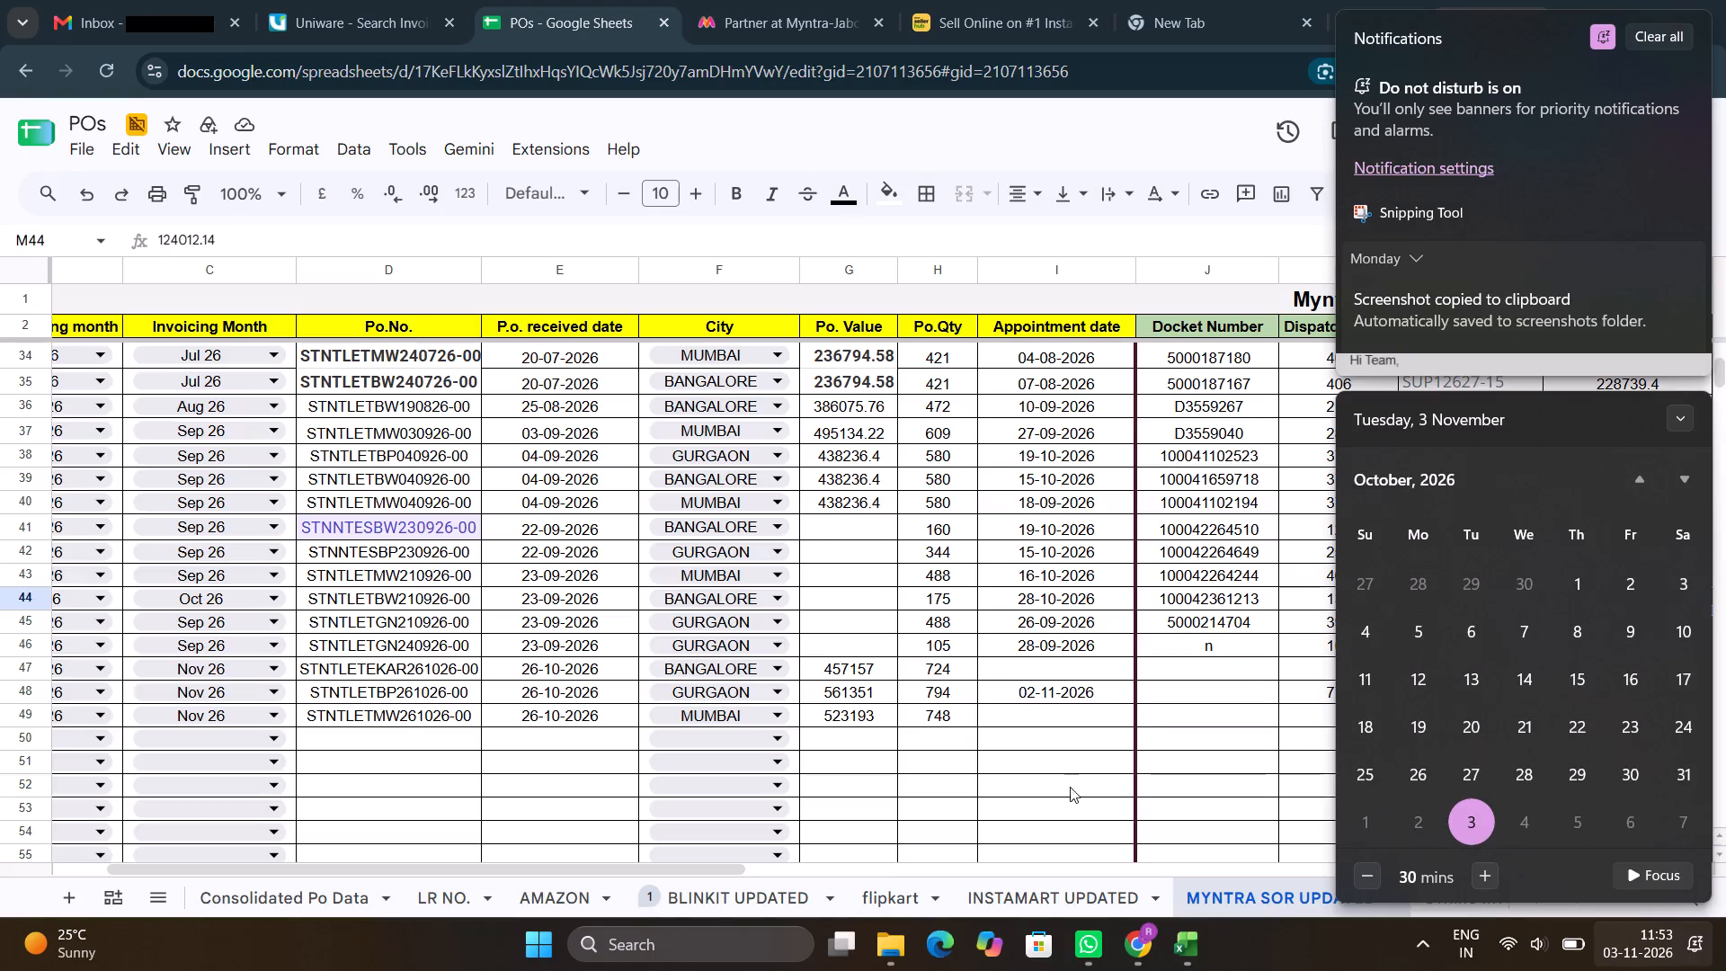
click(1051, 811)
Copy the Invoice No. of the Oct 26 Myntra order, cell L44.
key(Left)
key(Left)
key(Left)
key(Left)
key(Left)
key(Left)
key(Left)
key(Left)
key(Left)
key(Left)
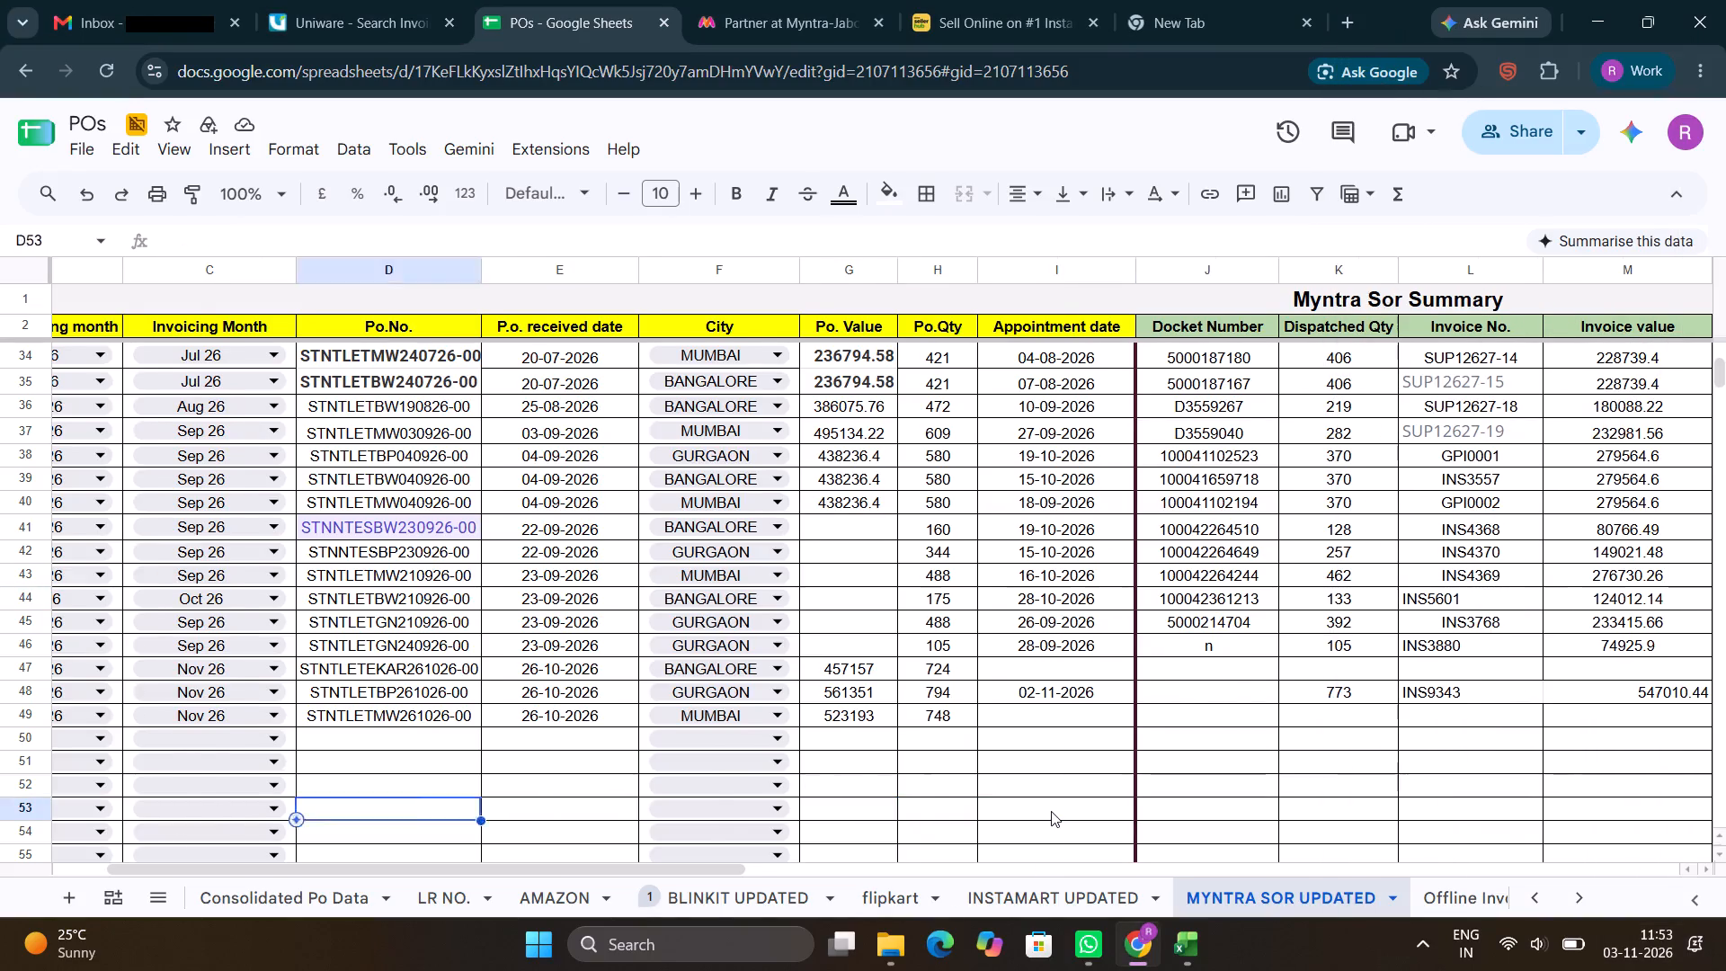
key(Up)
key(Up)
key(Up)
key(Up)
key(Up)
key(Up)
key(Up)
key(Up)
key(Up)
key(Right)
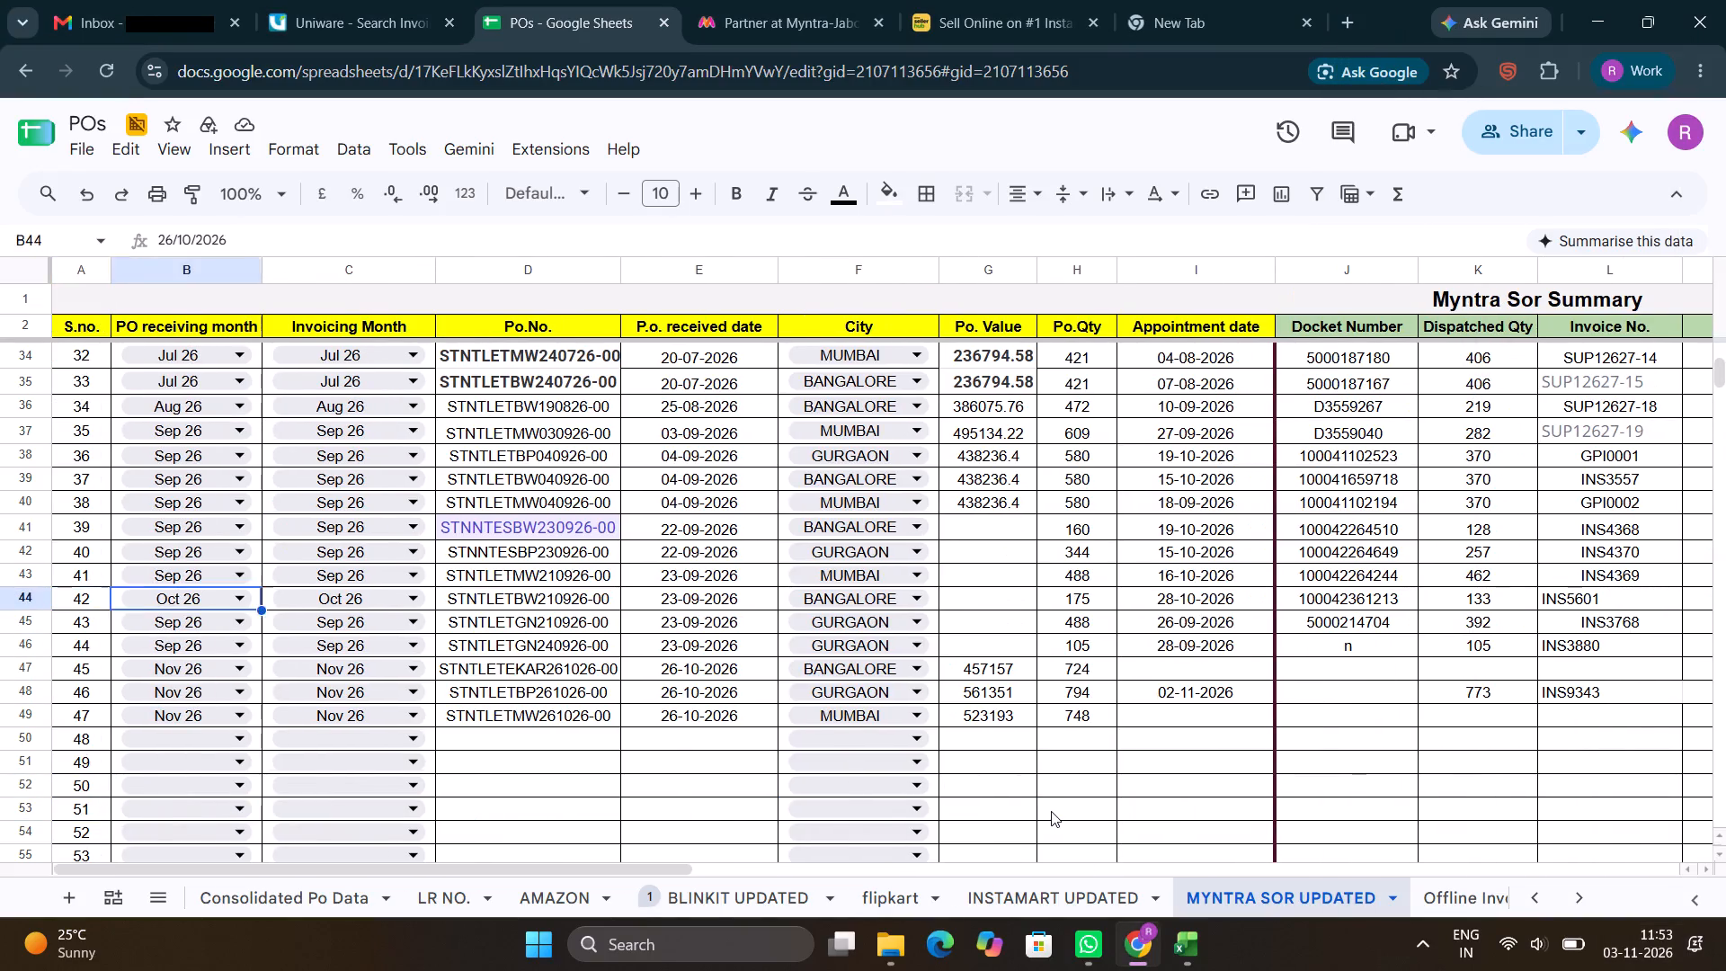
key(Right)
key(Right)
key(Right)
key(Left)
key(Left)
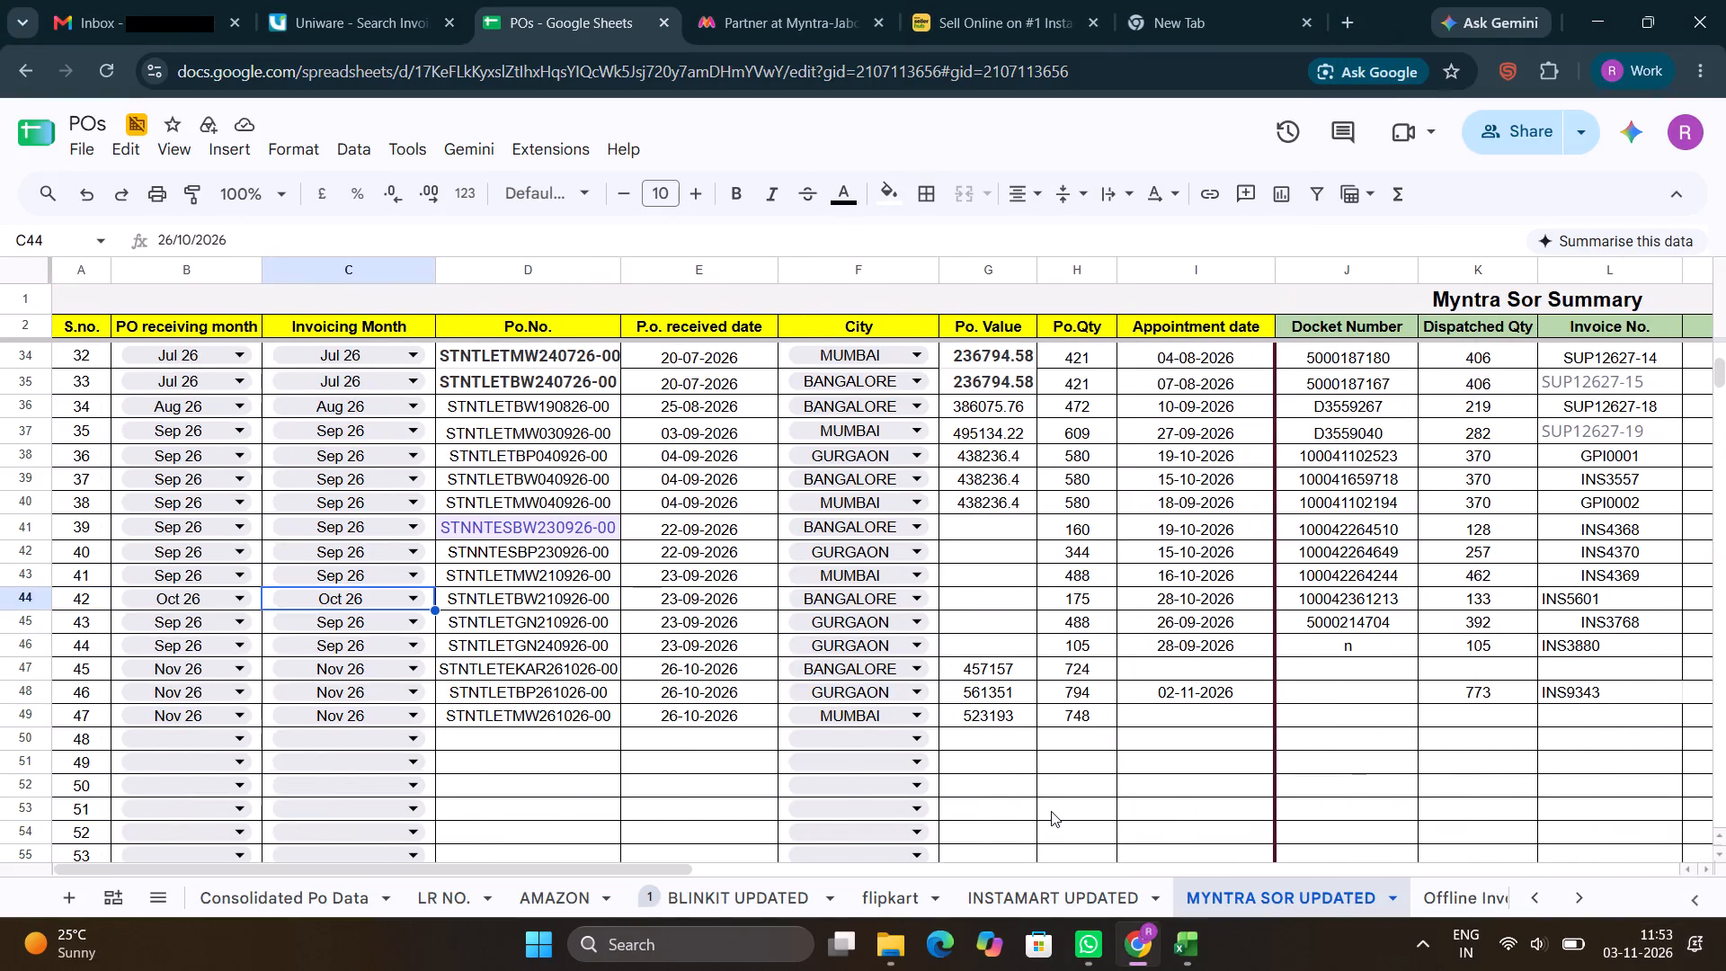
key(Right)
key(Right)
key(Right)
key(Right)
key(Right)
key(Left)
key(Right)
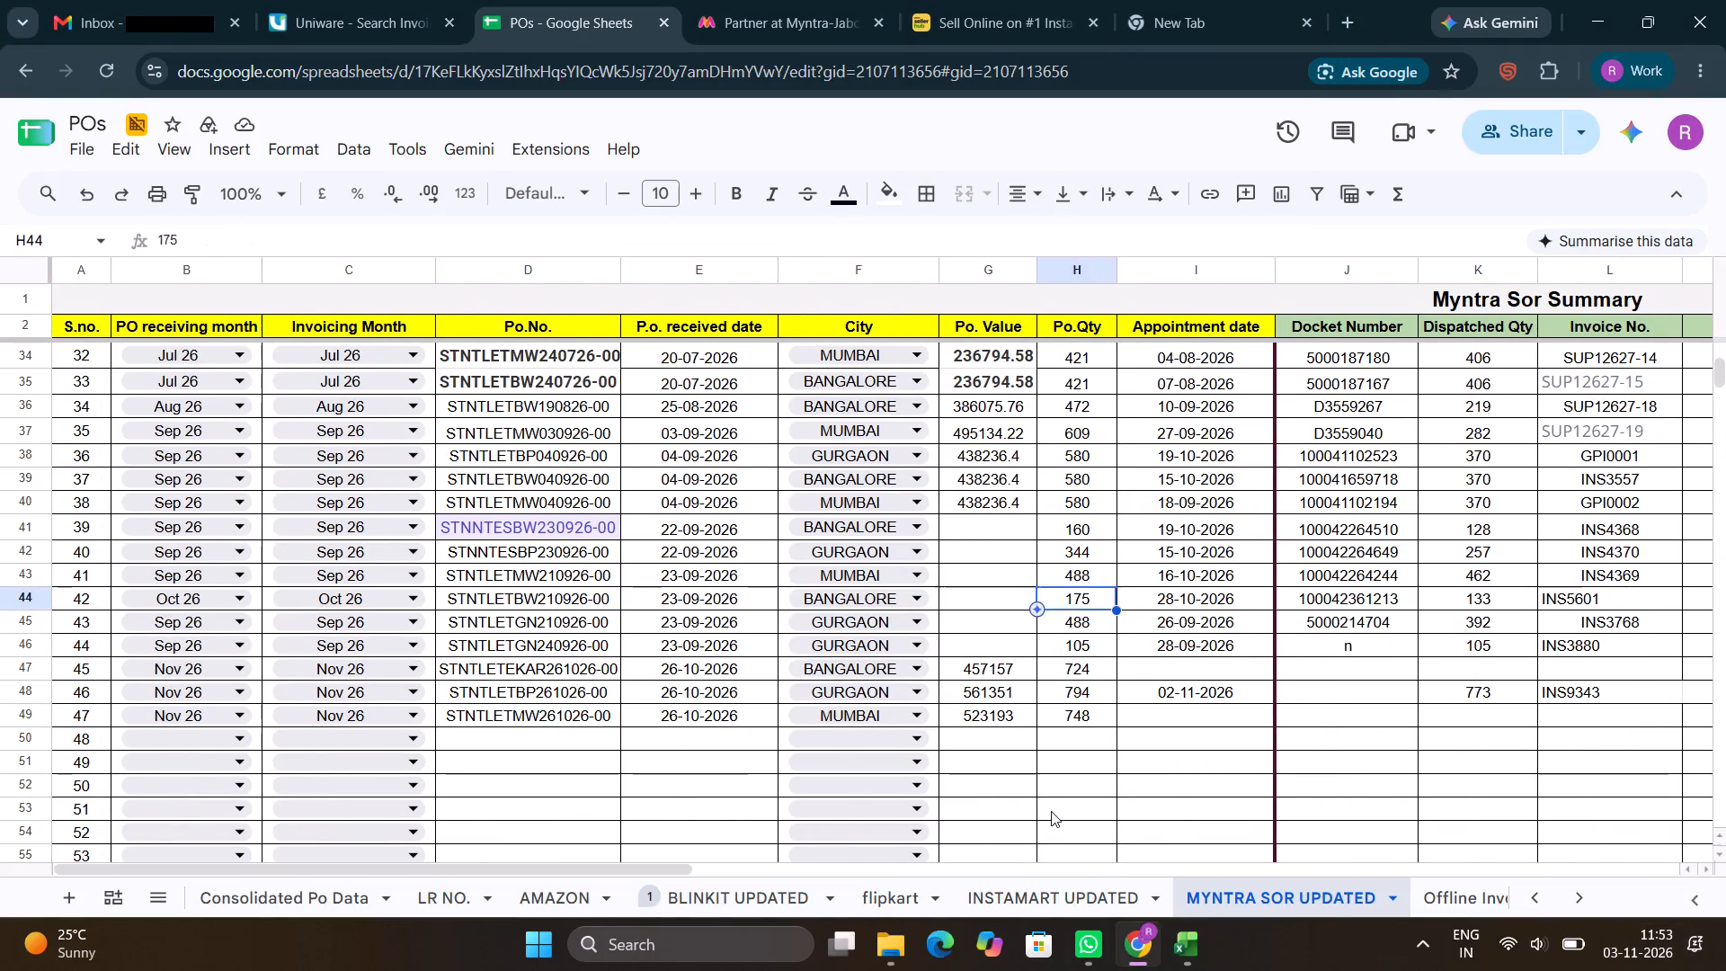
key(Right)
key(Right)
key(Right)
key(Right)
key(ctrl+c)
Paste the Myntra invoice number into cell A19 of the Excel list and move to the next empty cell.
key(alt+Tab)
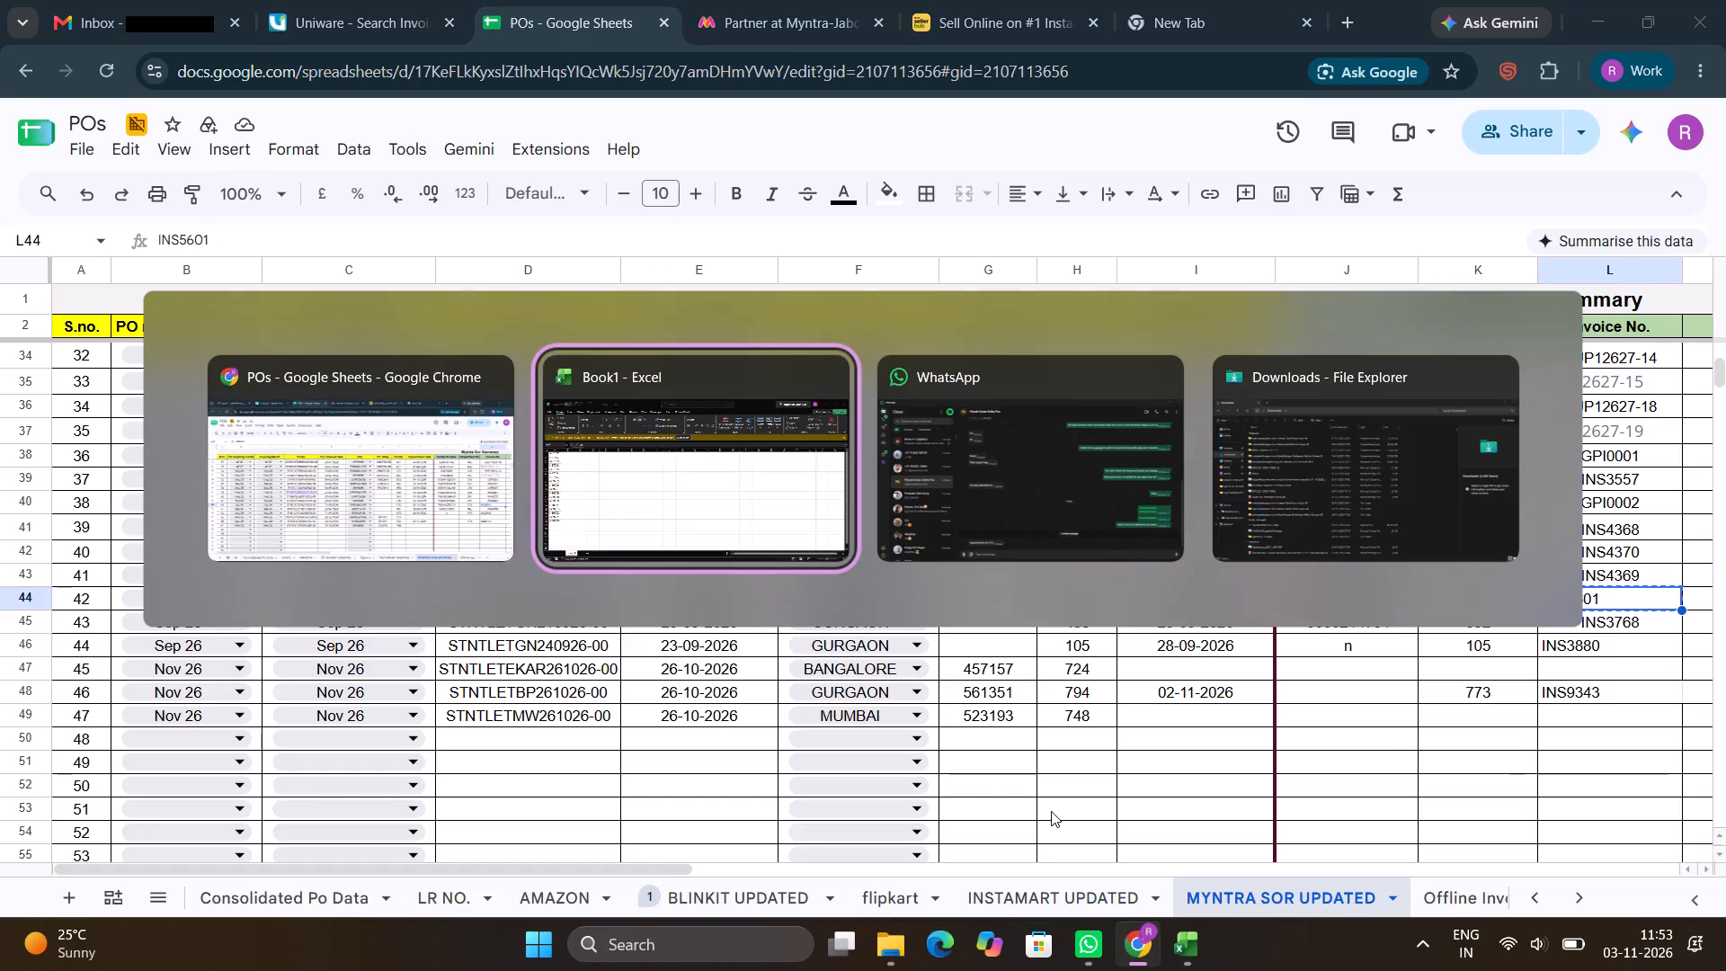
key(Left)
key(ctrl+v)
key(Down)
Return to the POs spreadsheet and check the invoice months listed on the Offline Invoice sheet.
key(alt+Tab)
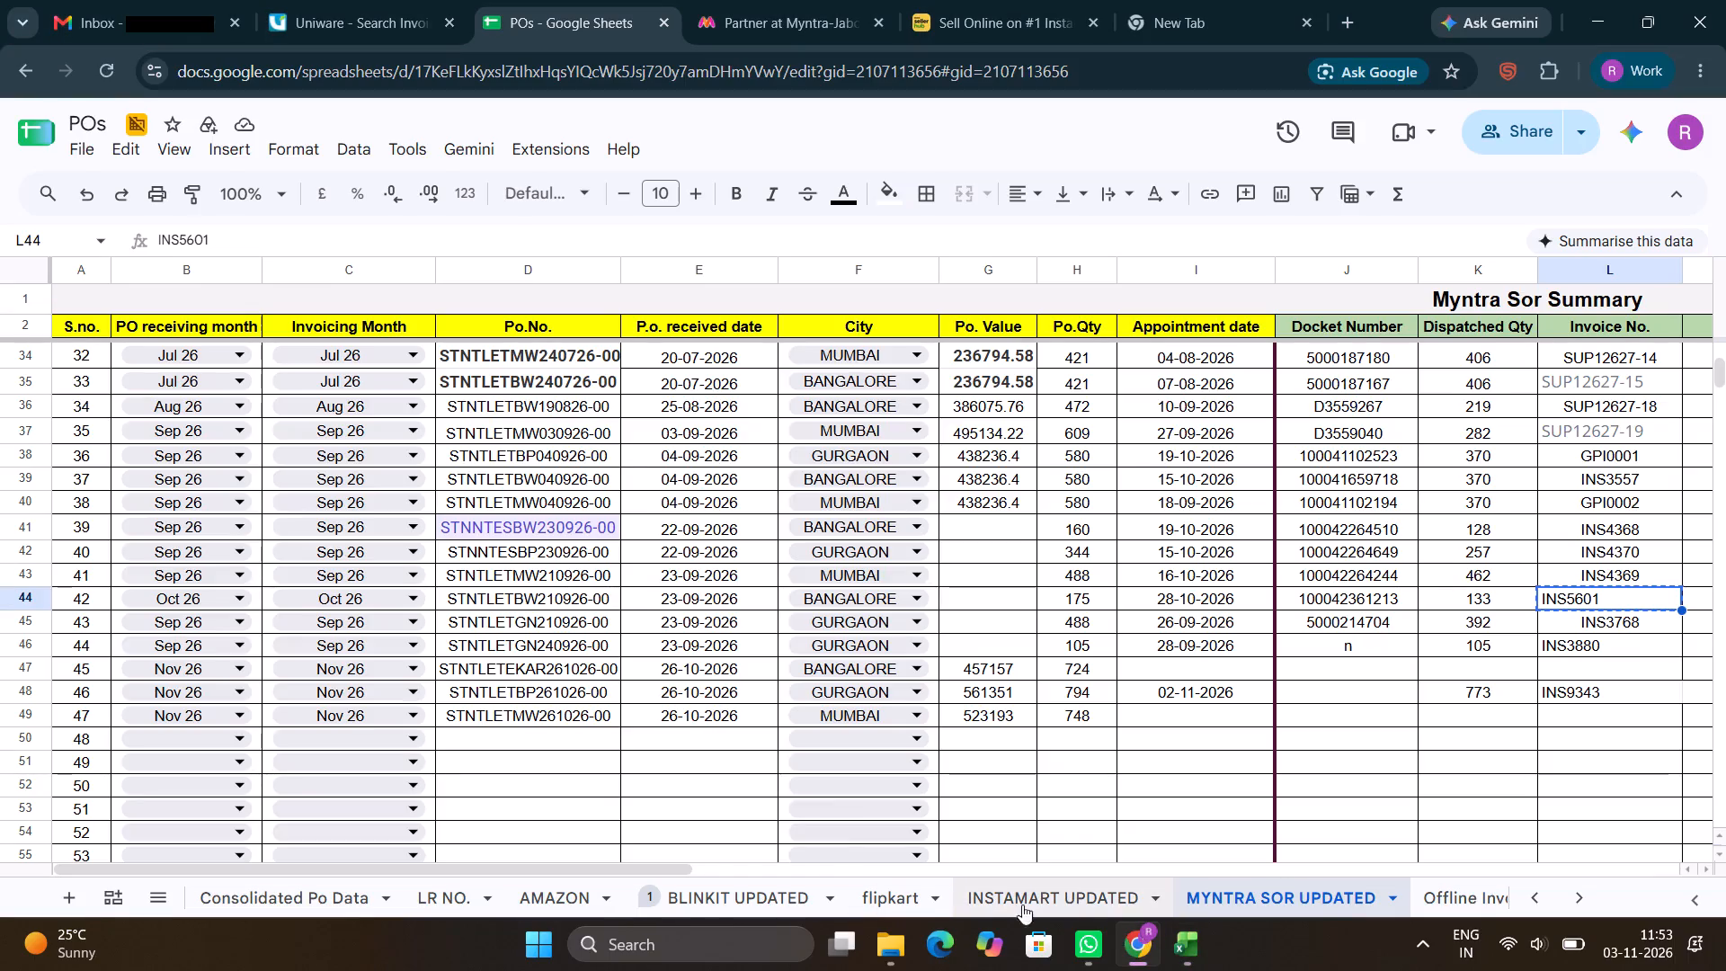
scroll(688, 907, left, 3)
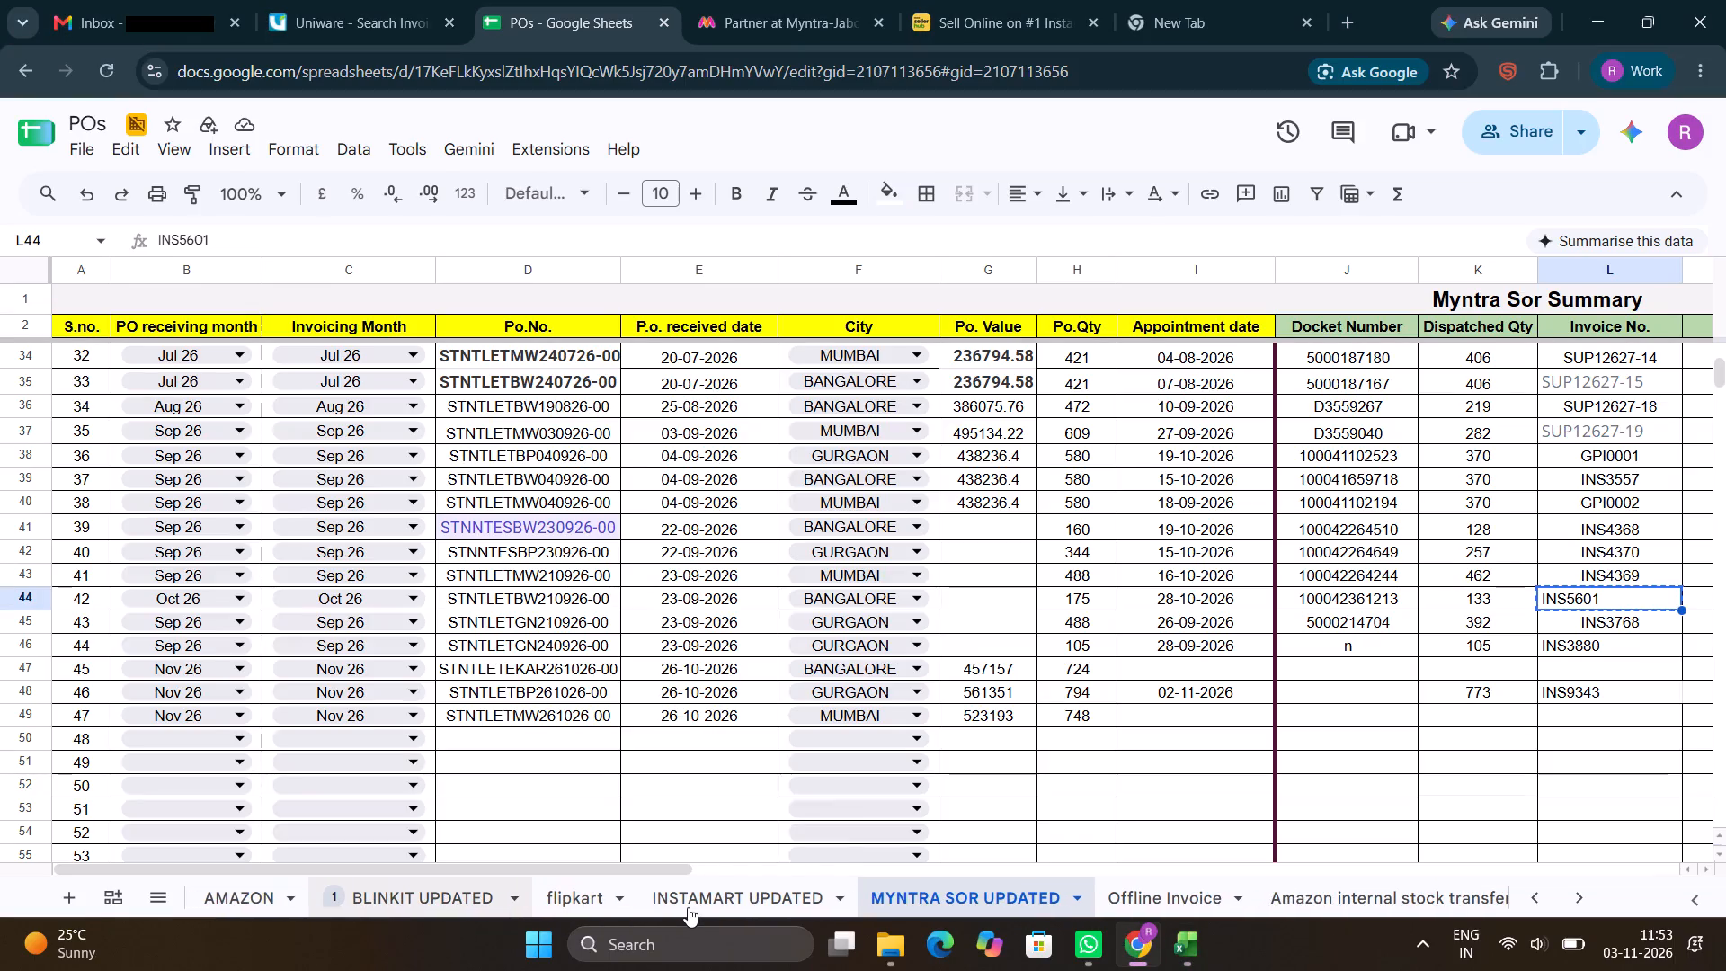
scroll(688, 907, left, 2)
click(1084, 894)
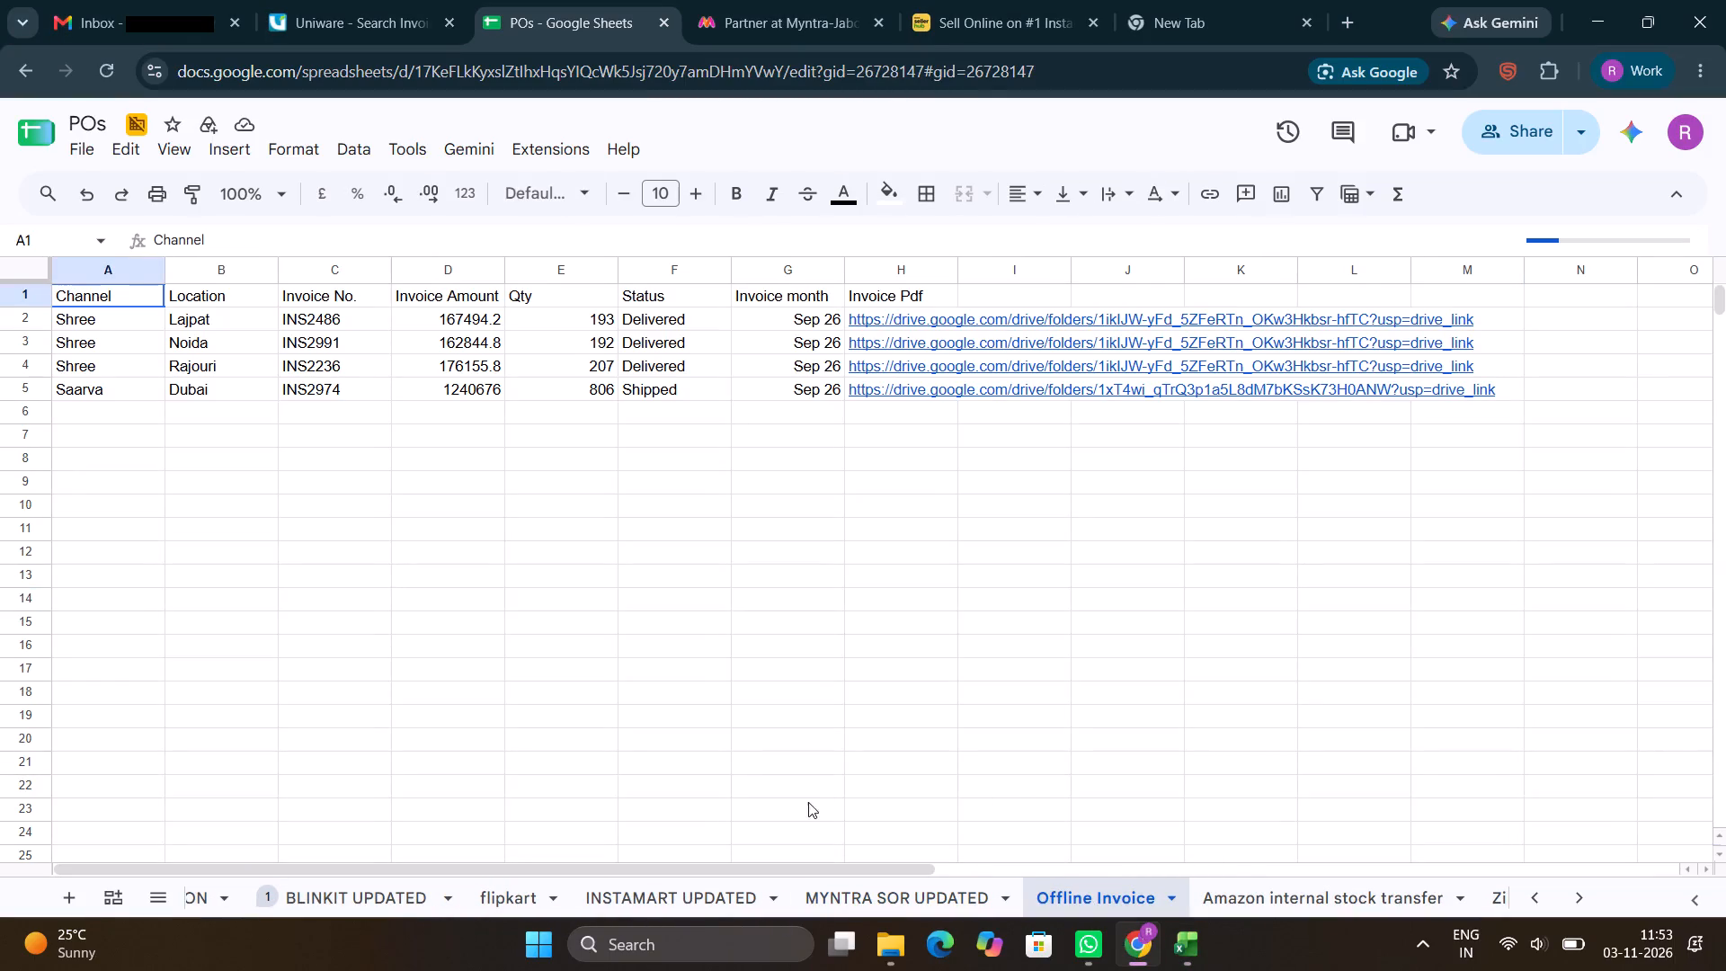
scroll(637, 900, right, 4)
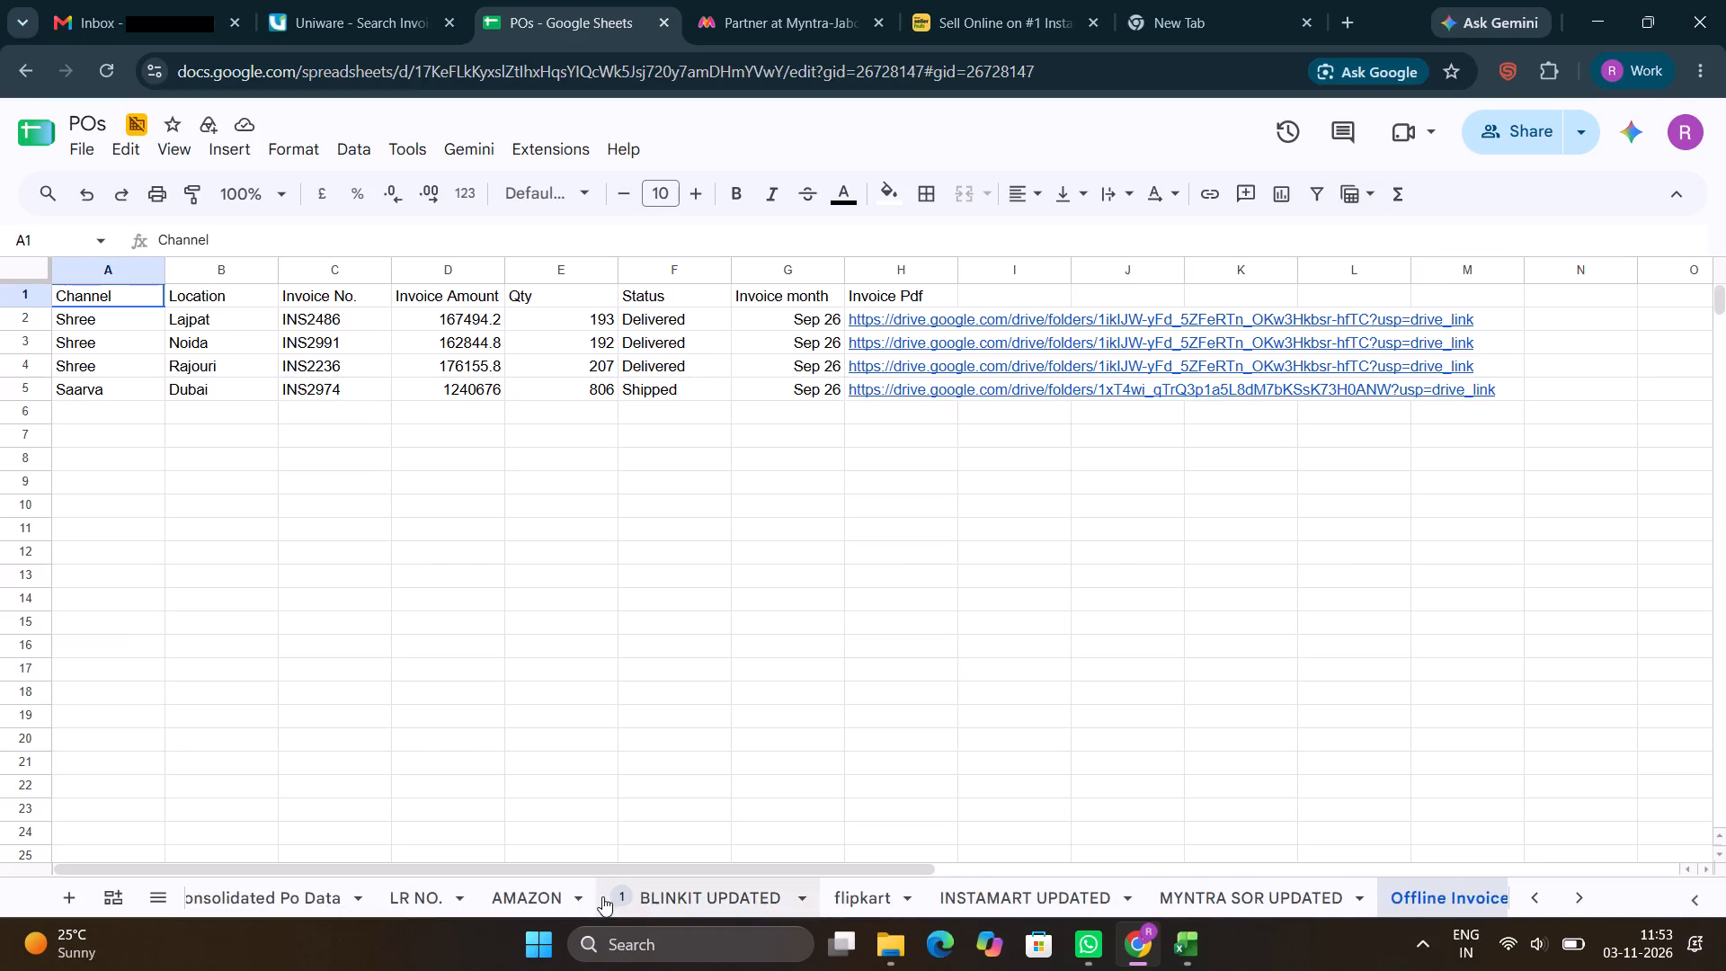
Open the AMAZON sheet and copy the invoice codes INS7529, INS7531 and INS7533 from cells B26:B28.
click(658, 905)
click(521, 892)
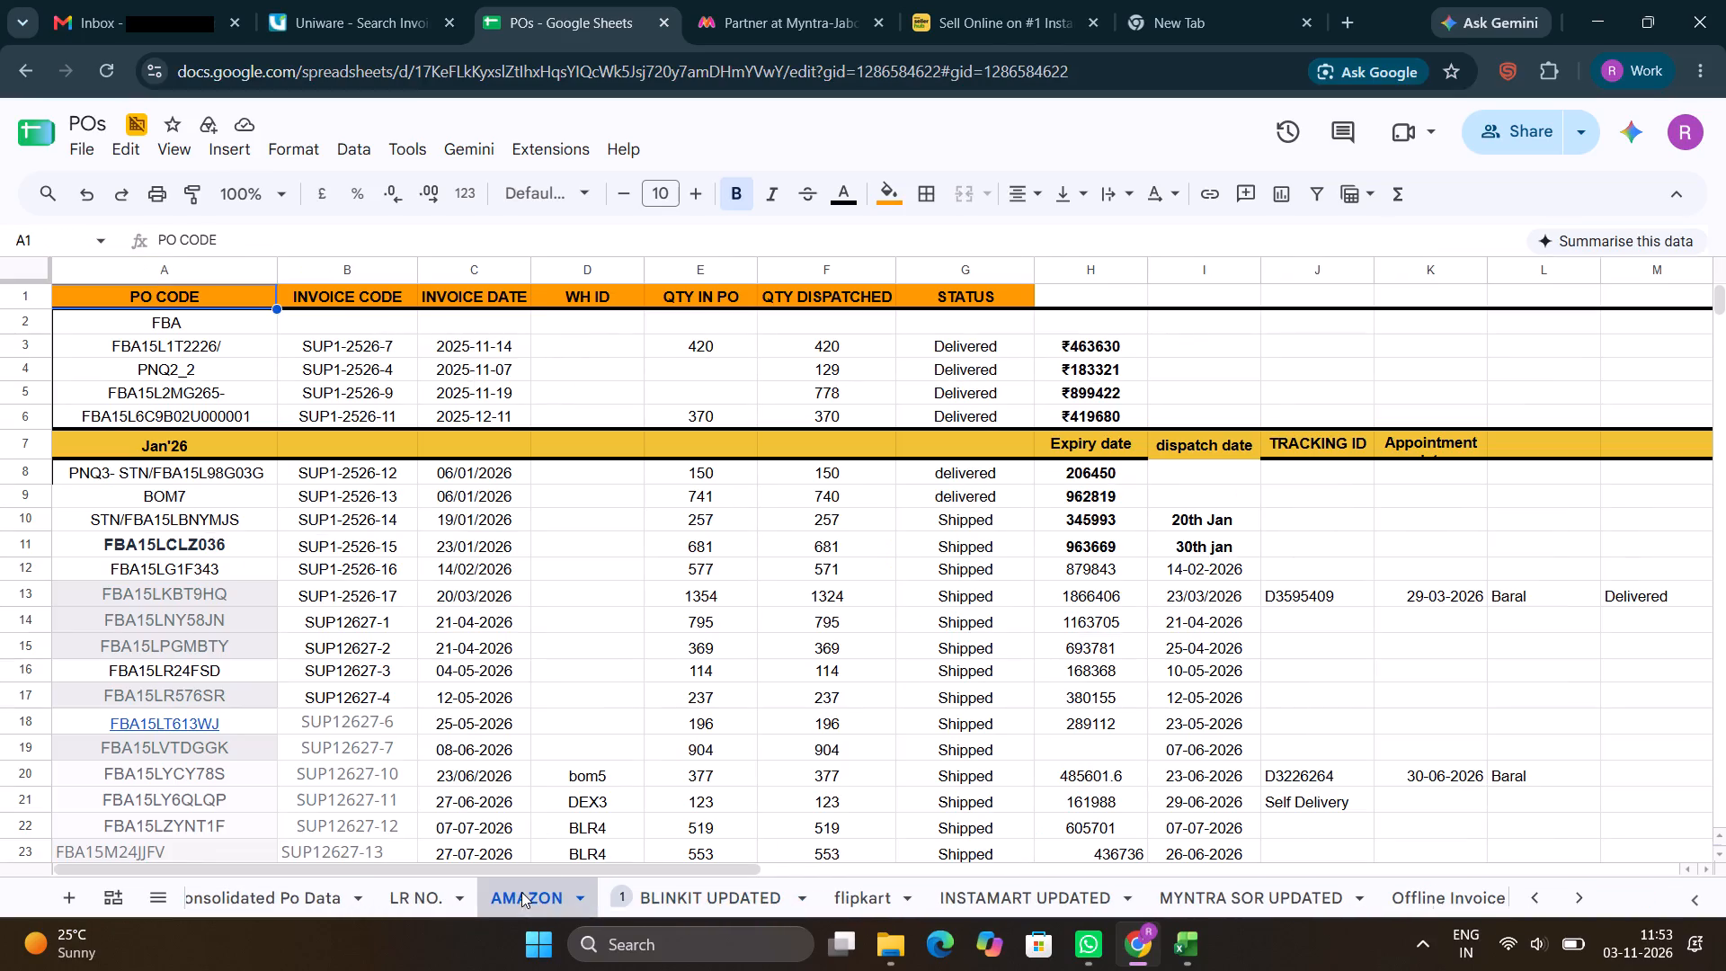
click(399, 651)
key(Down)
key(ctrl+Down)
key(Down)
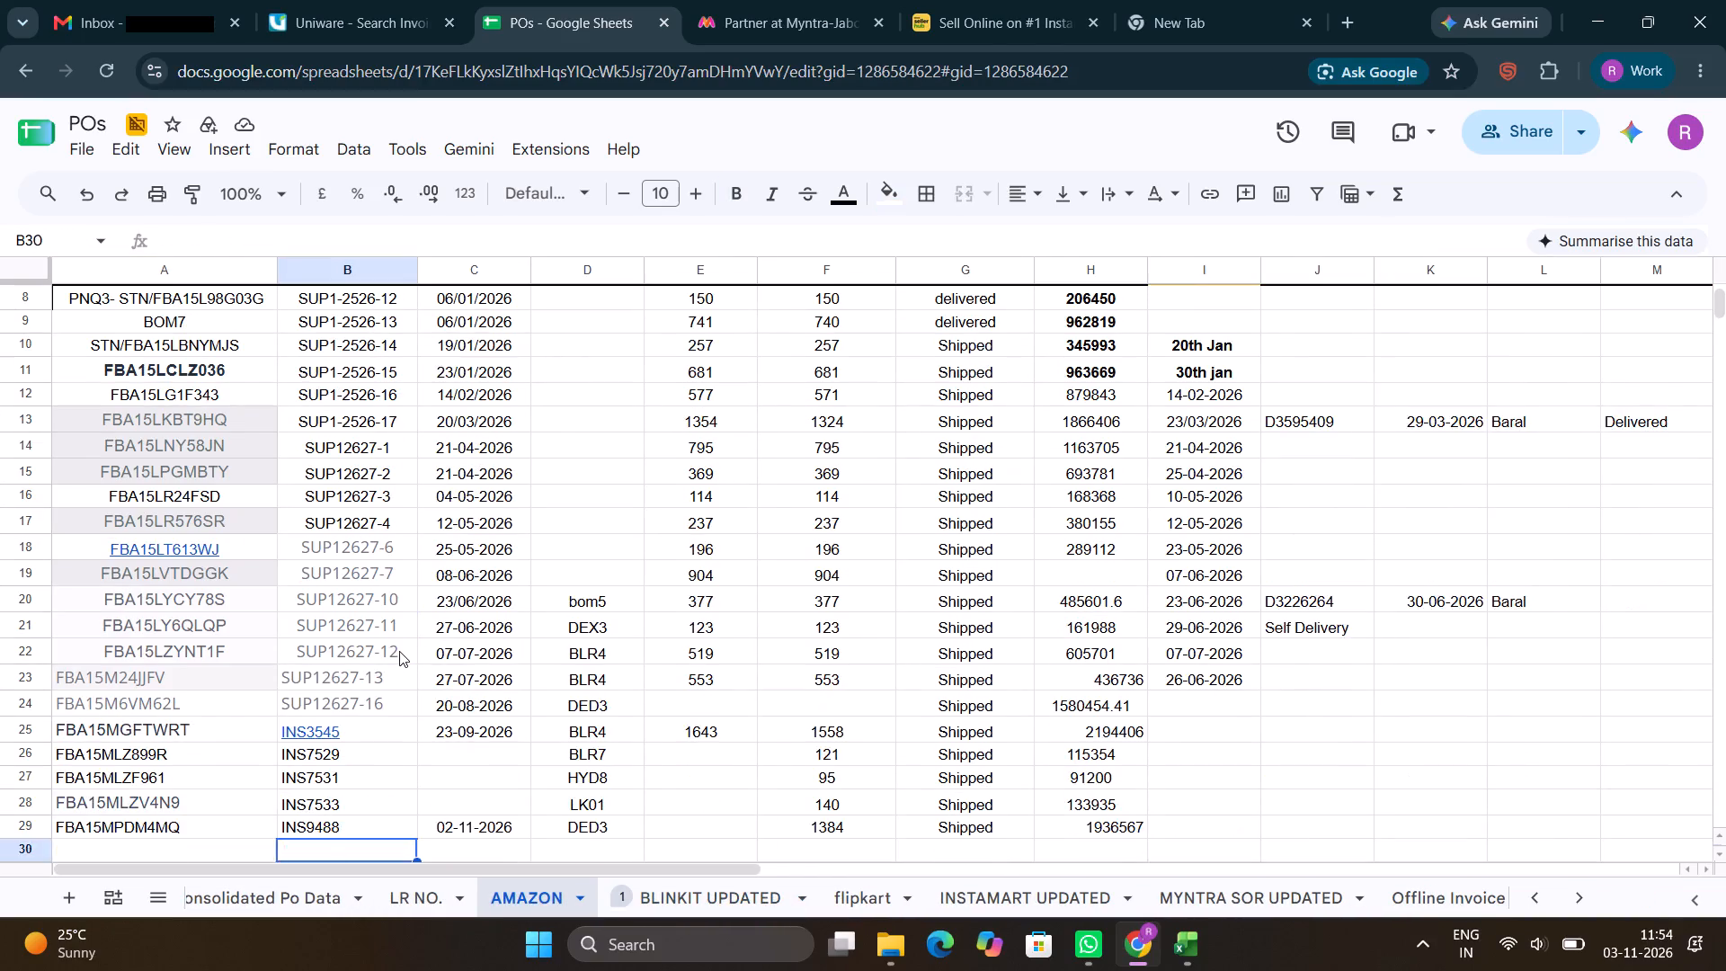
key(Up)
key(Up)
key(Up)
key(Up)
key(Left)
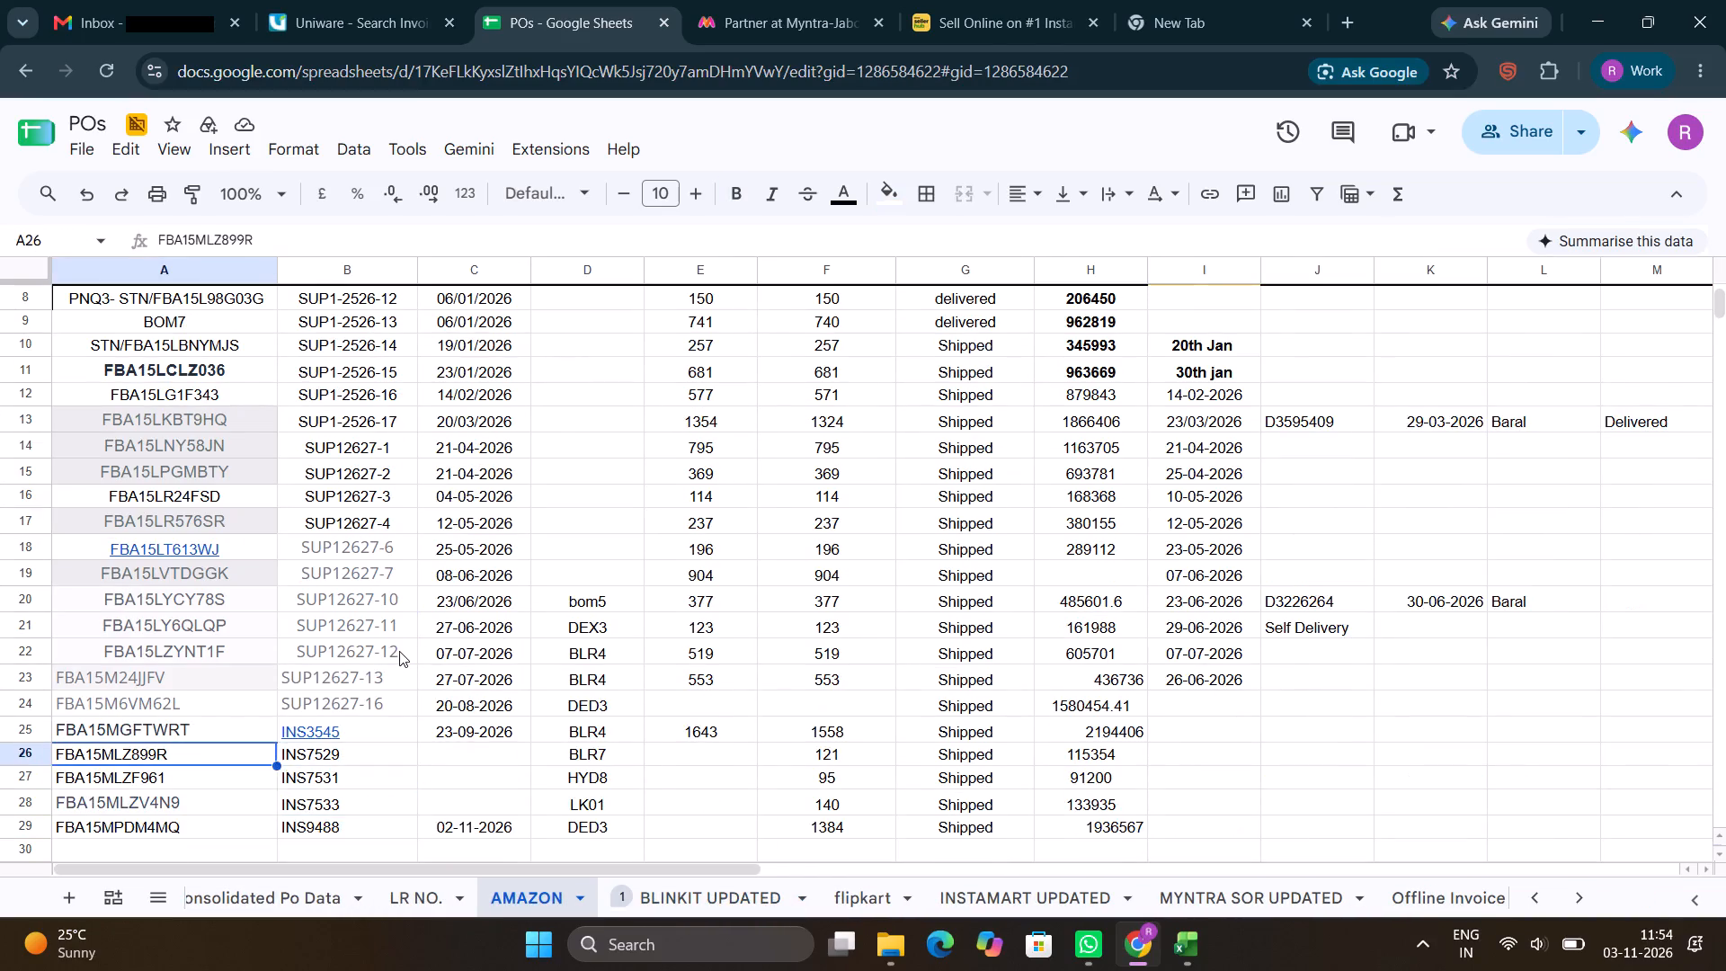
key(Up)
key(Right)
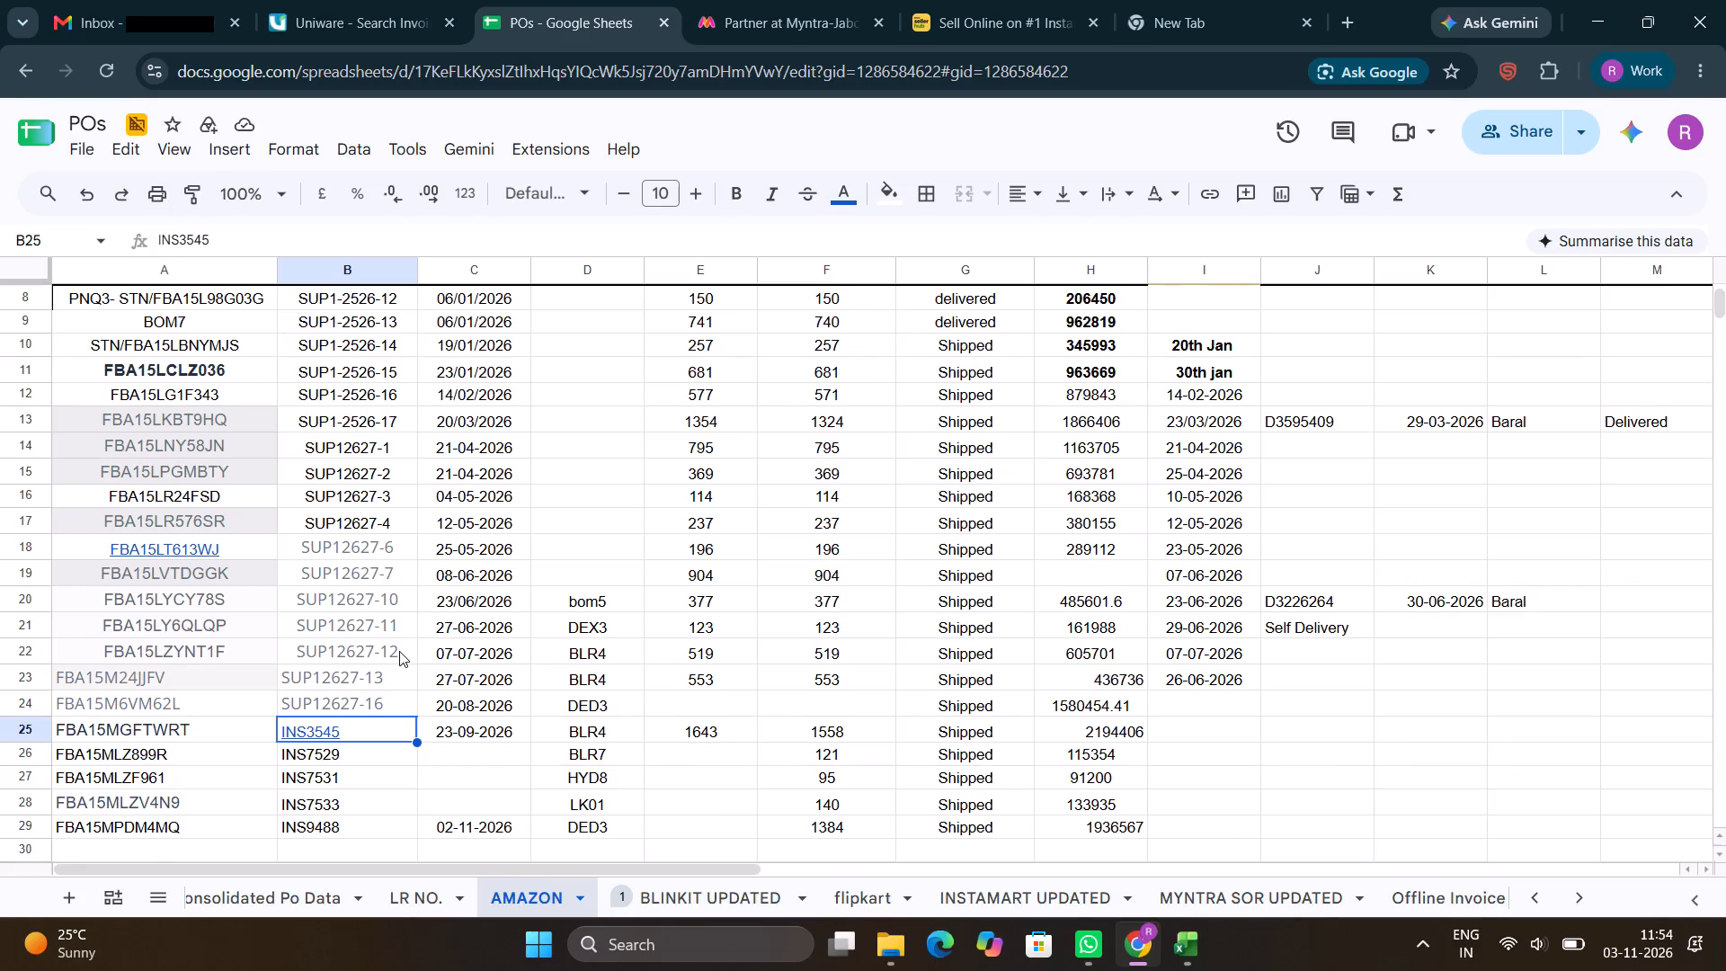
key(Down)
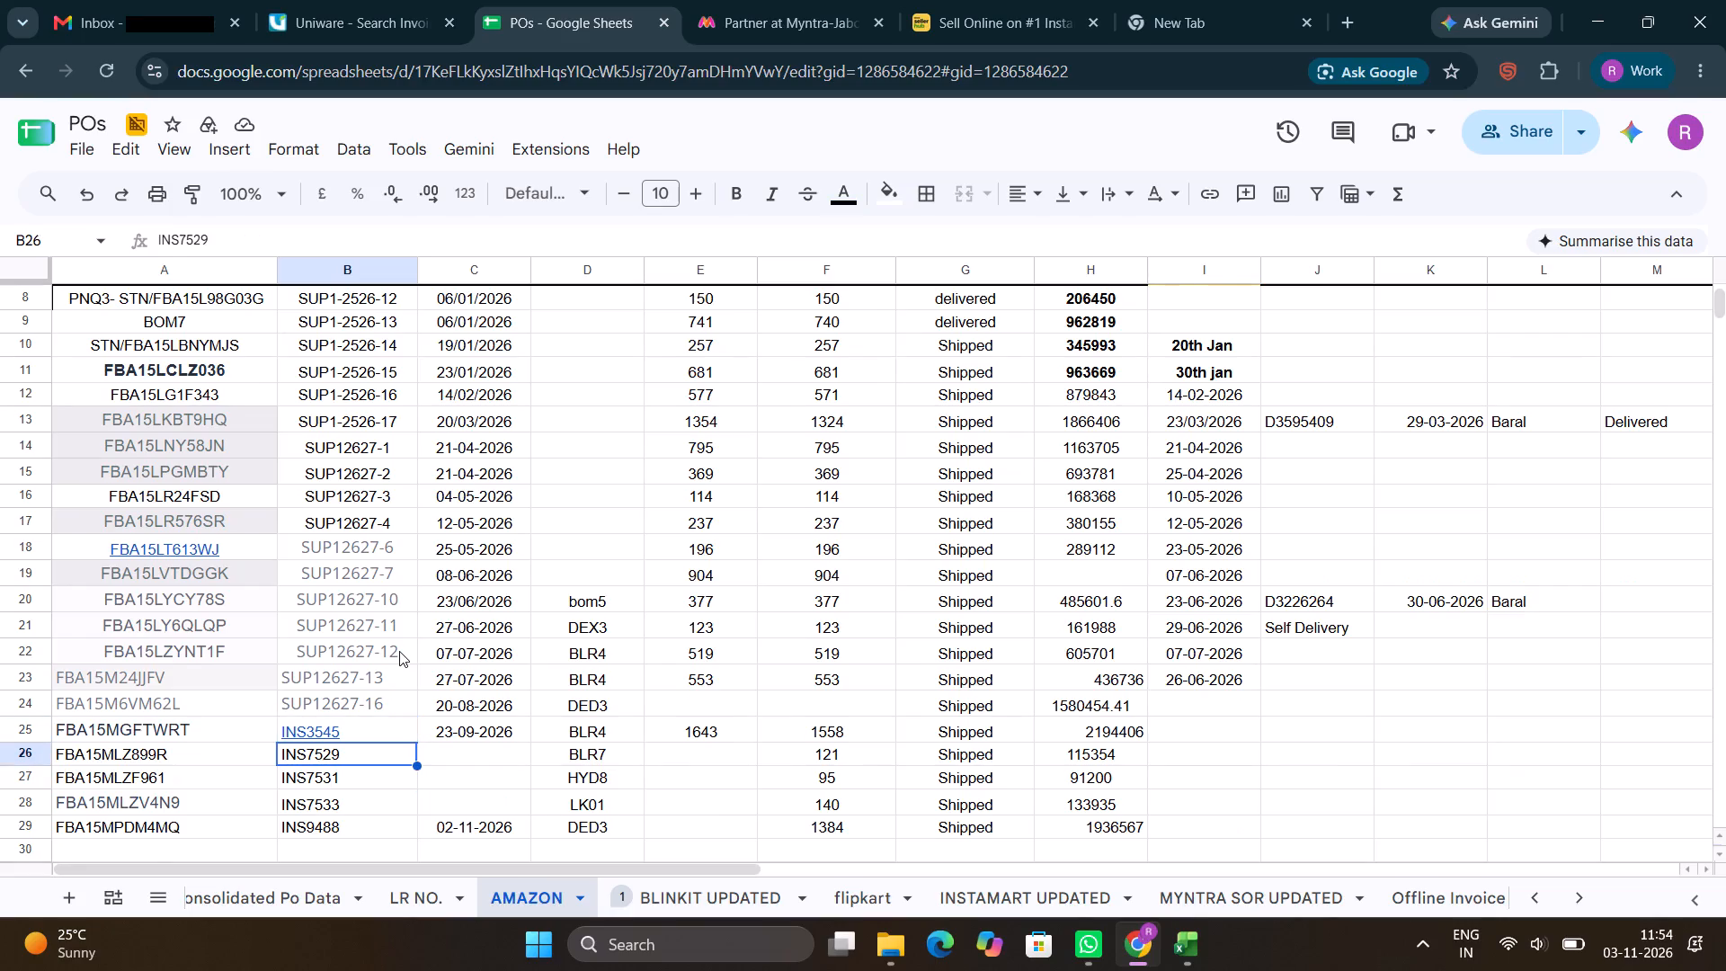
key(ctrl+shift+Down)
key(ctrl+c)
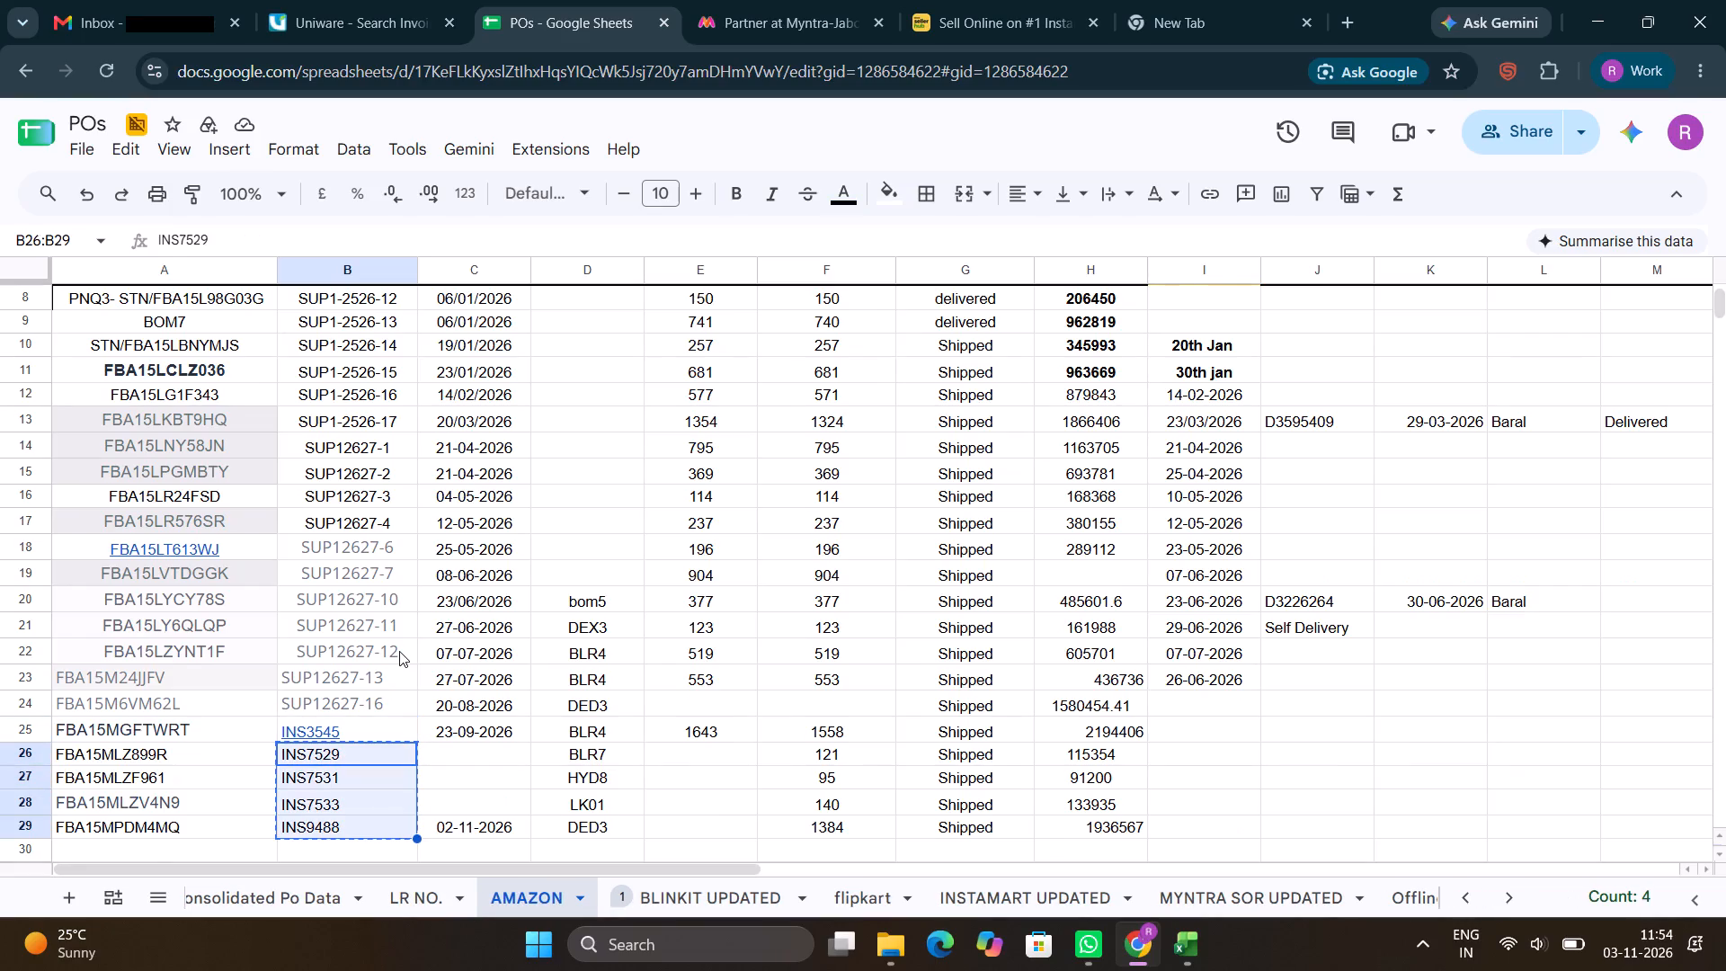
key(alt+Tab)
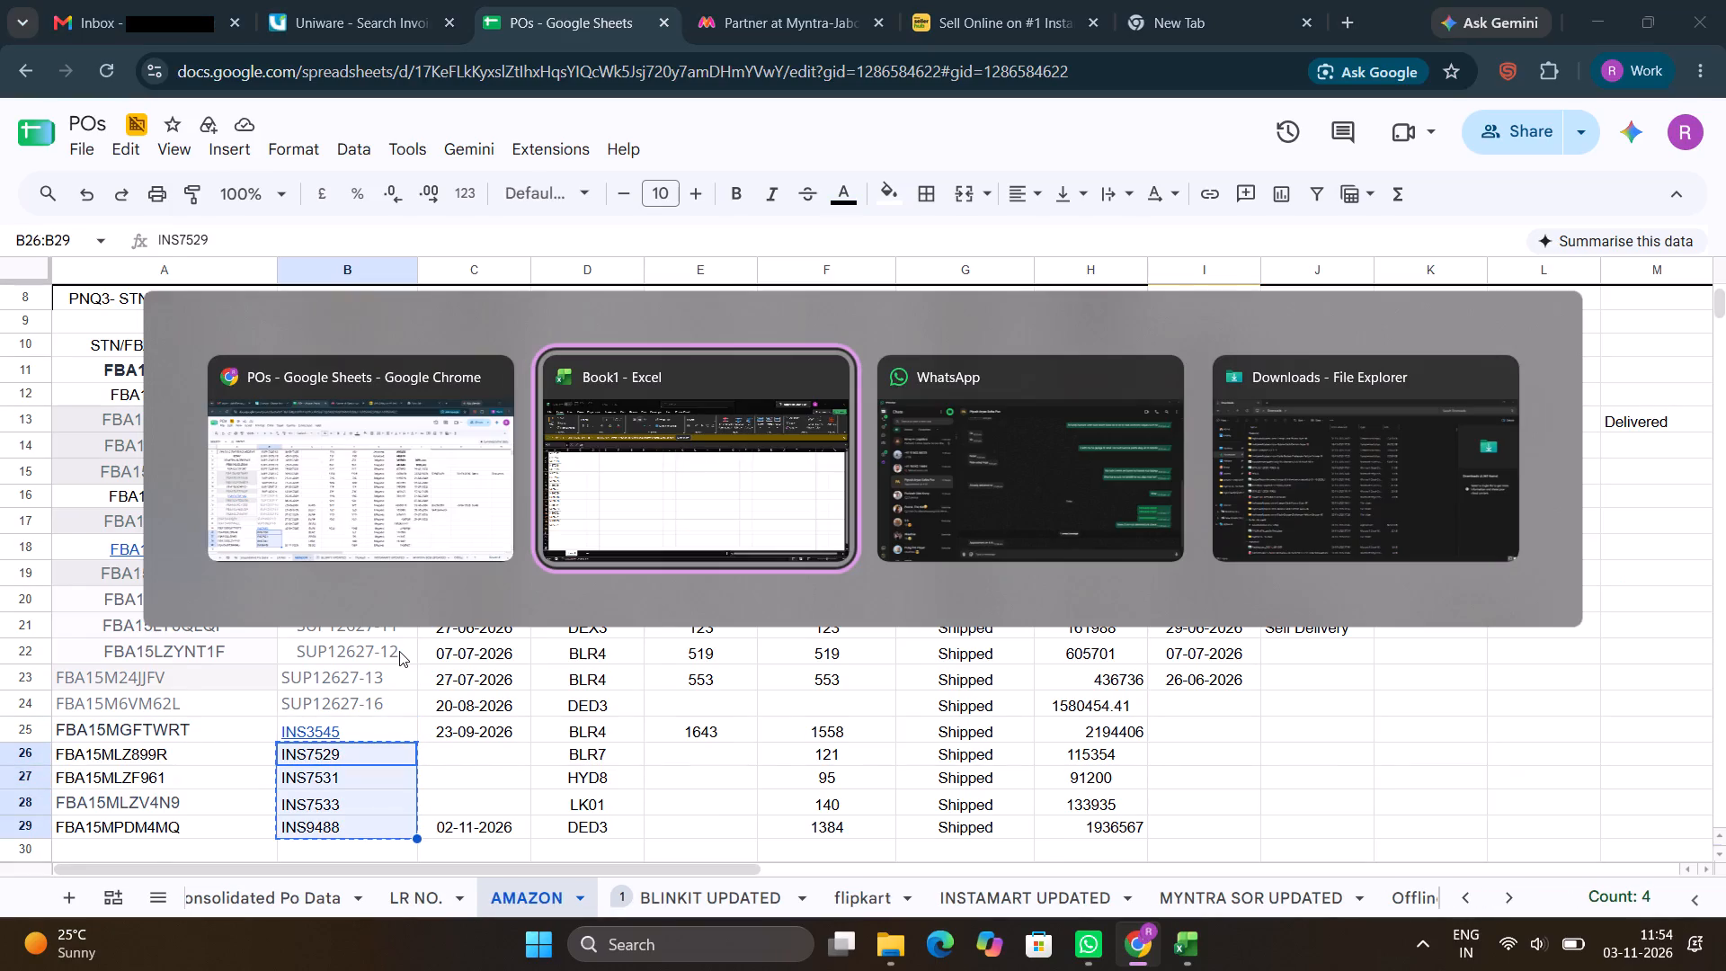
key(alt+Tab)
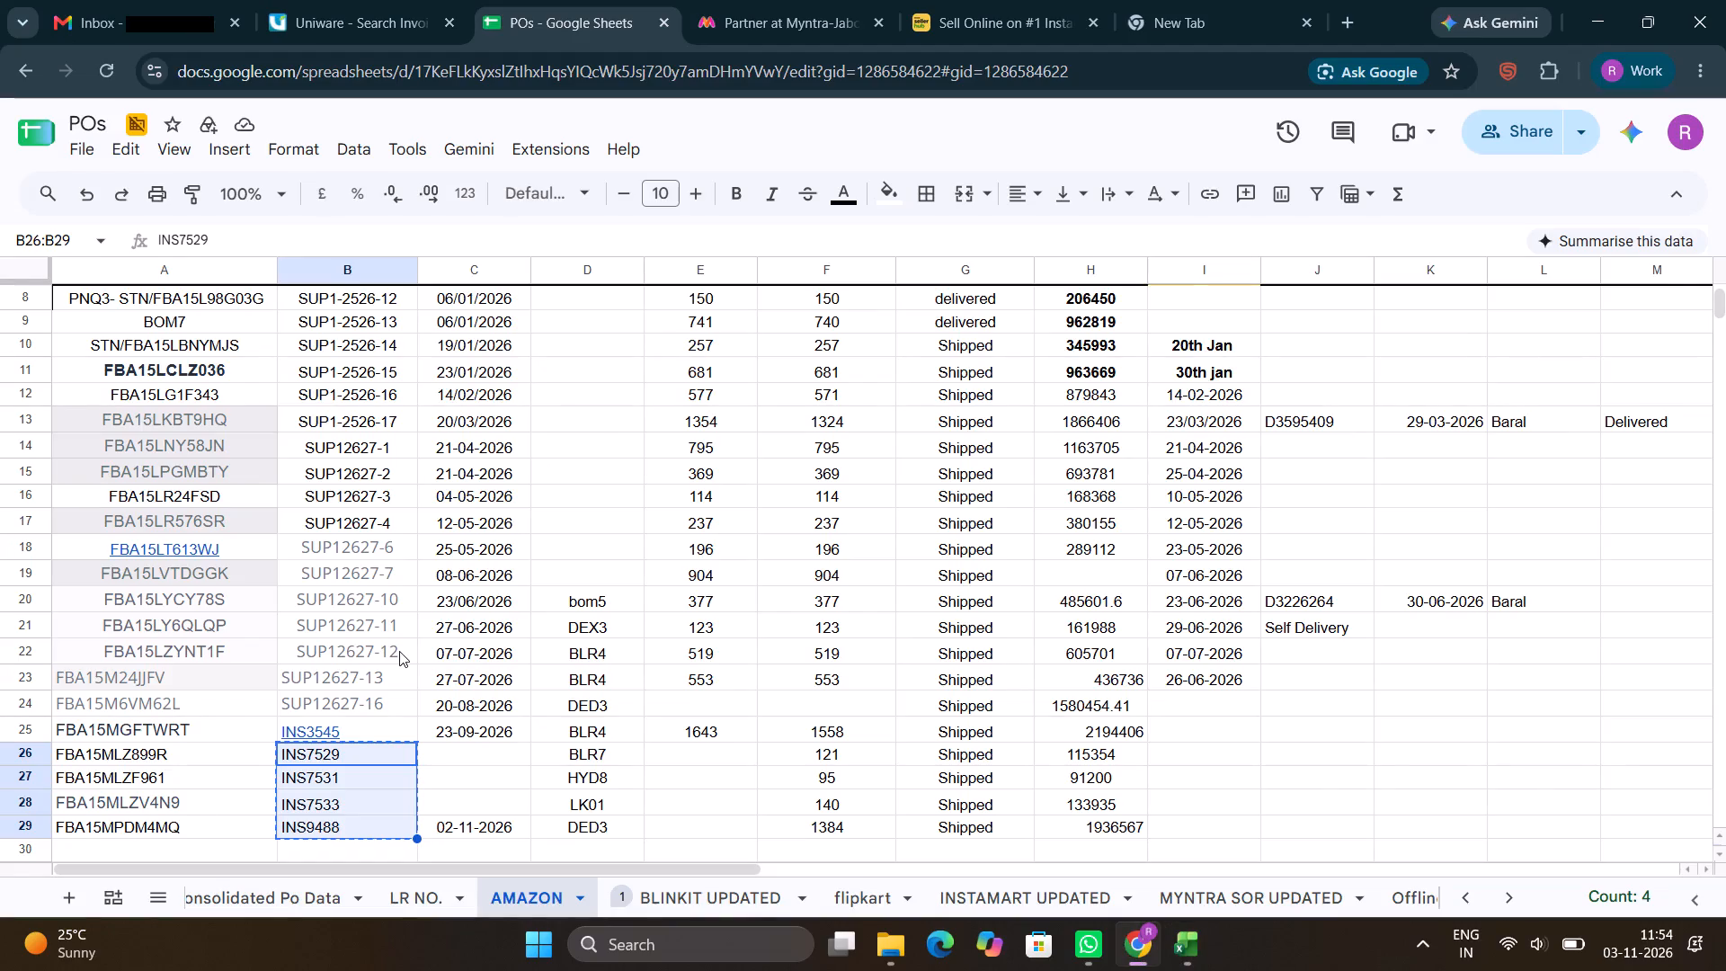
key(shift+Up)
key(ctrl+c)
Paste the three Amazon invoice codes into column A of the Excel list, starting at A20.
key(alt+Tab)
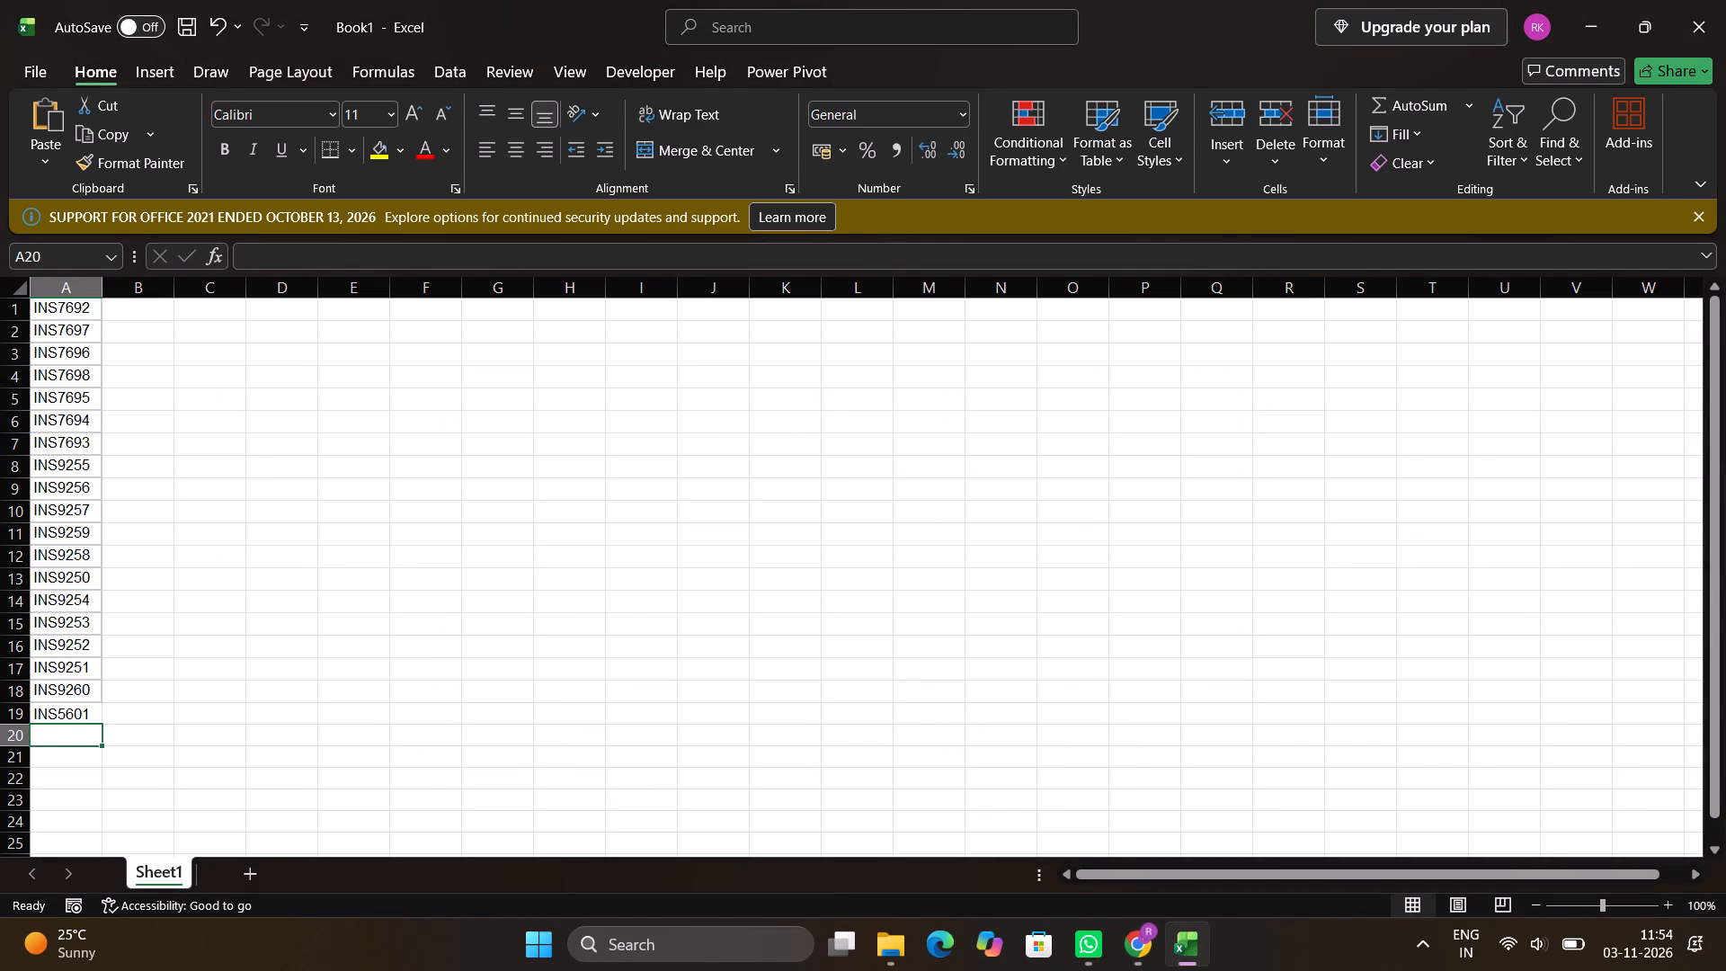
key(ctrl+v)
key(Up)
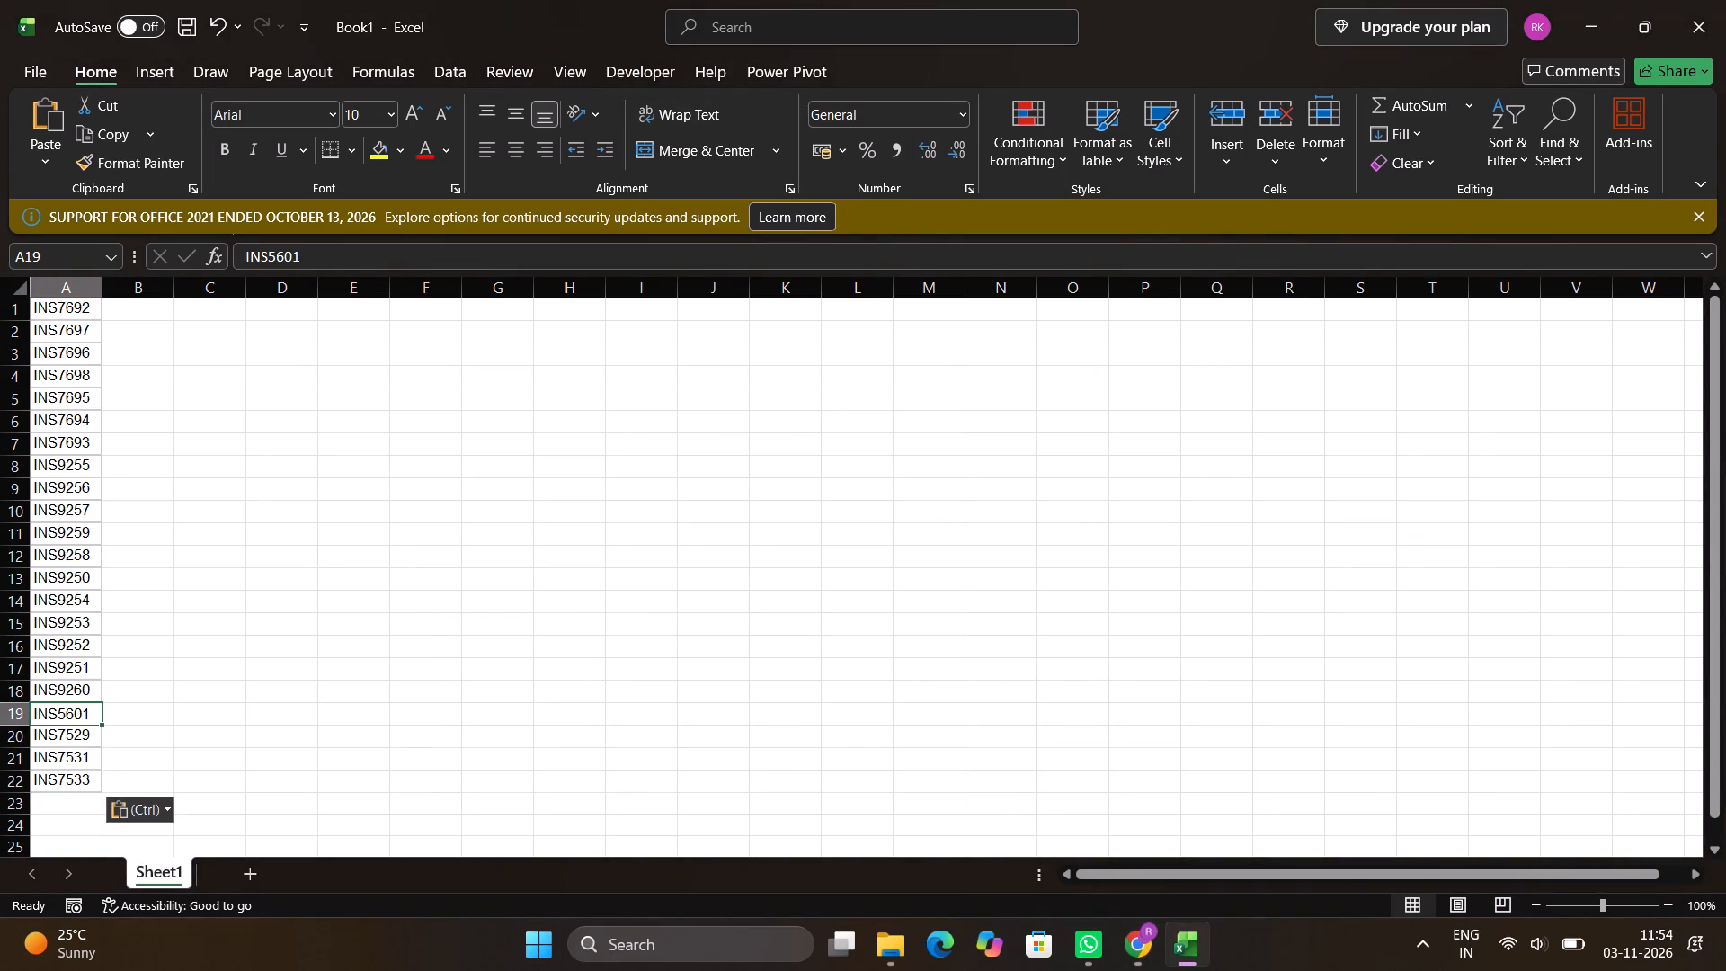
Fit the width of column A in the Excel list to its contents.
double_click(105, 297)
key(alt+Tab)
key(alt+Tab)
Insert a blank row above the invoice list and enter s as the header in cell A1.
key(Up)
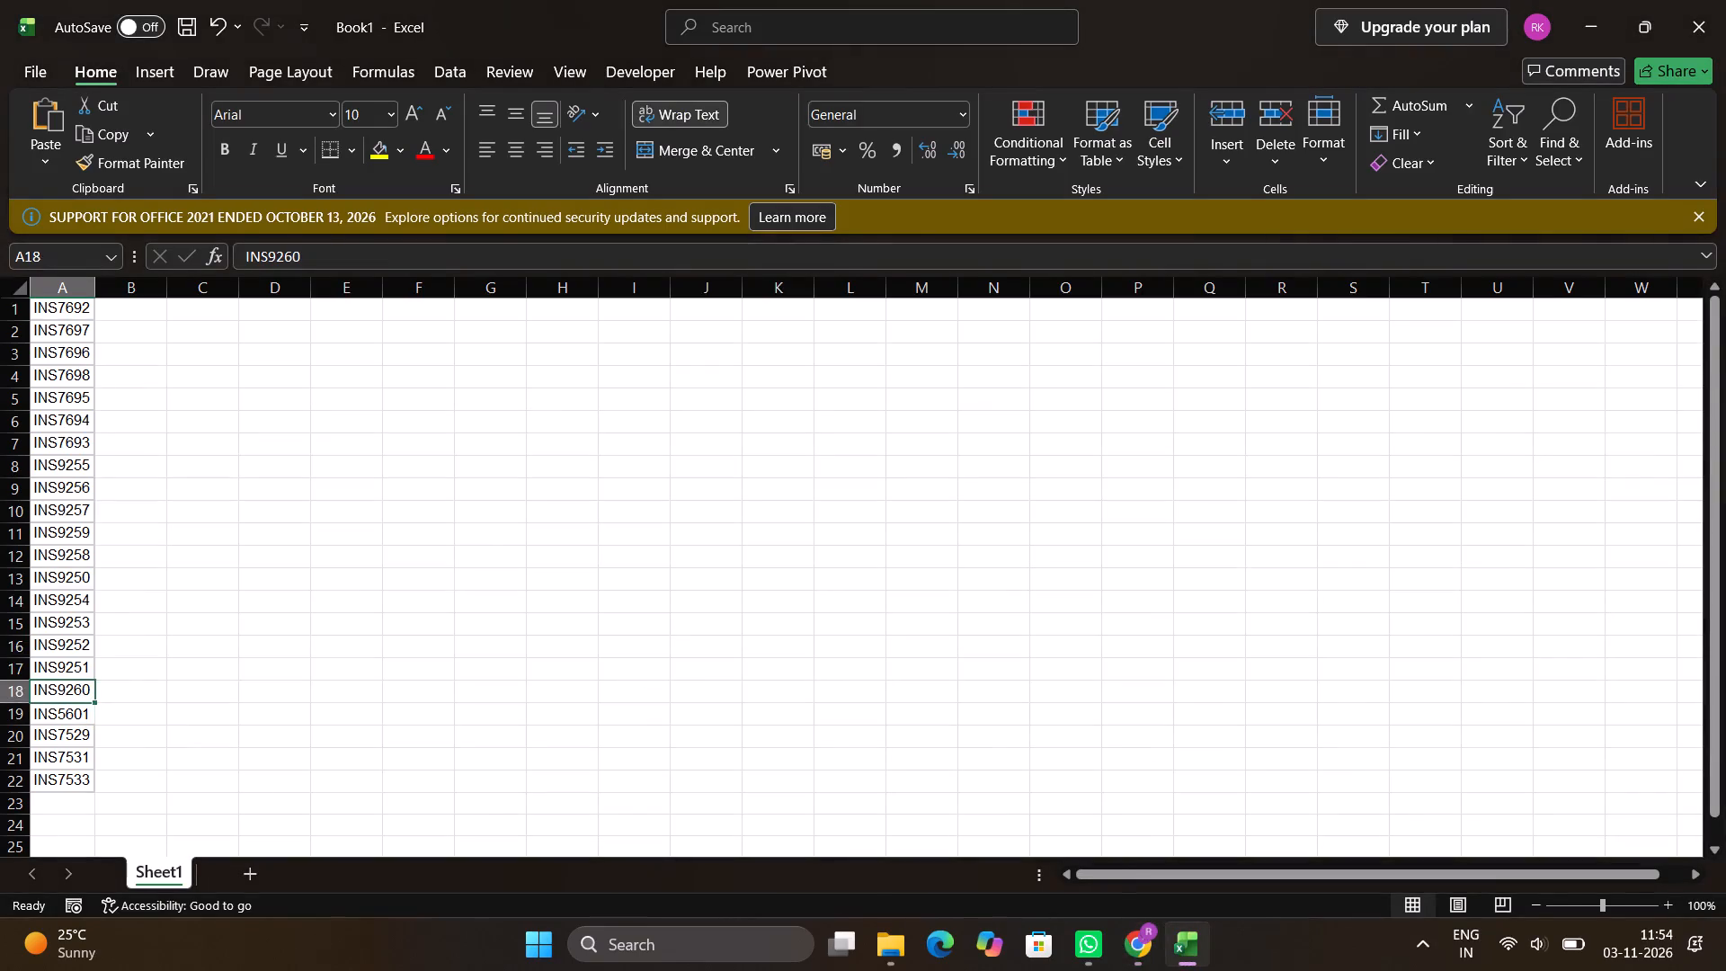
key(Up)
key(ctrl+Up)
key(shift+space)
key(ctrl+plus)
key(Up)
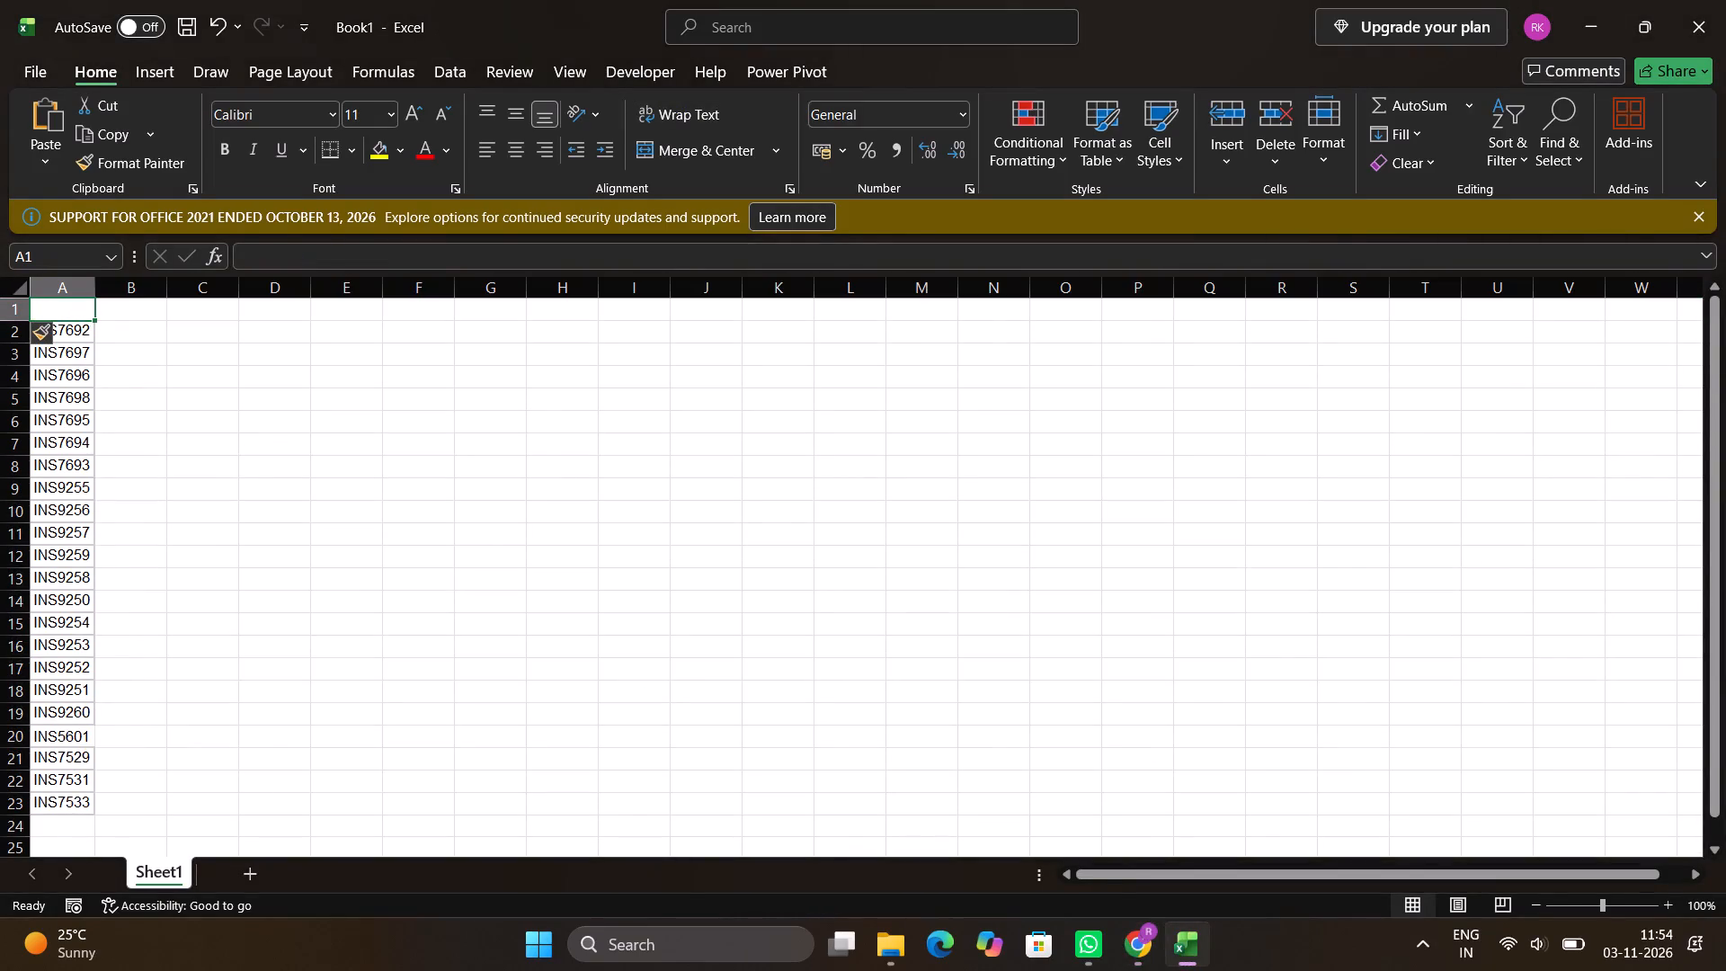
key(ctrl+shift+l)
key(ctrl+shift+l)
key(s)
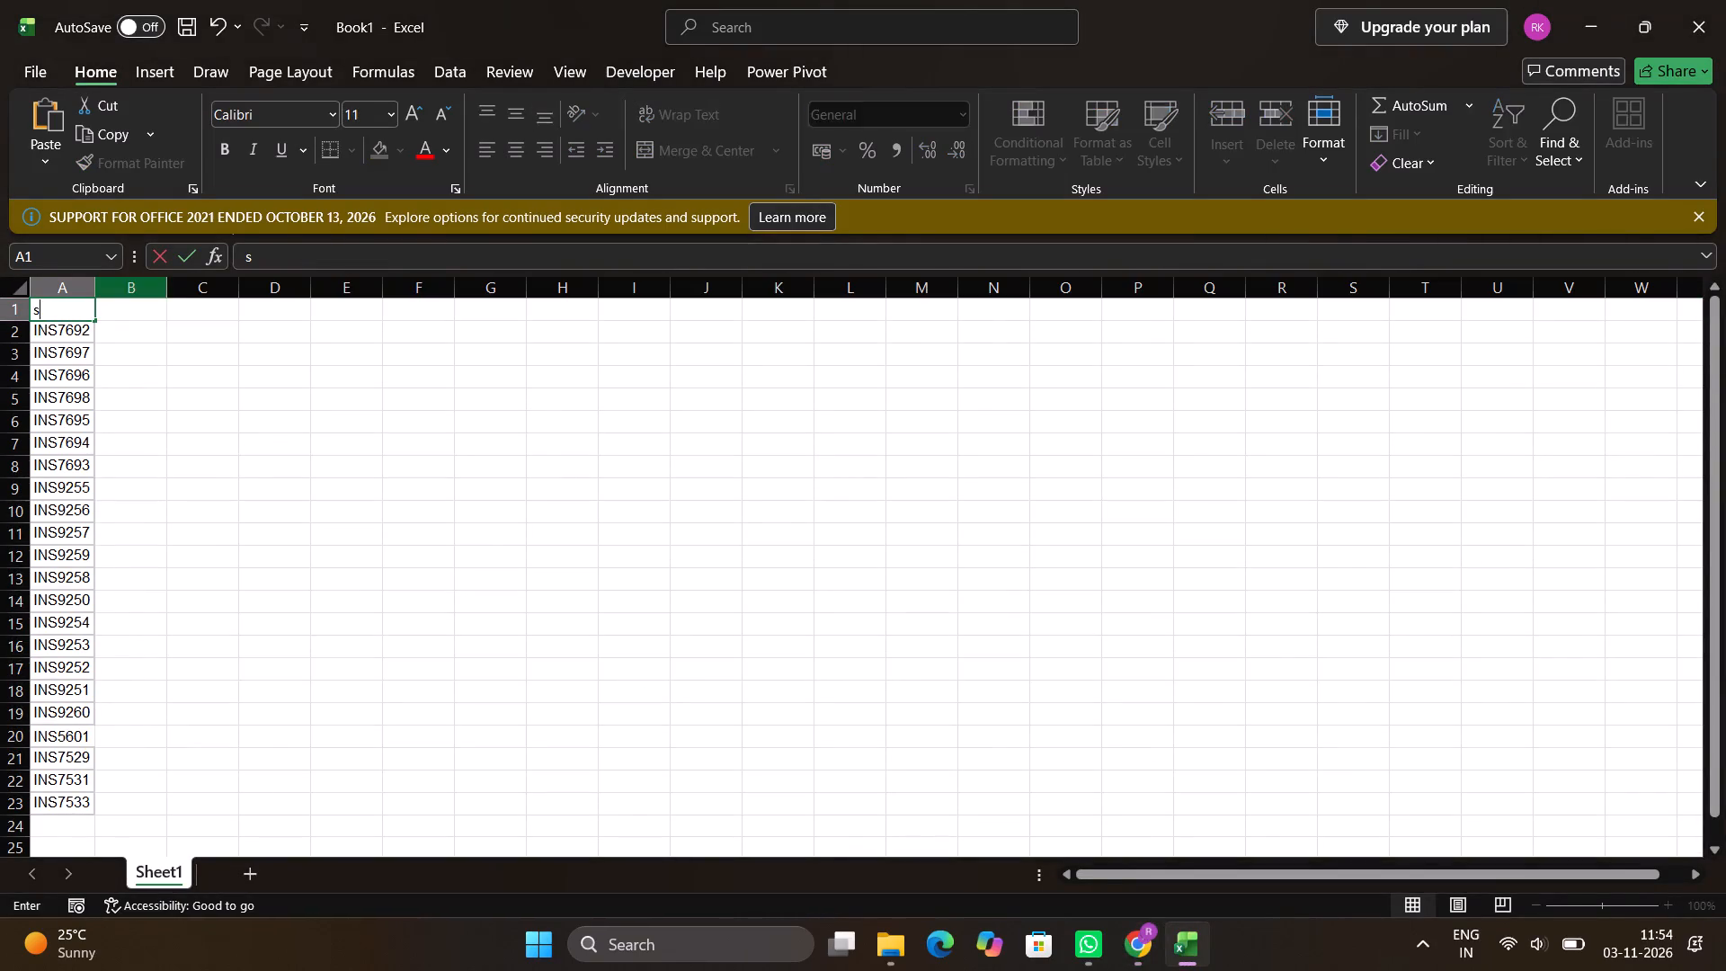
key(Up)
Add a filter to the invoice list header and sort column A from A to Z.
key(ctrl+shift+l)
key(alt+Down)
key(Down)
key(Down)
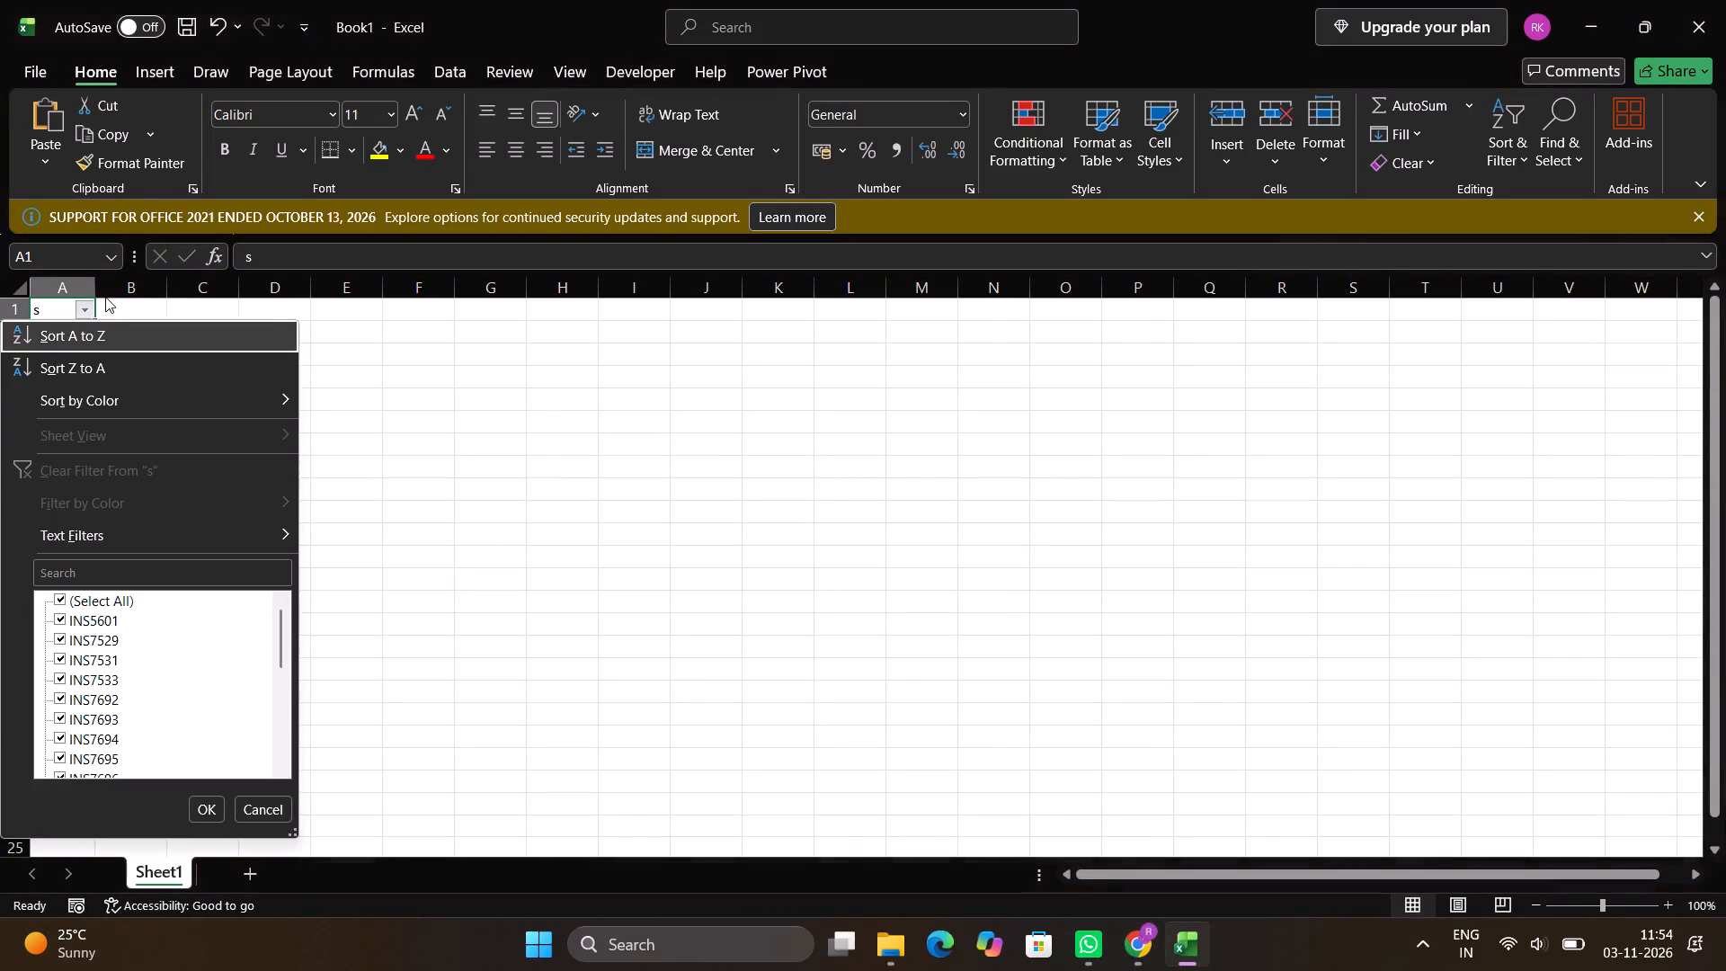
key(Up)
key(space)
key(Down)
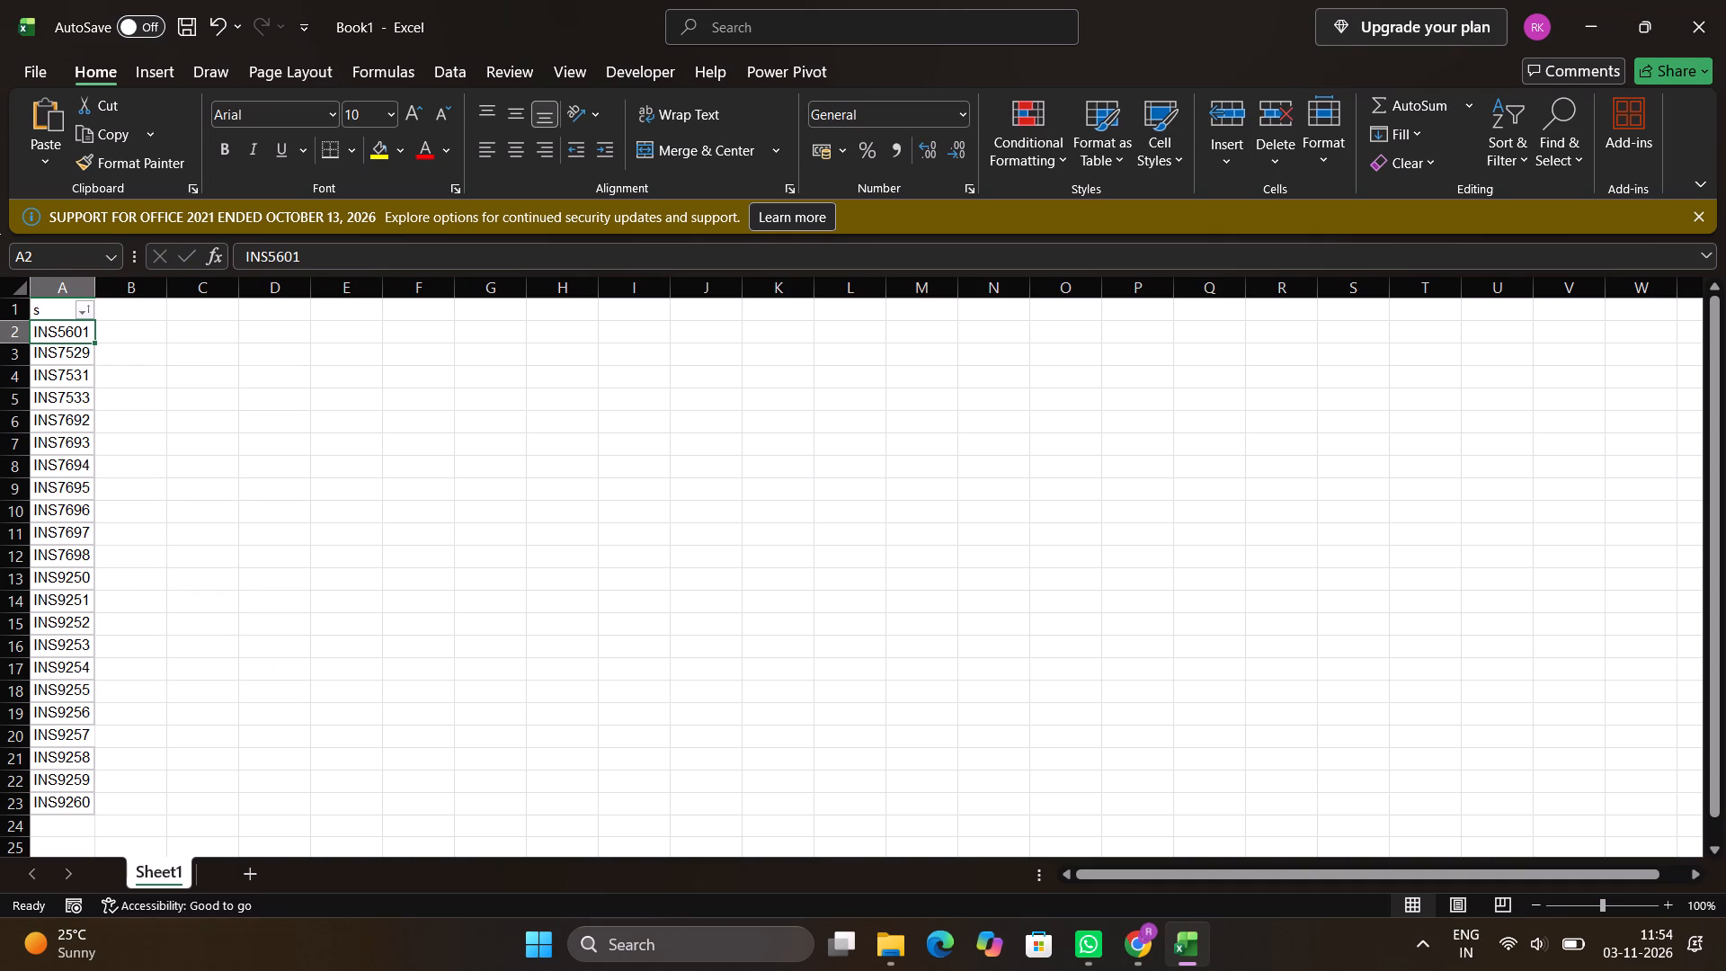
Switch to Uniware in Chrome and open the print view of invoice INS9260, looking through its pages.
key(alt+Tab)
key(alt+Tab)
key(alt+Tab)
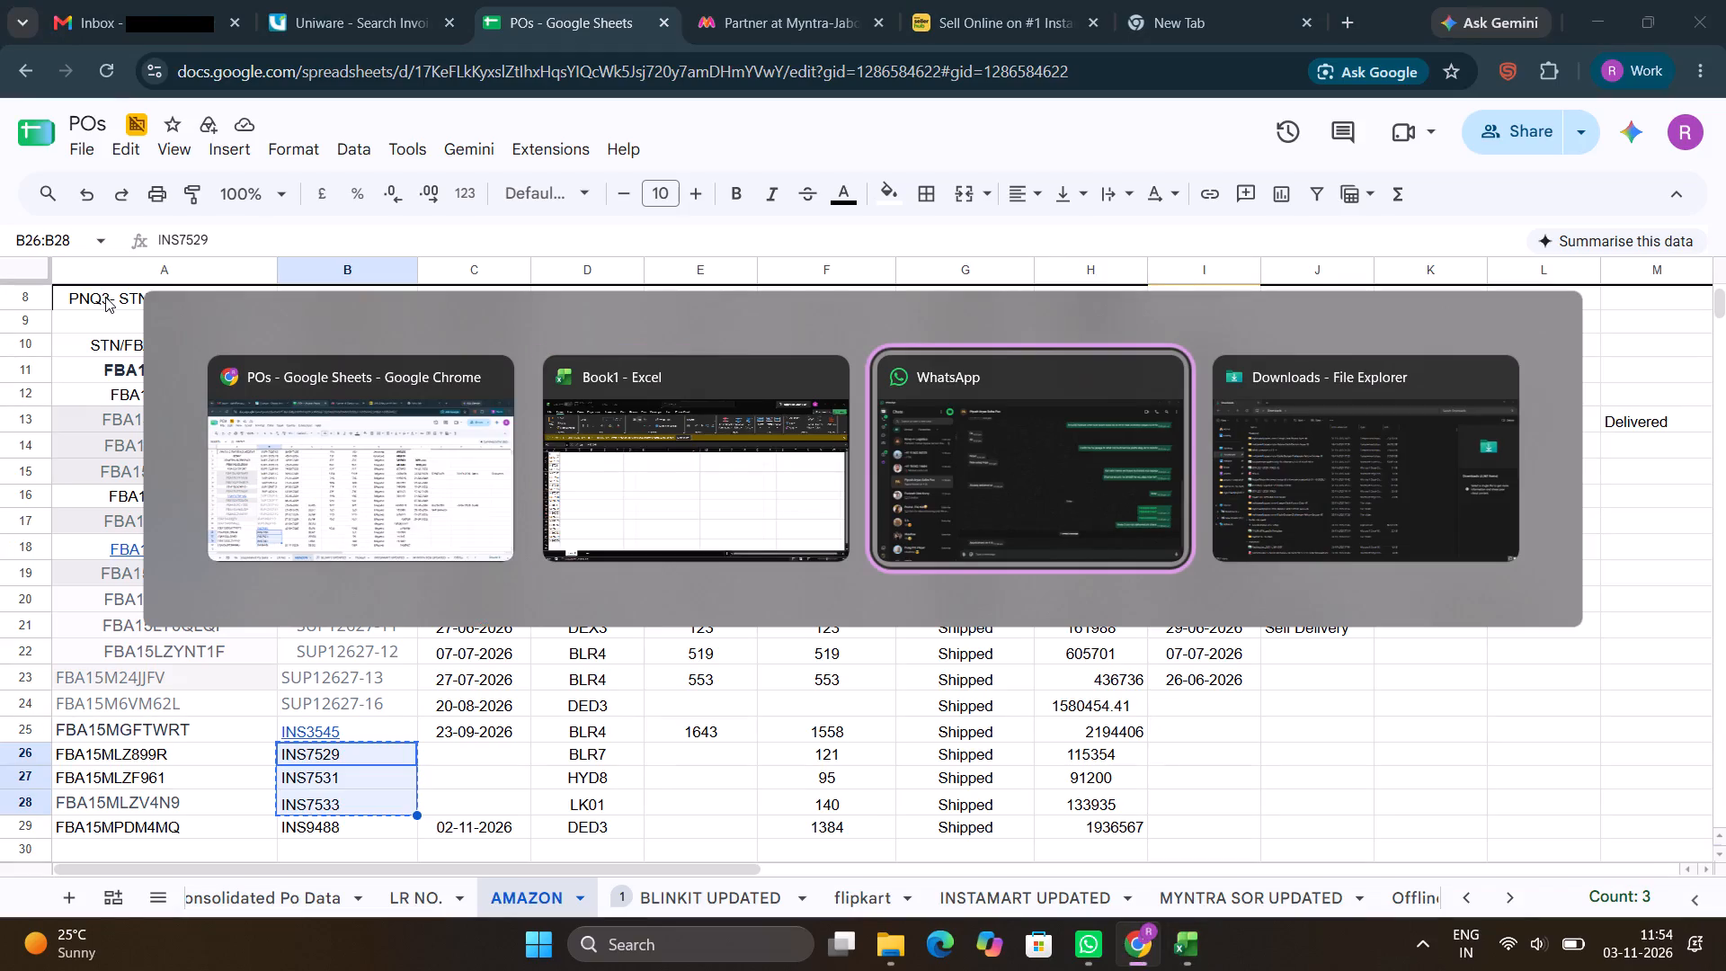
key(alt+Tab)
key(alt+Tab)
key(alt+Tab)
key(alt+Tab)
key(alt+Tab)
key(alt+Tab)
click(429, 0)
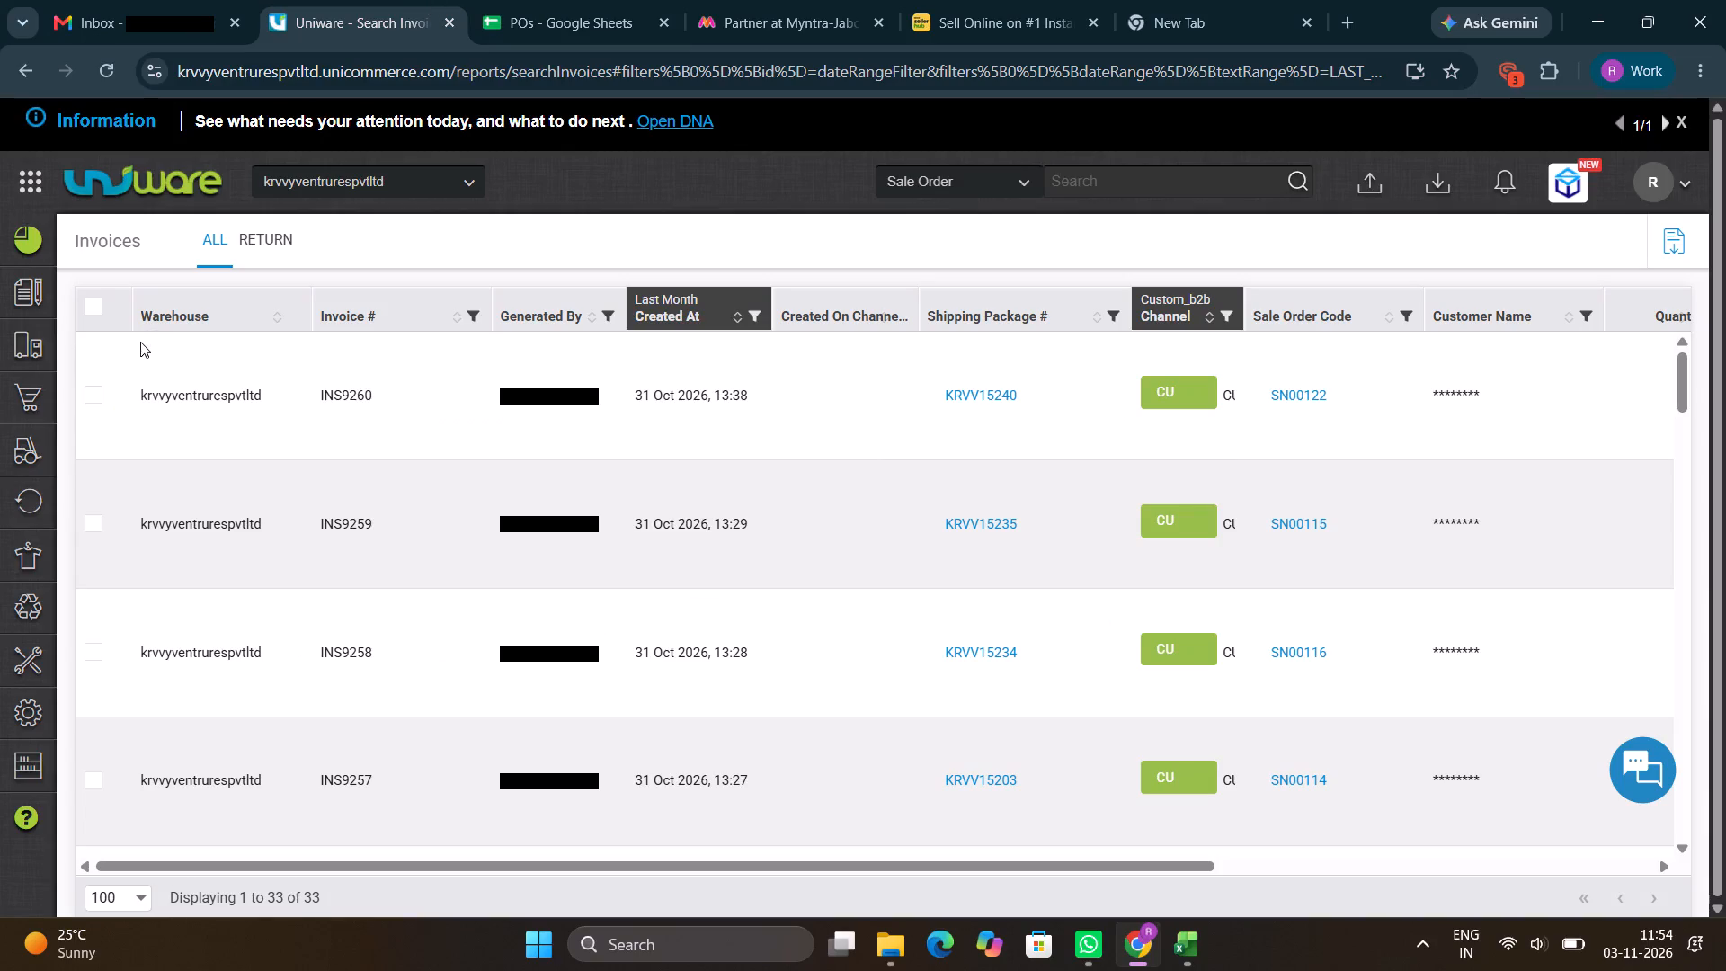
click(92, 399)
click(191, 322)
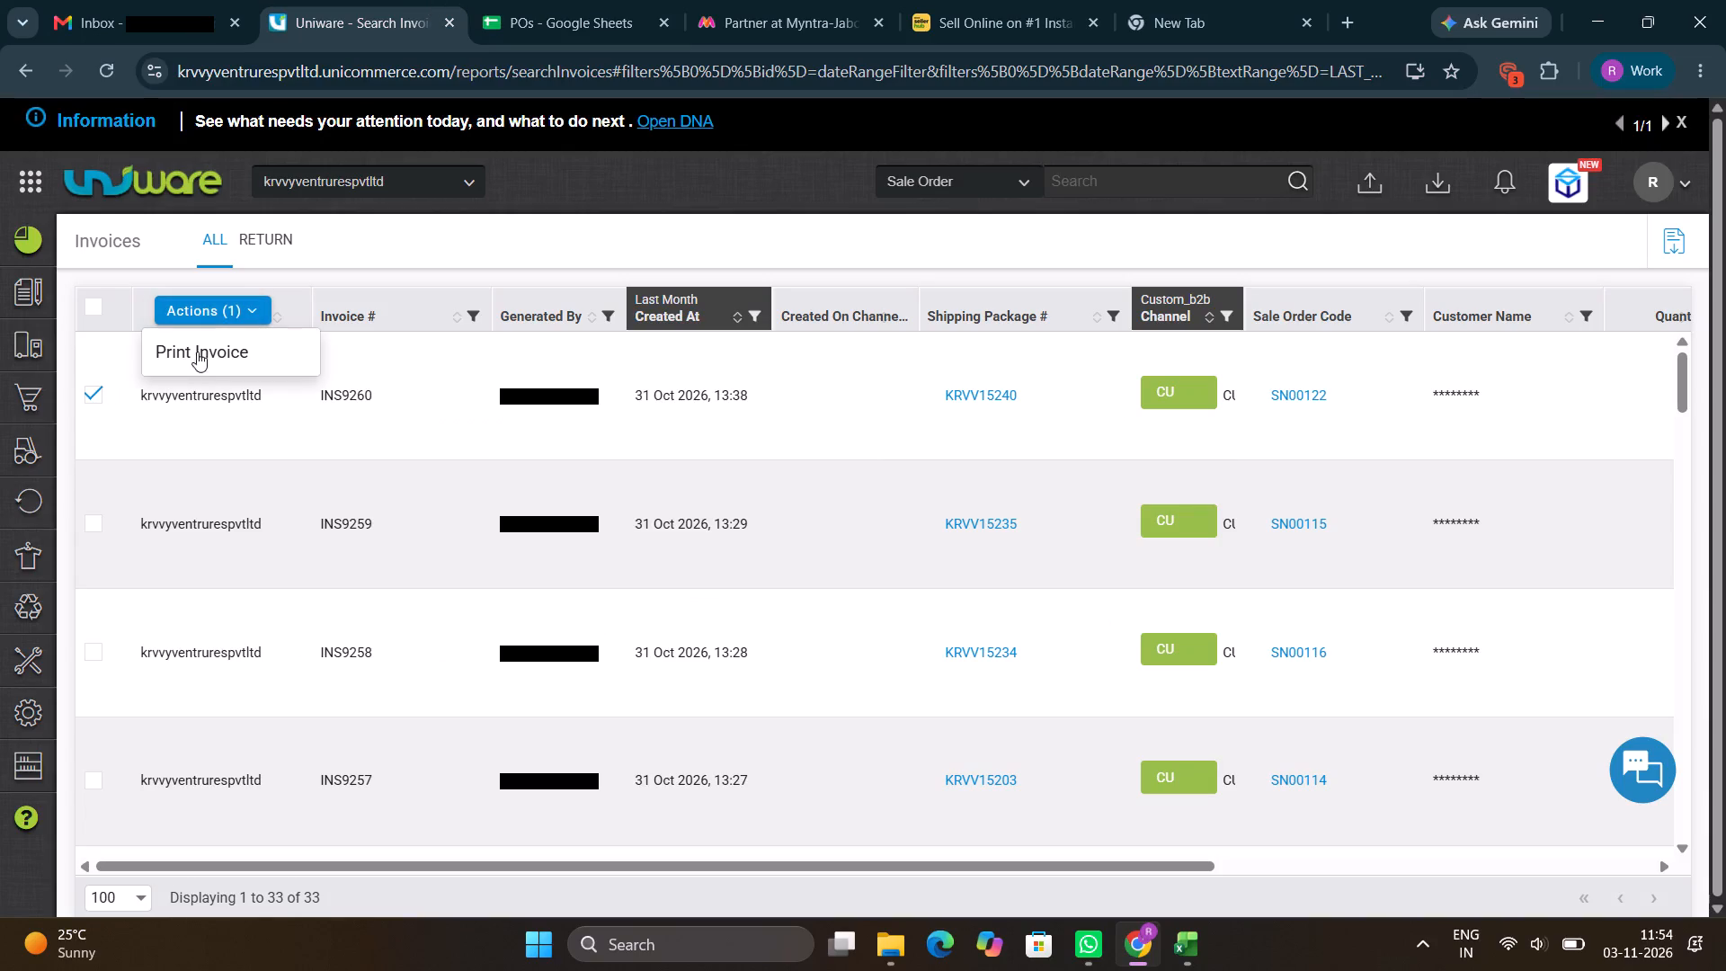
click(198, 356)
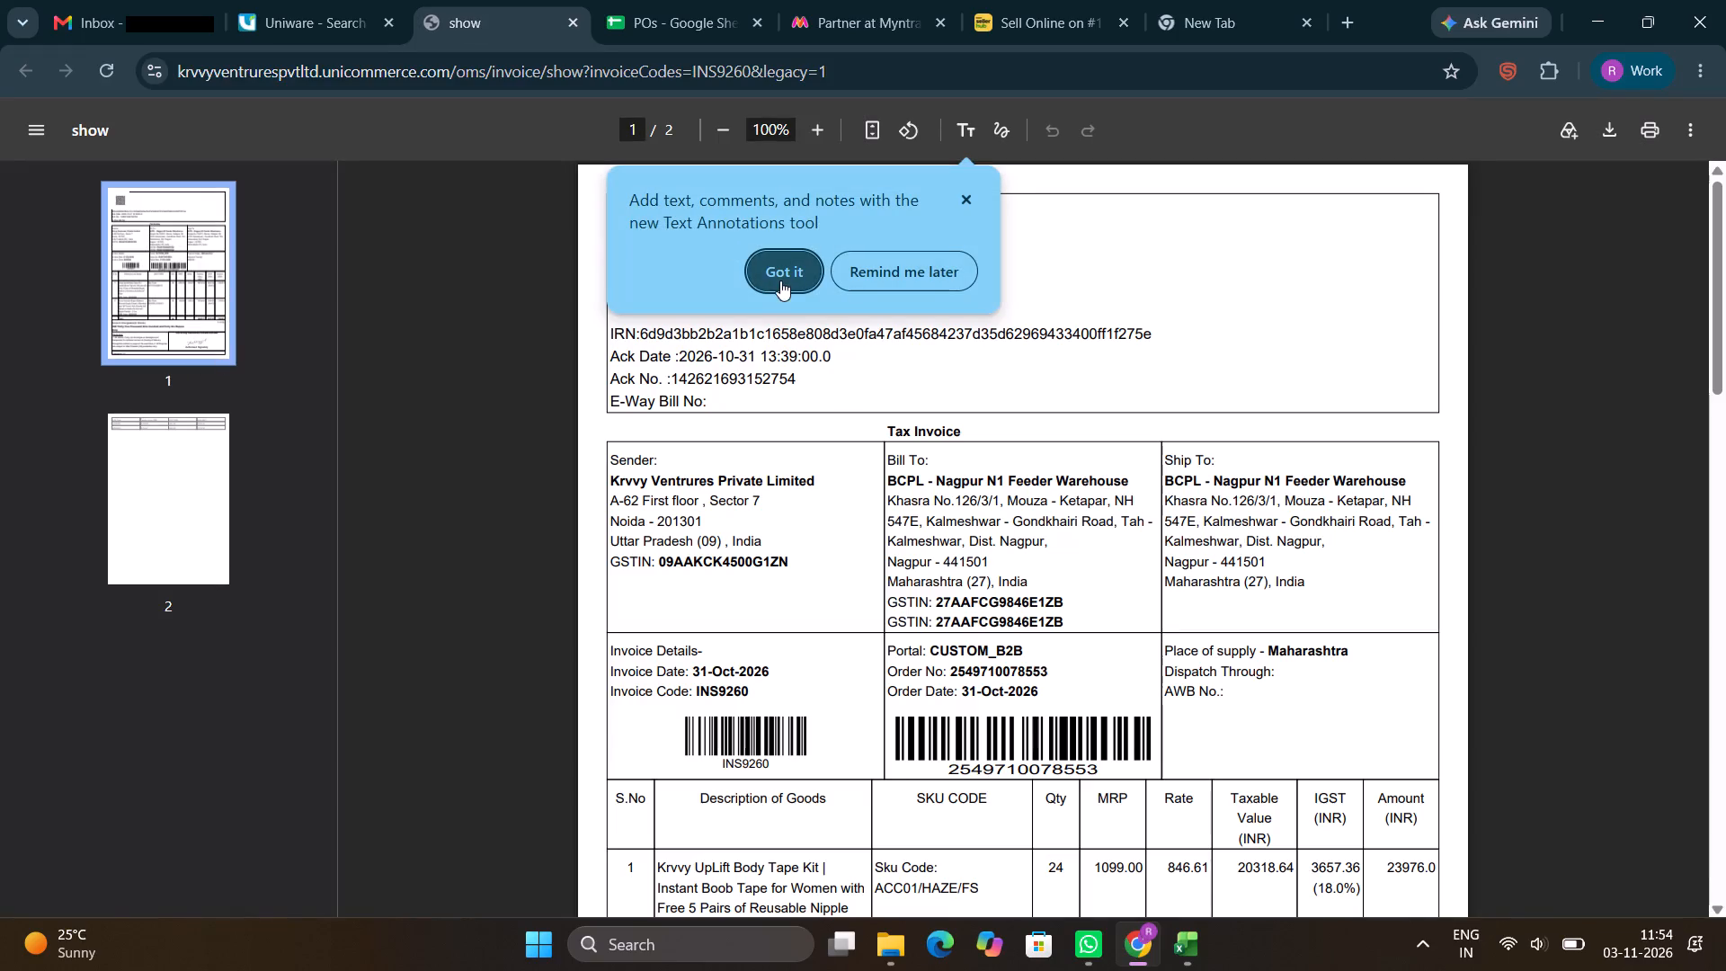
click(780, 281)
scroll(939, 512, down, 15)
scroll(939, 512, up, 10)
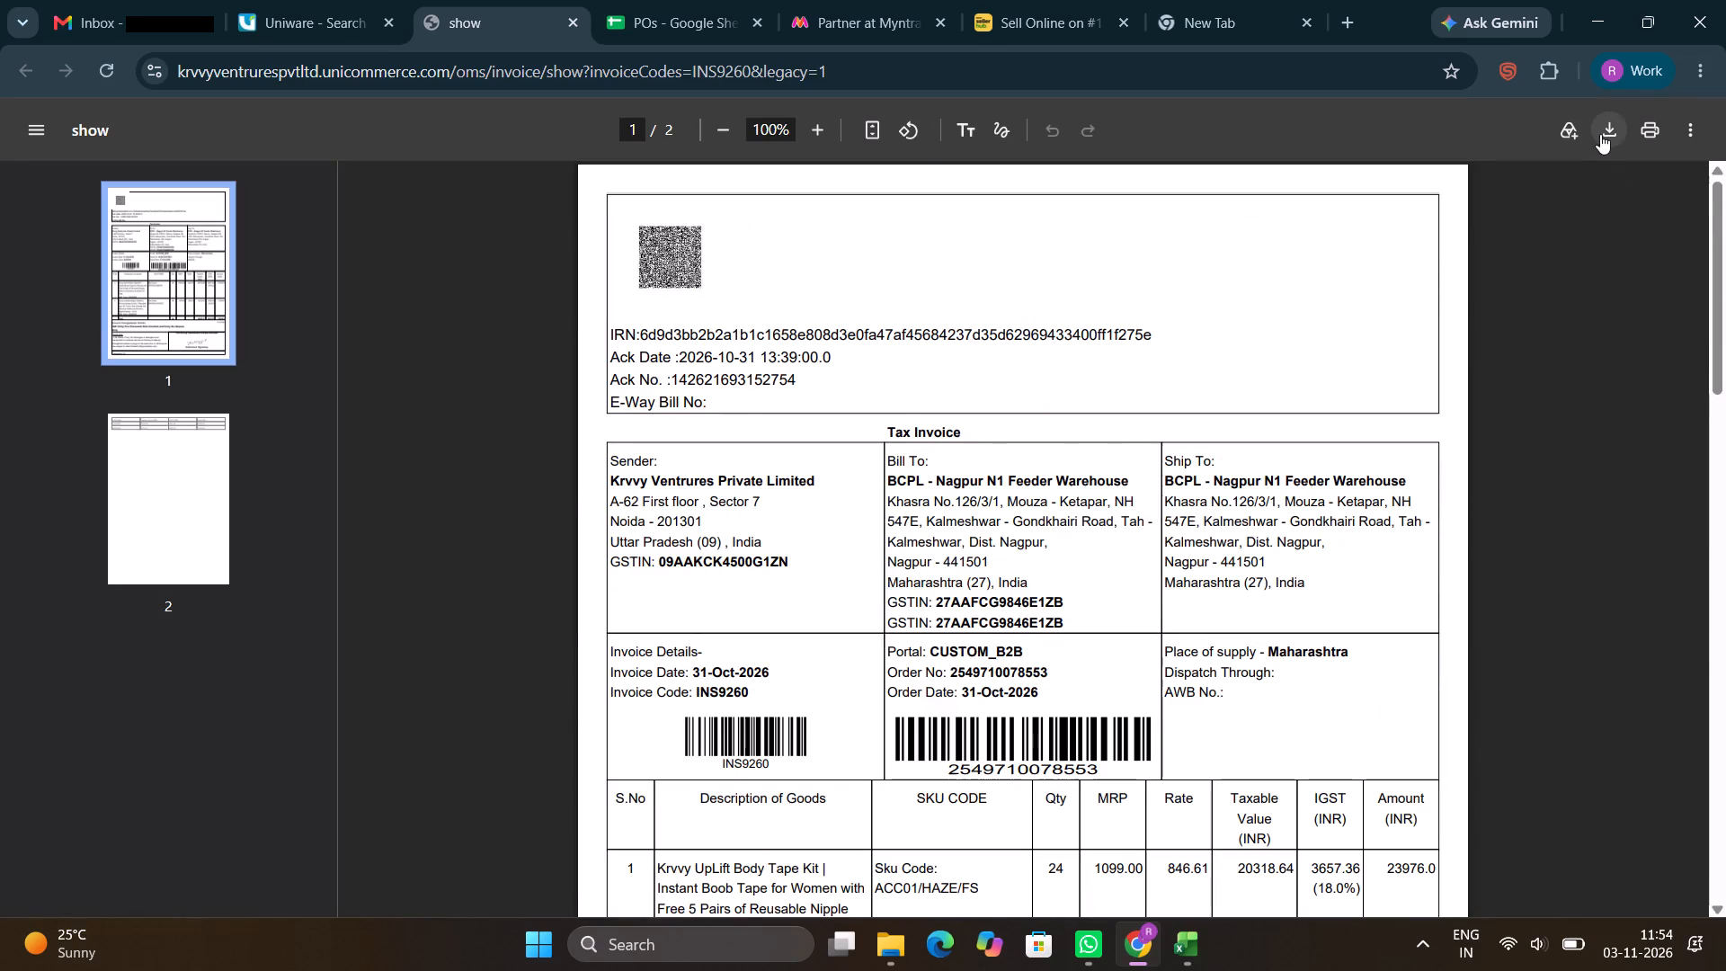
Start downloading the INS9260 invoice PDF and create and open a new destination folder named invoices b2b inside Downloads.
click(1600, 134)
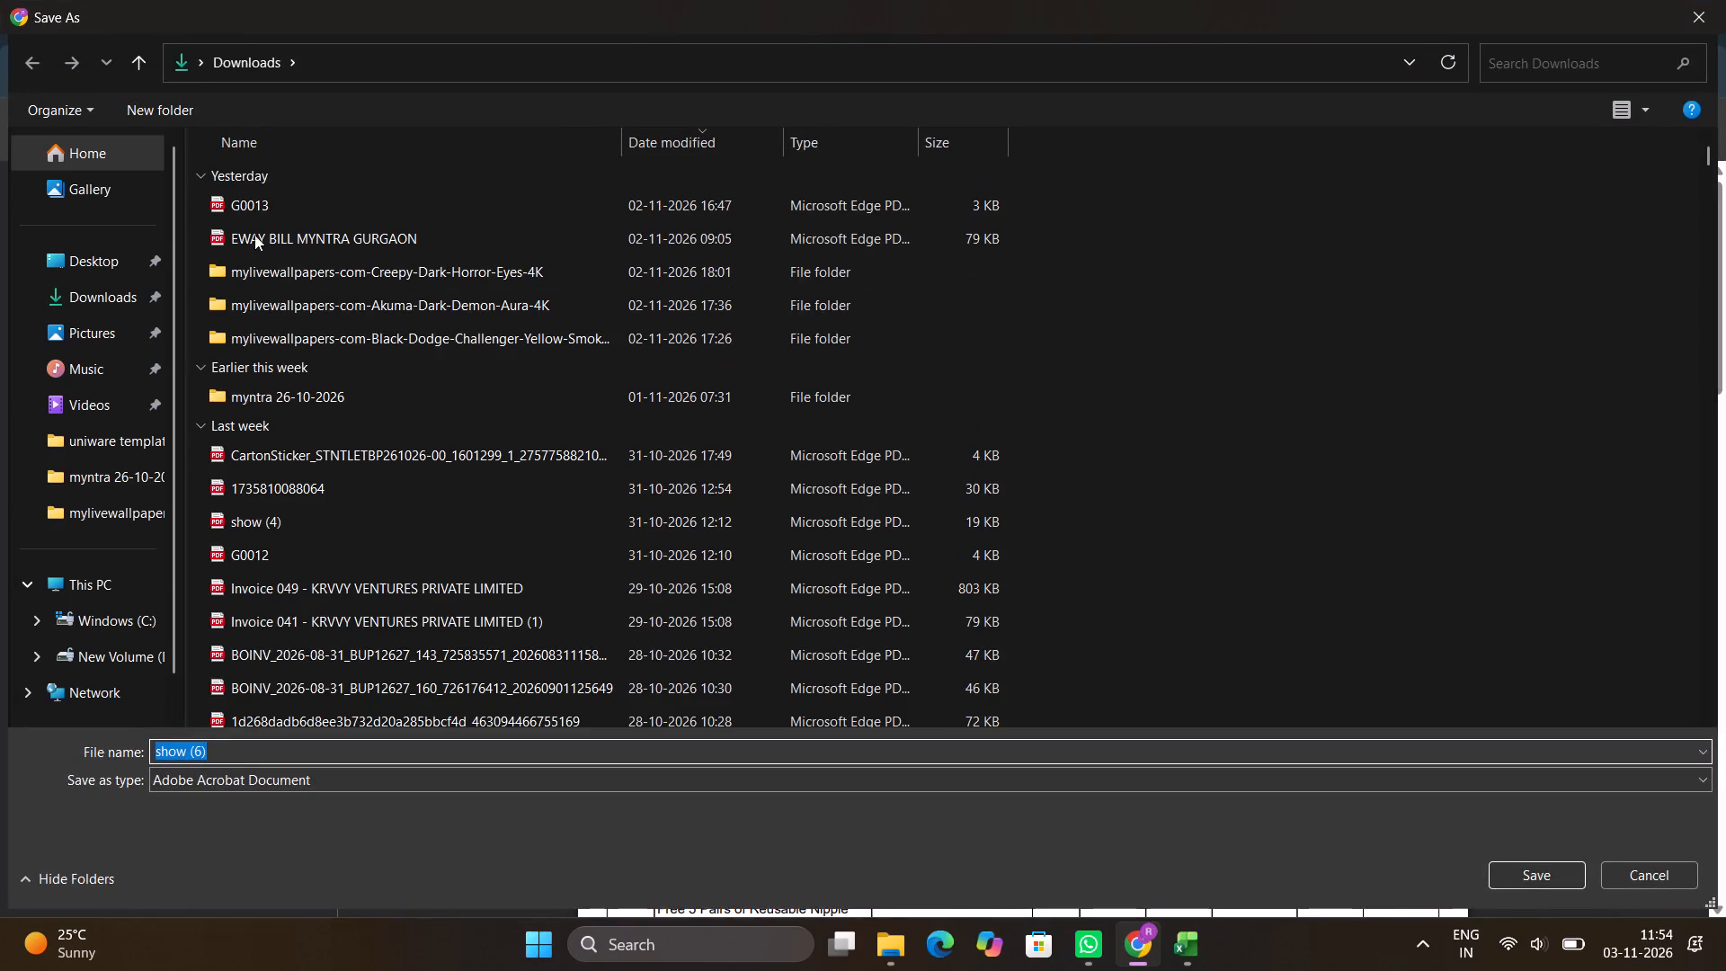
click(138, 289)
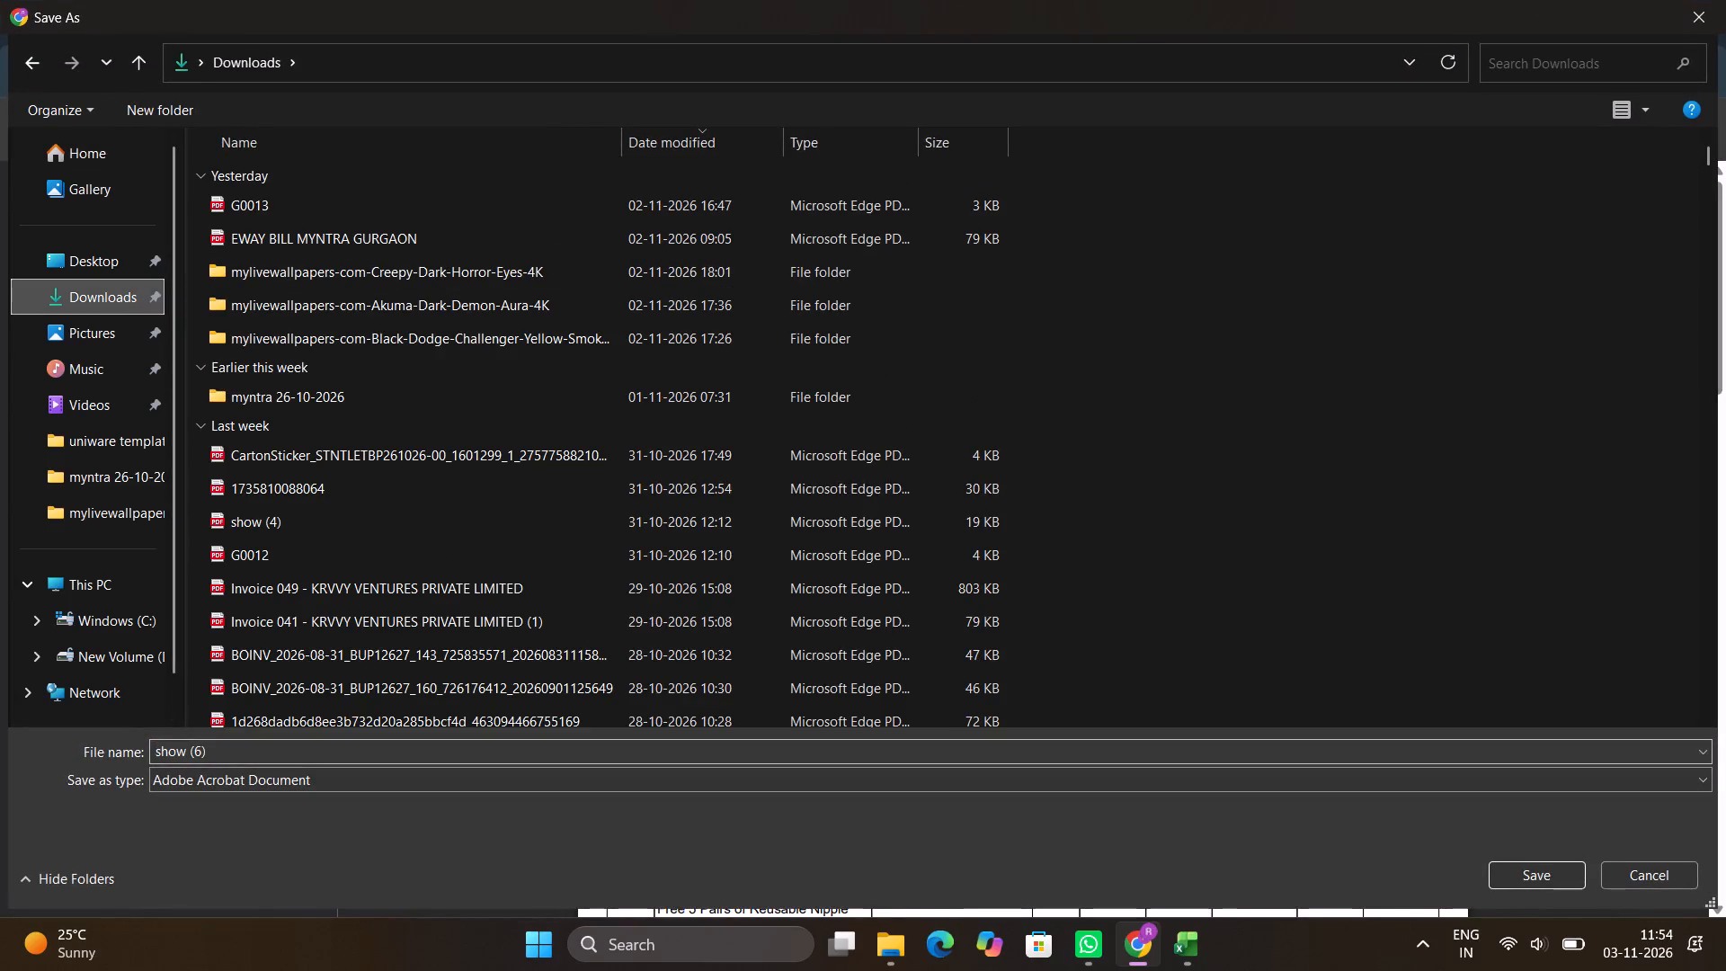
click(209, 757)
key(Tab)
key(alt+Tab)
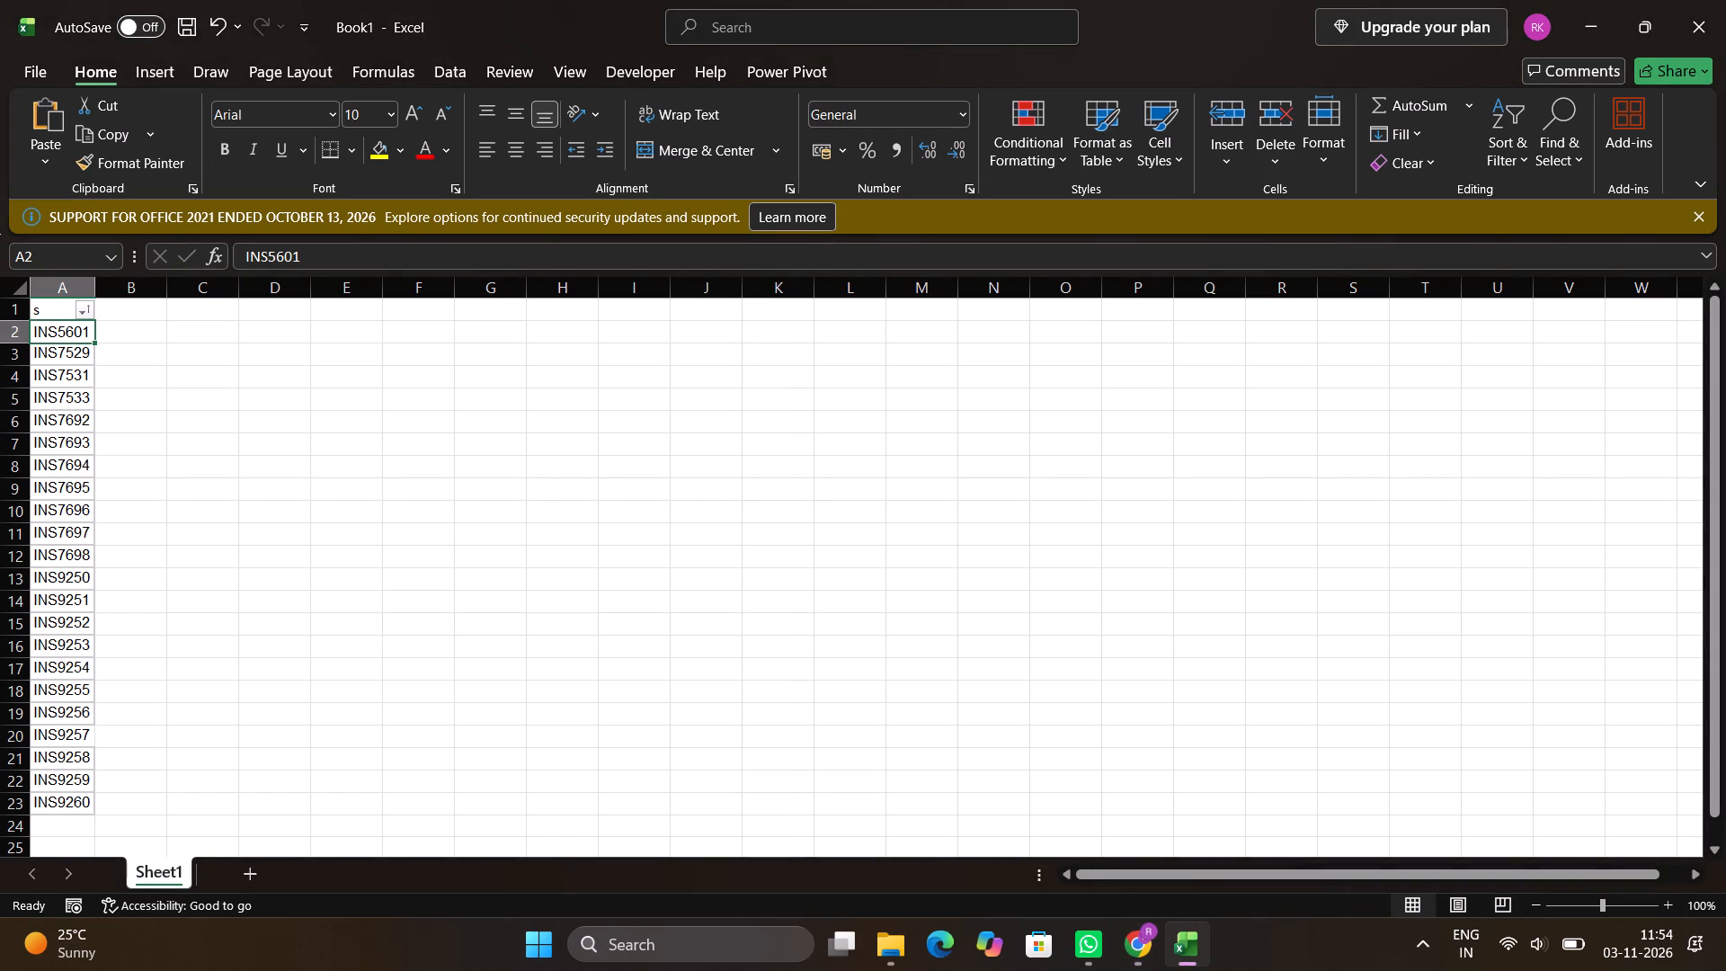
key(alt+Tab)
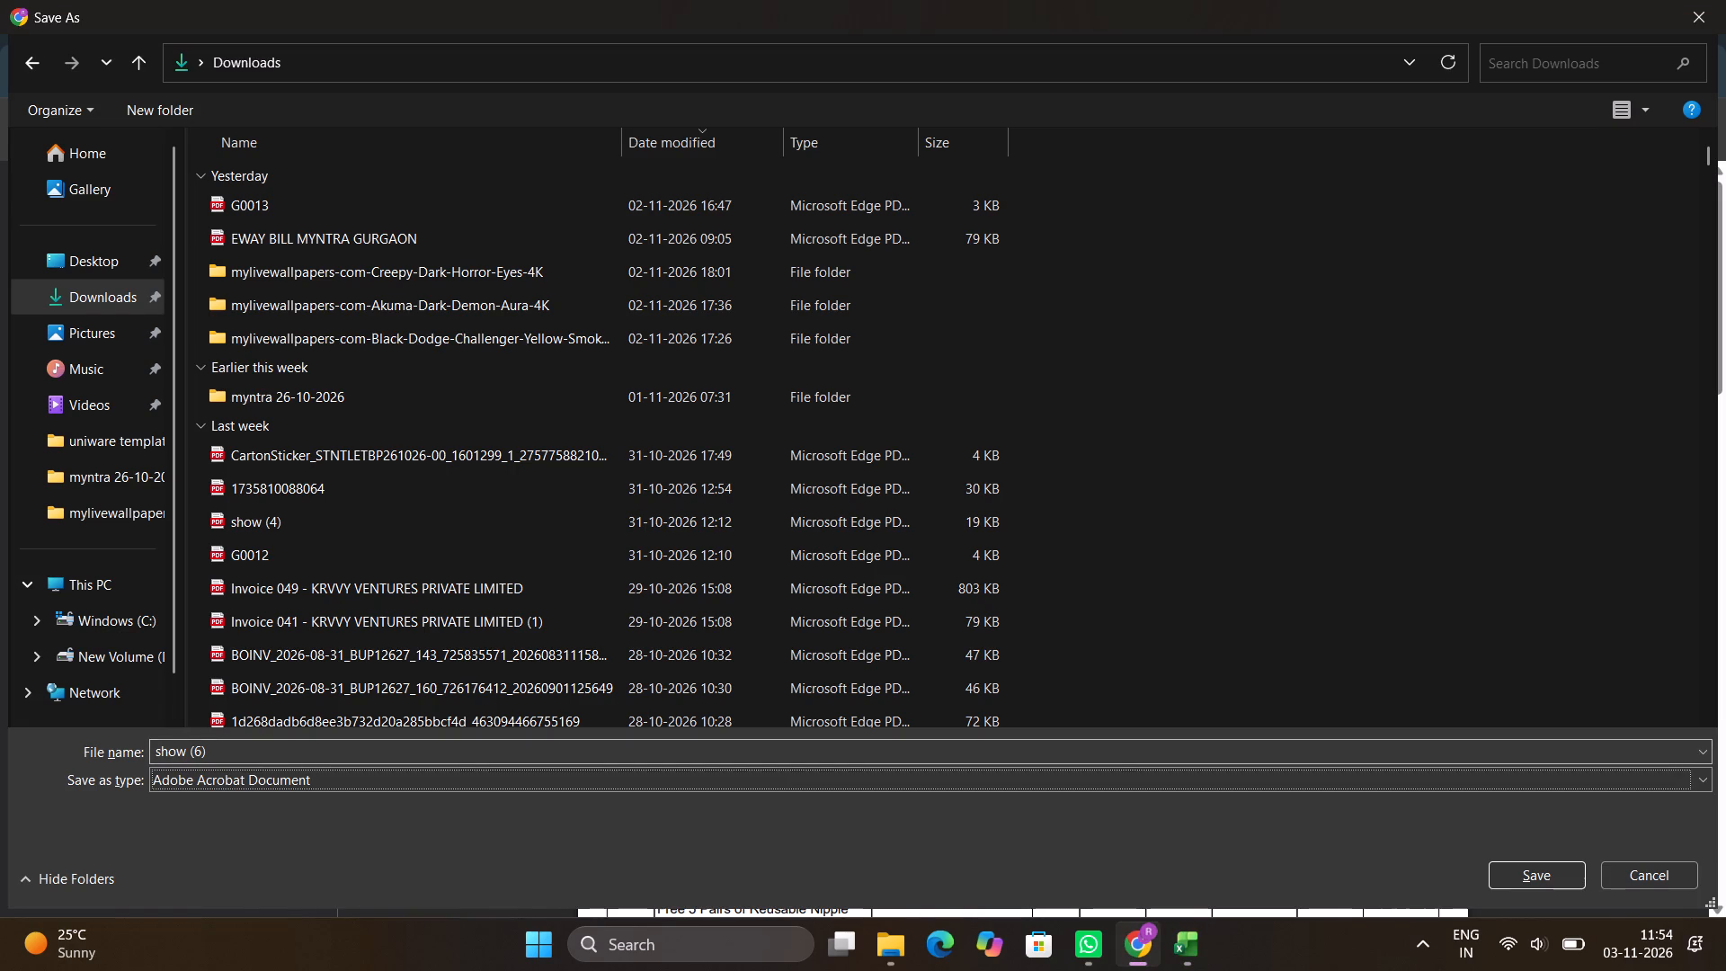
click(209, 757)
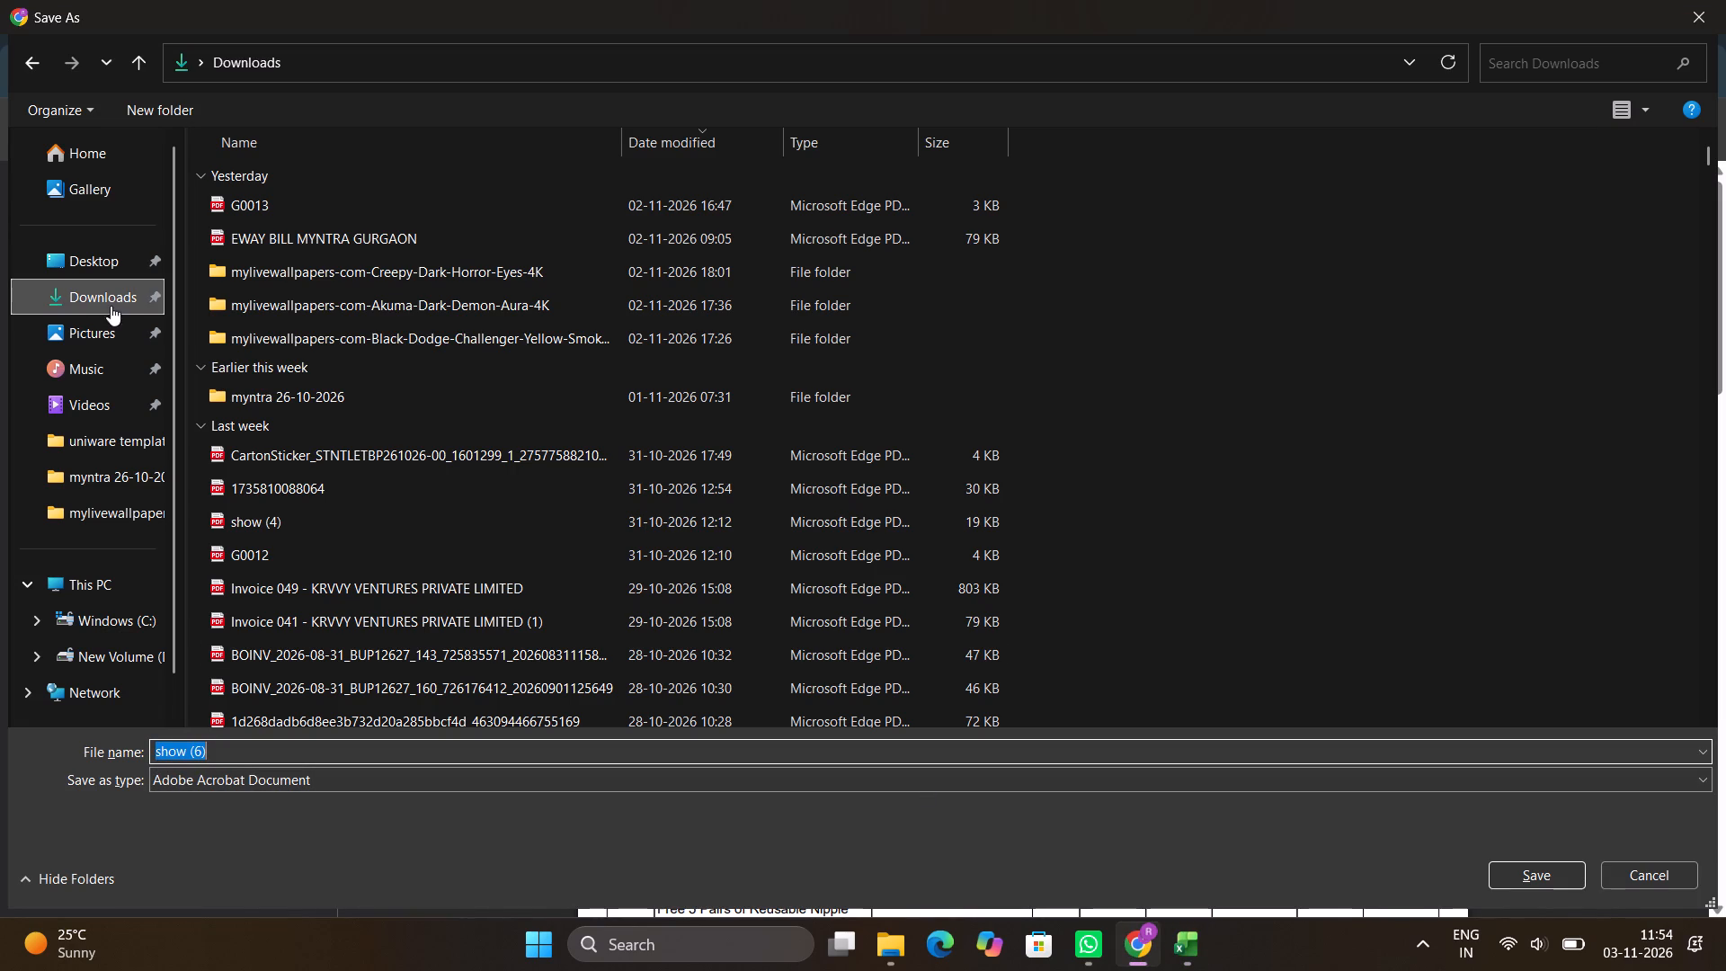
right_click(1223, 250)
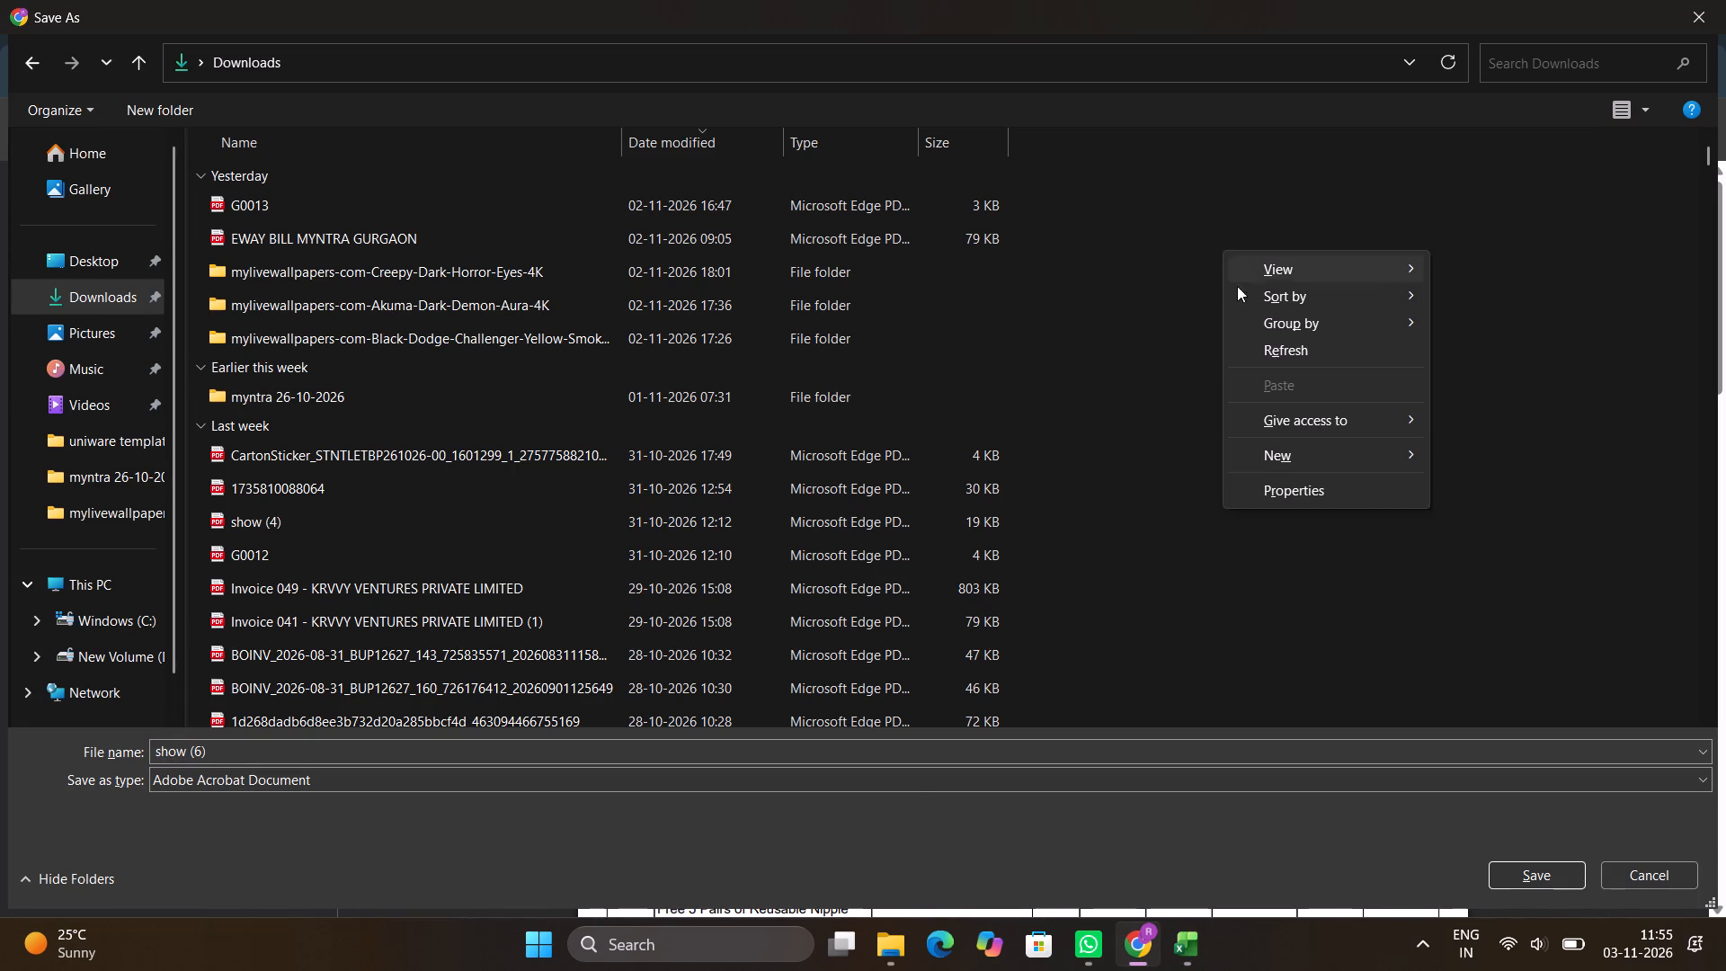
click(1116, 442)
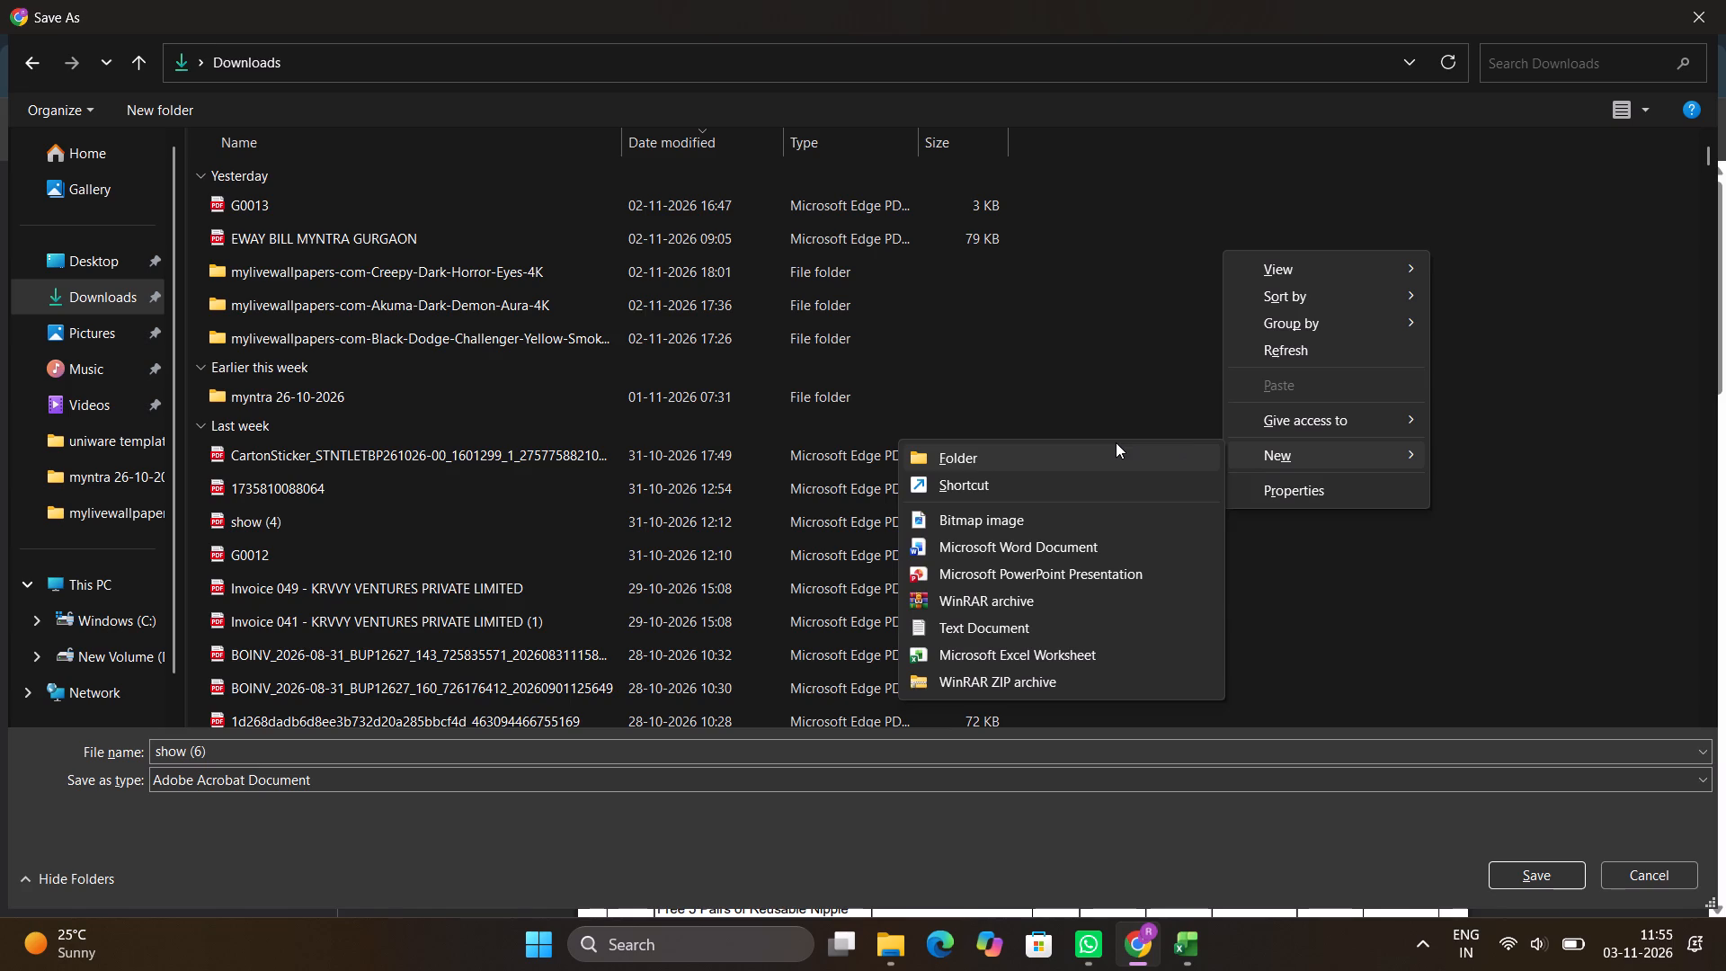
text(invoices b2b)
key(space)
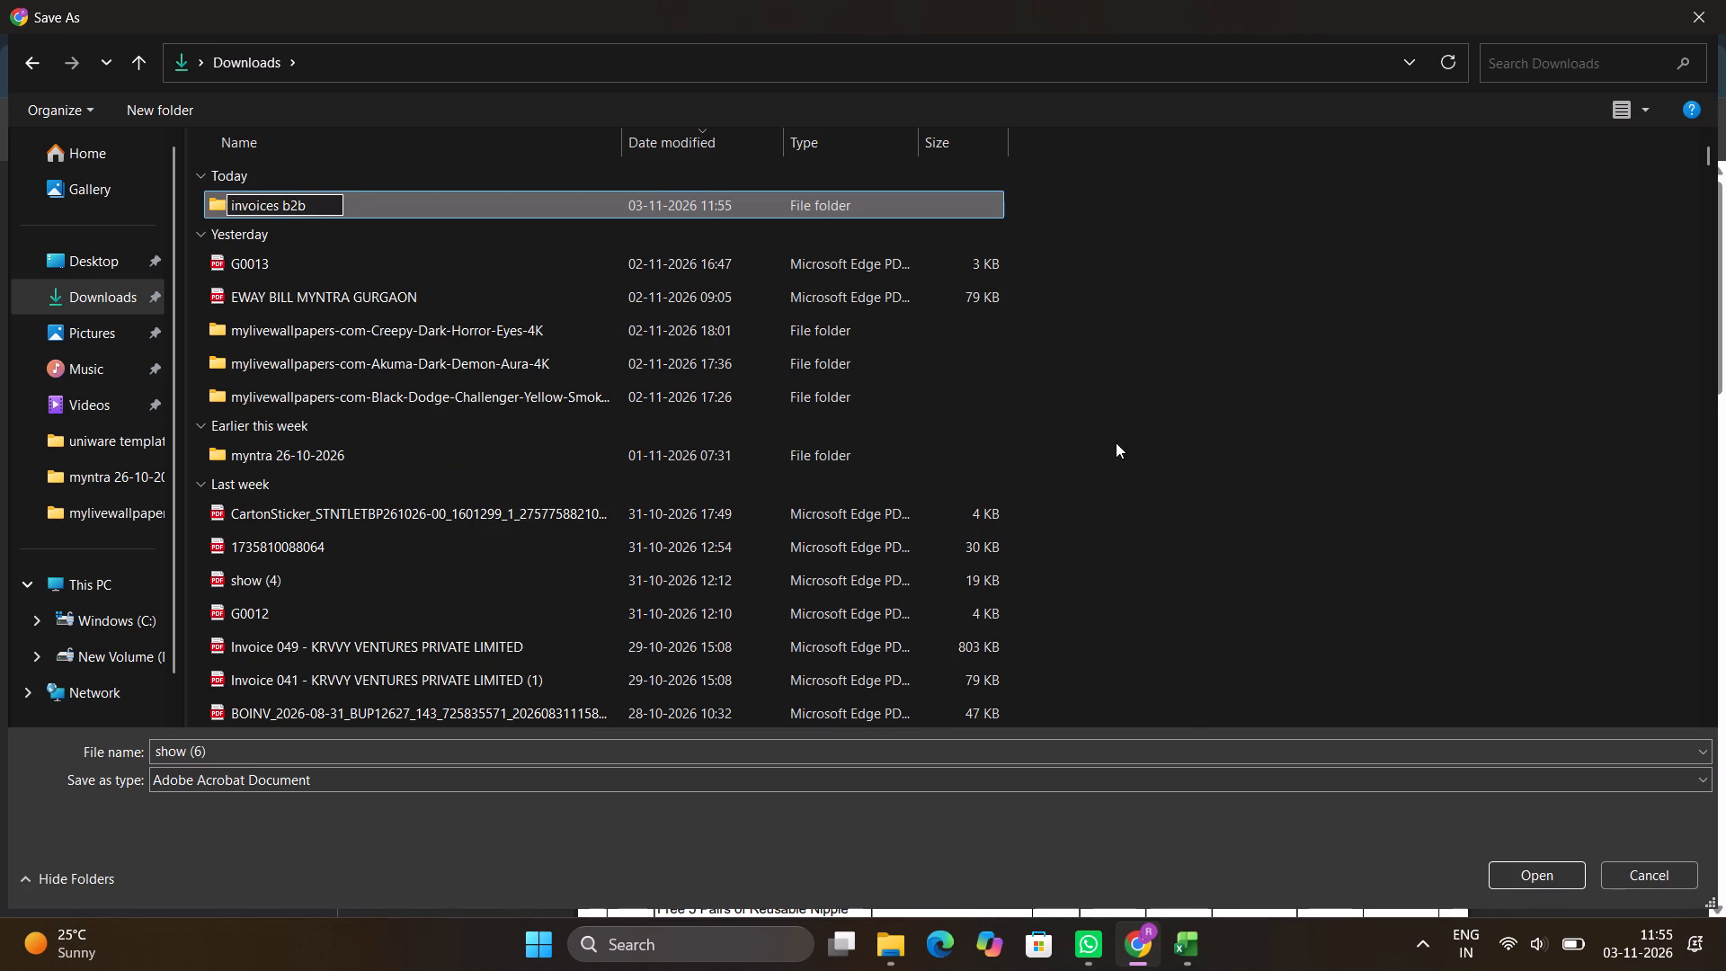
key(Return)
key(Return)
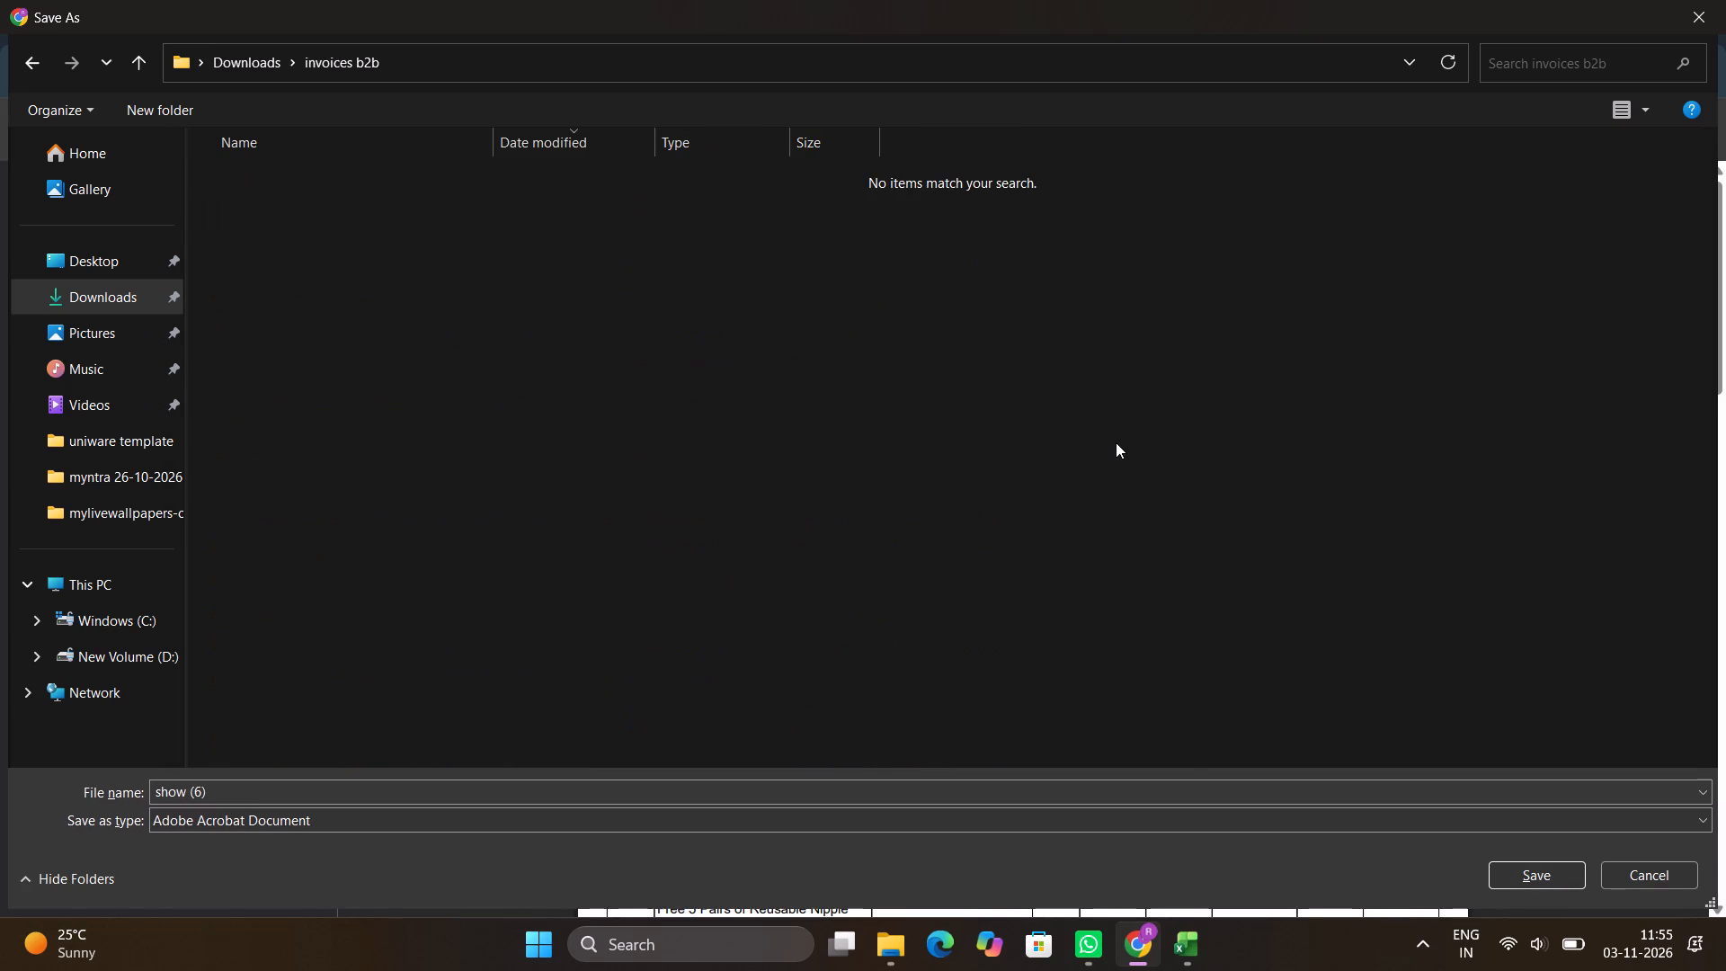
Save the INS9260 PDF in the invoices b2b folder, close its print view and deselect the invoice in Uniware.
click(1524, 871)
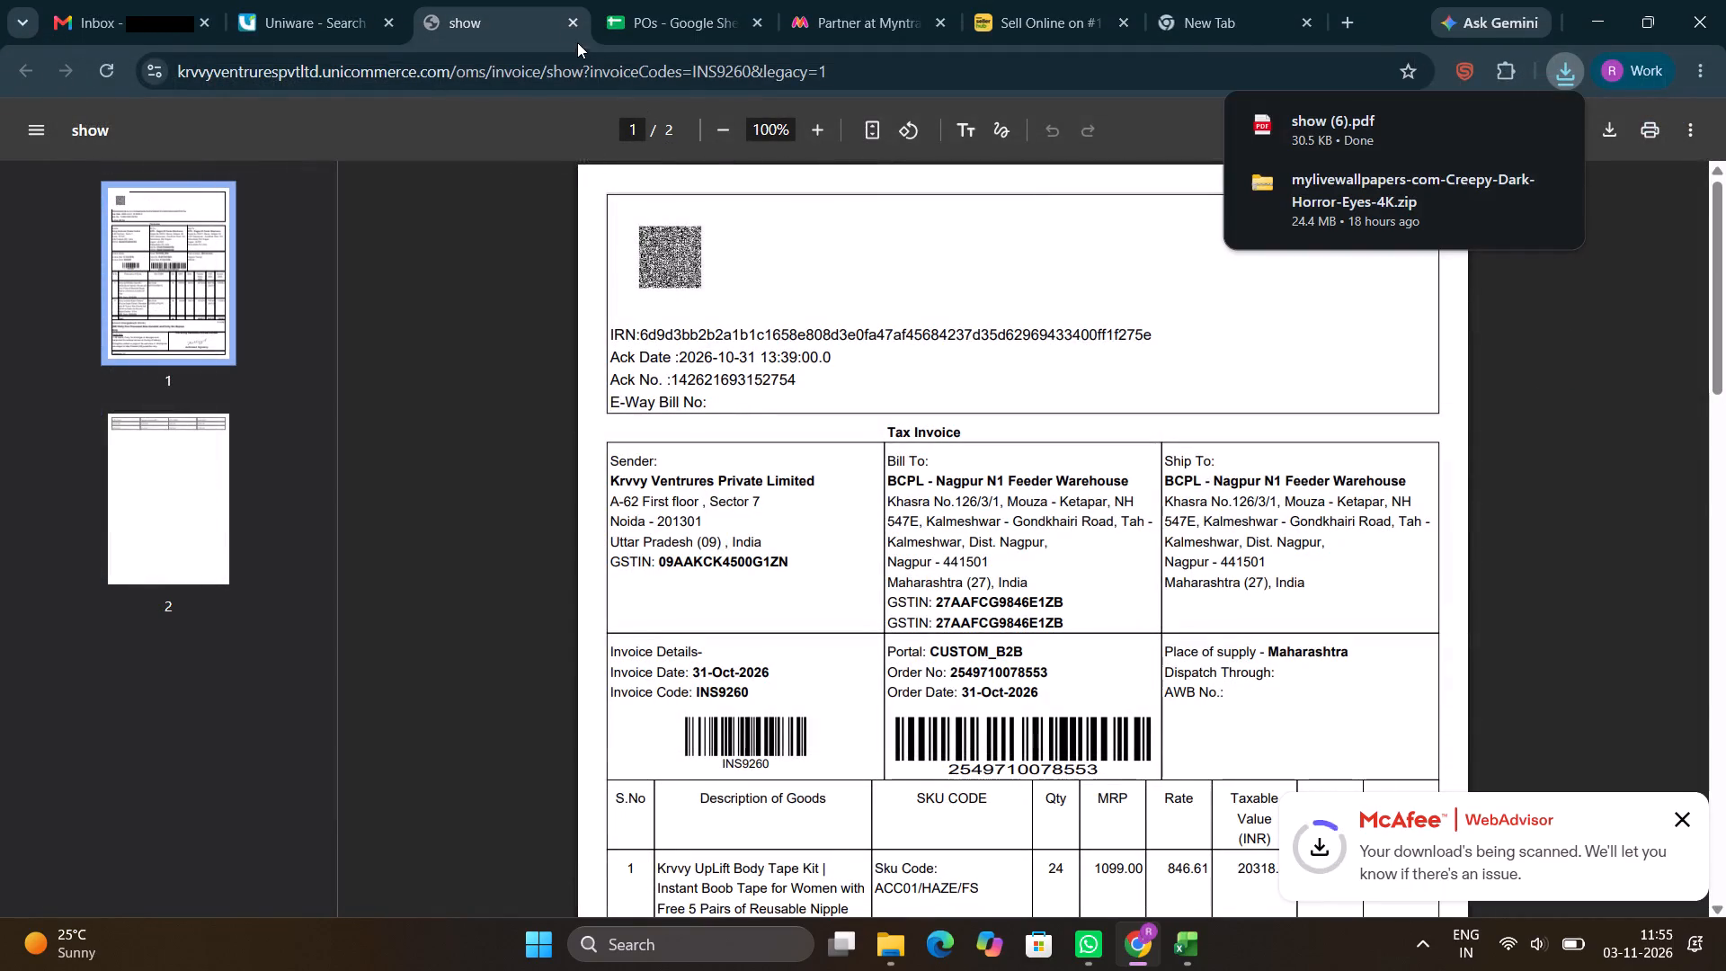
click(573, 22)
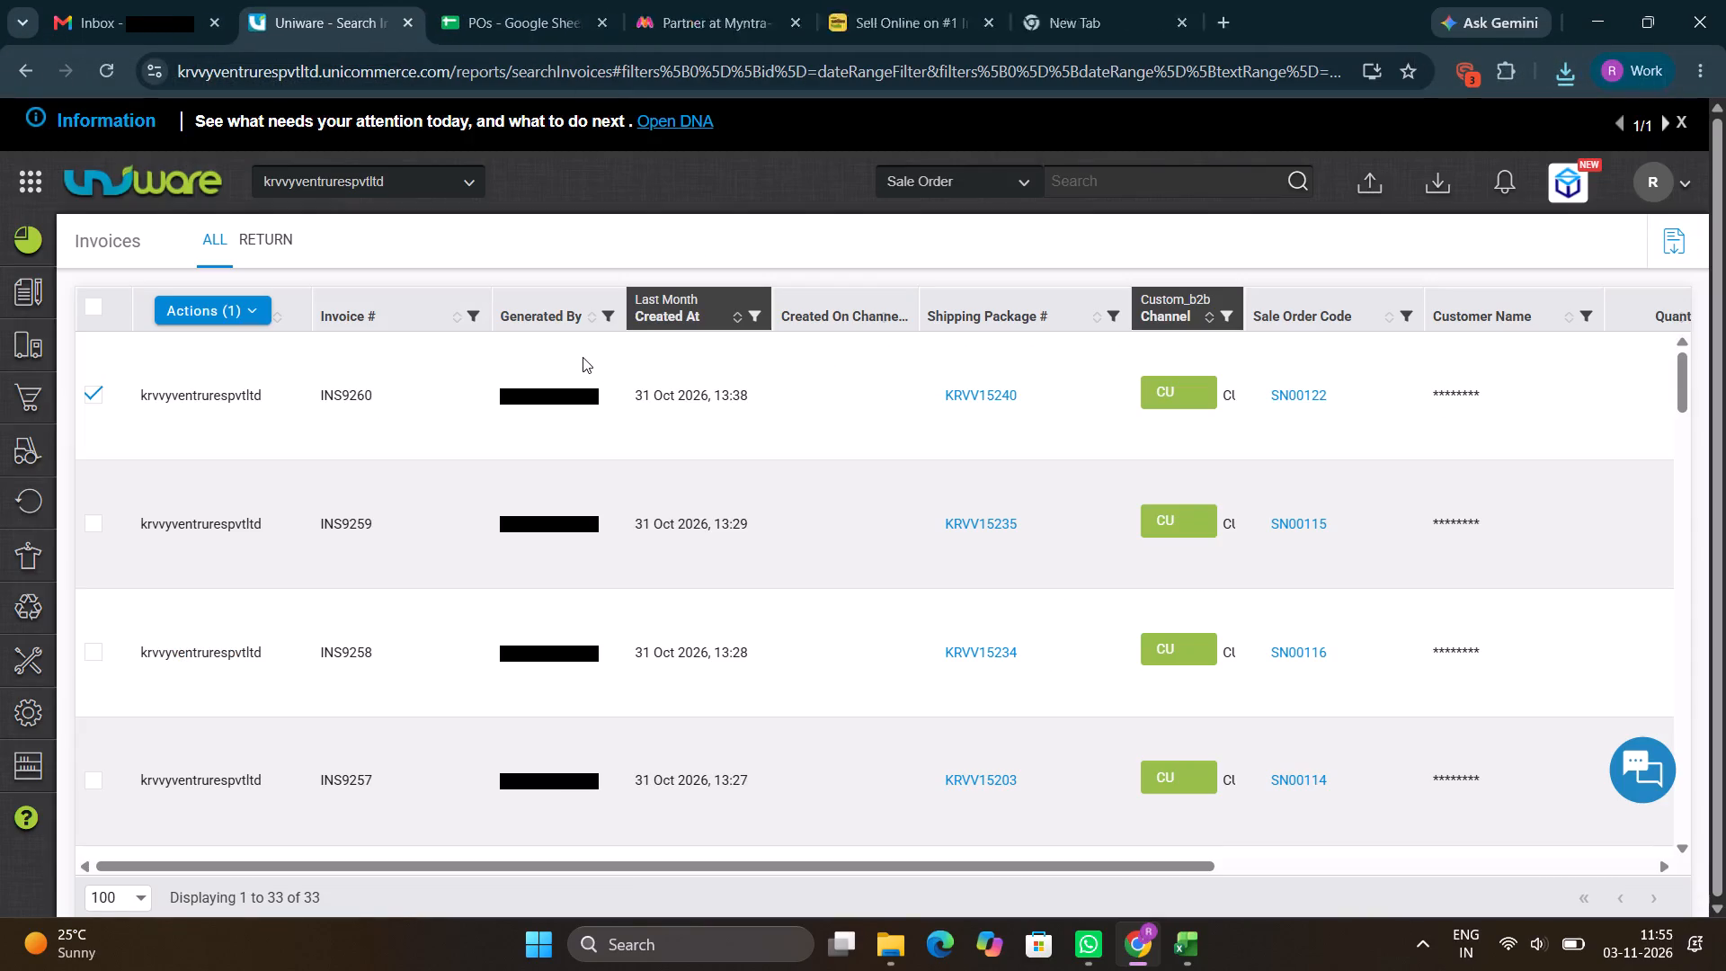
click(85, 395)
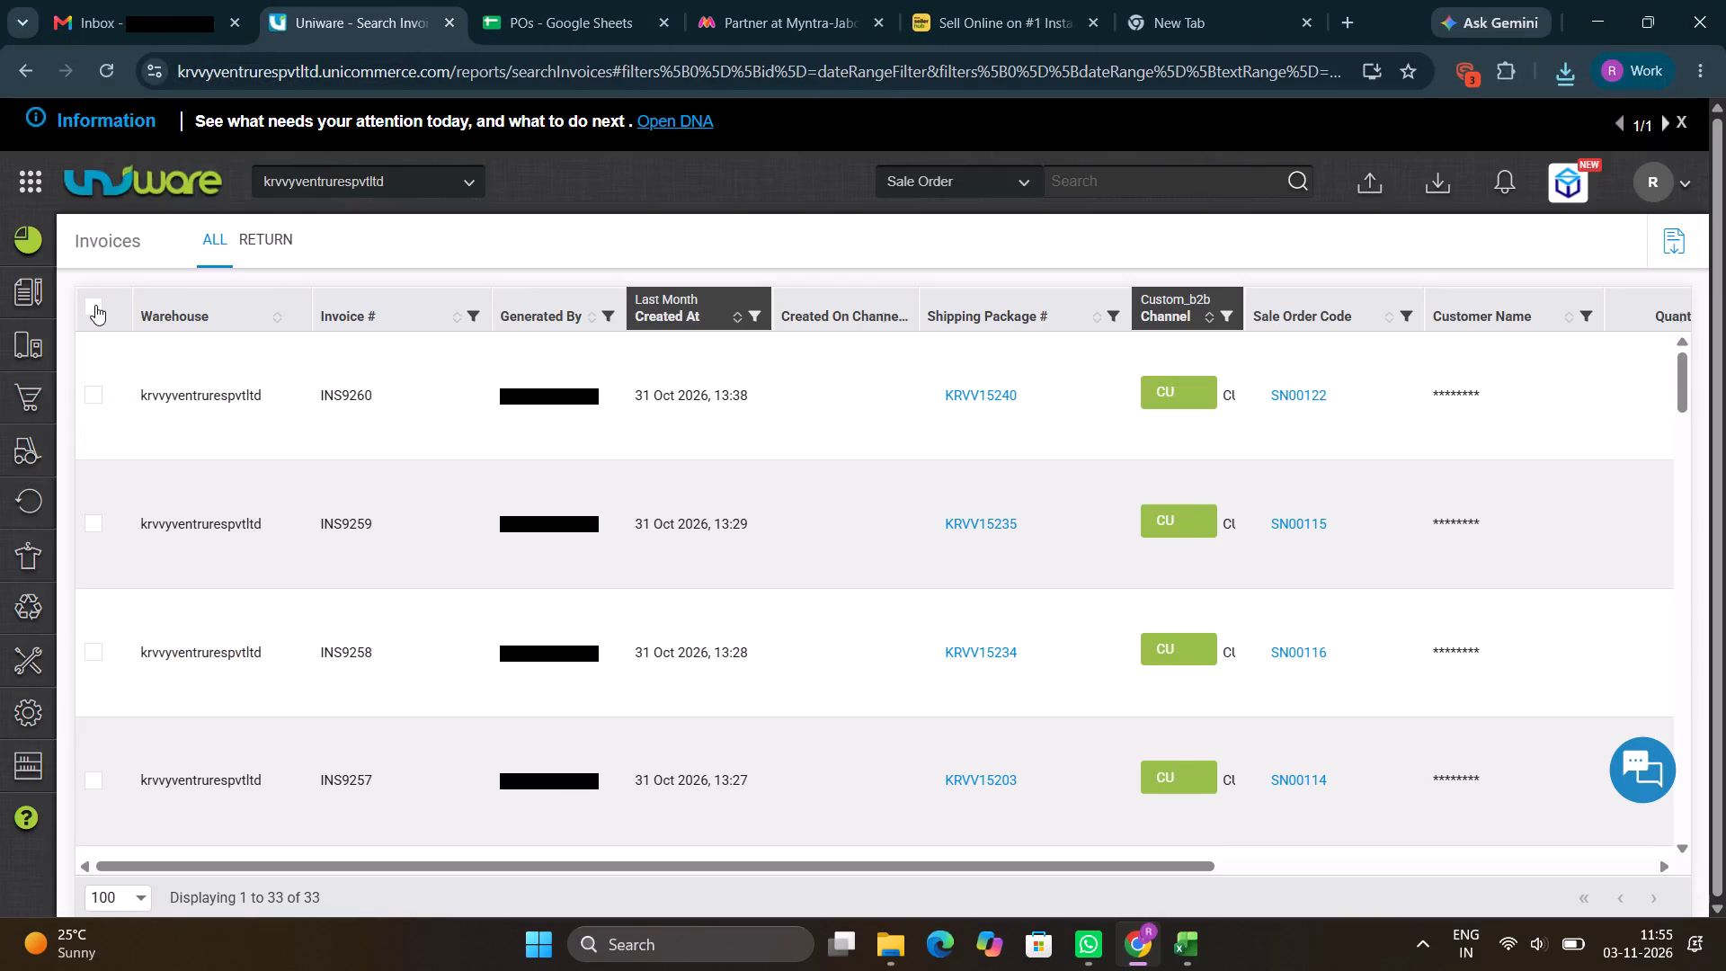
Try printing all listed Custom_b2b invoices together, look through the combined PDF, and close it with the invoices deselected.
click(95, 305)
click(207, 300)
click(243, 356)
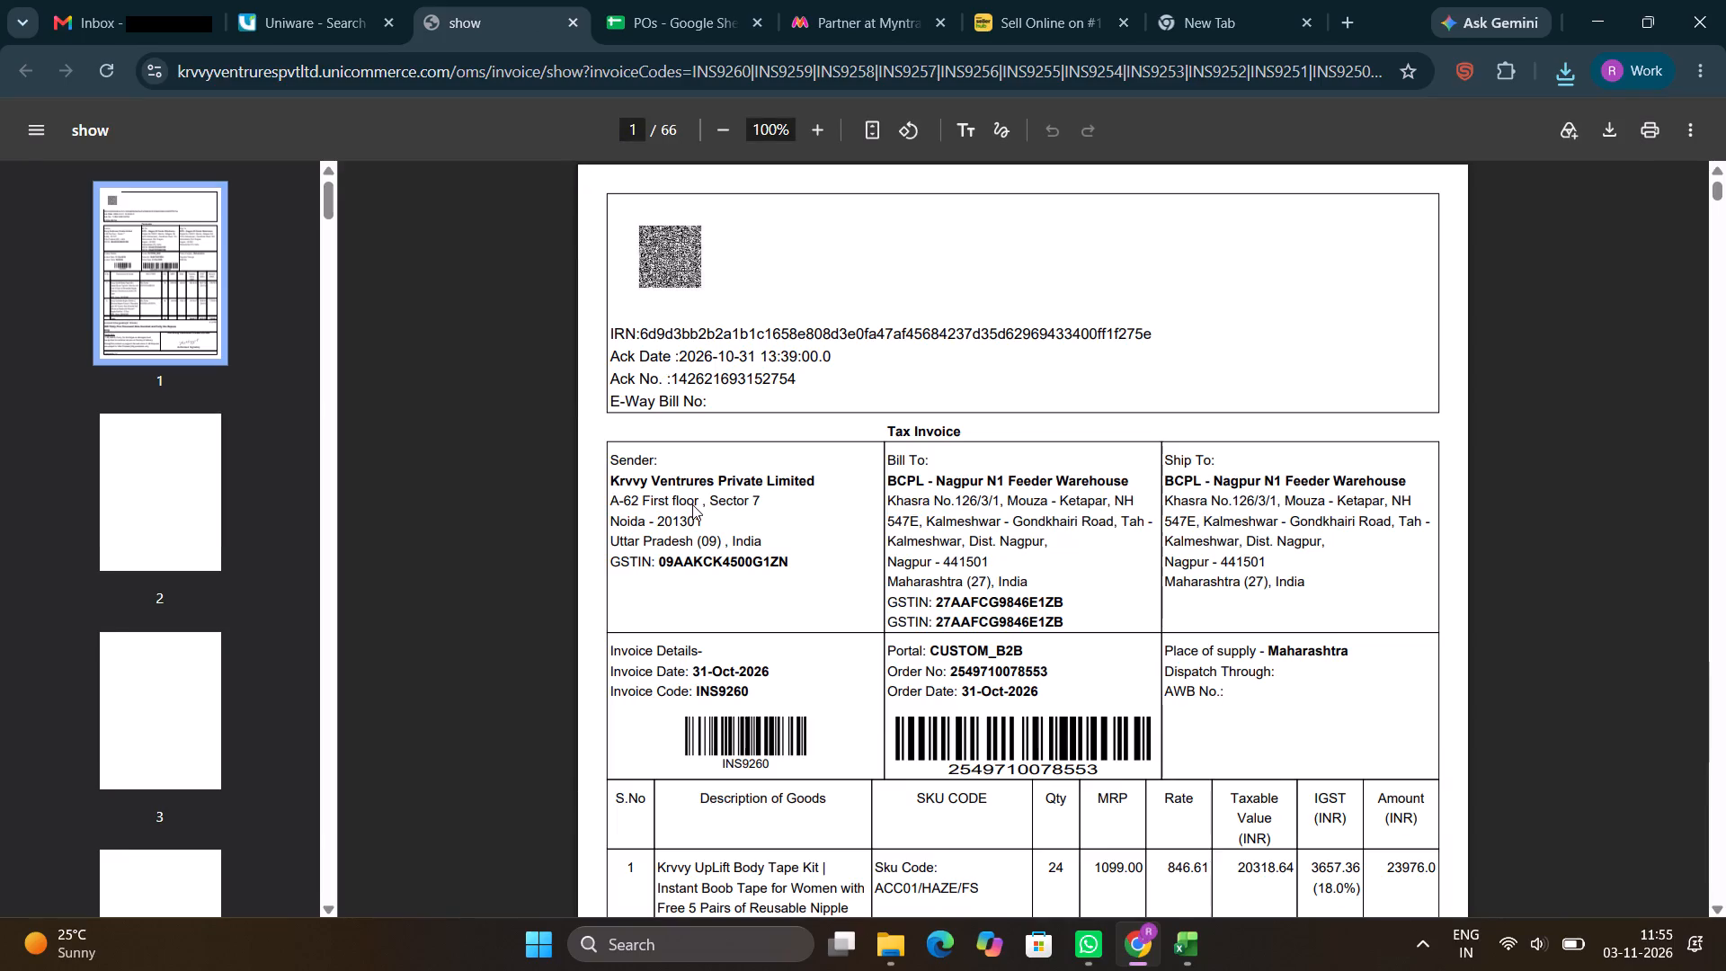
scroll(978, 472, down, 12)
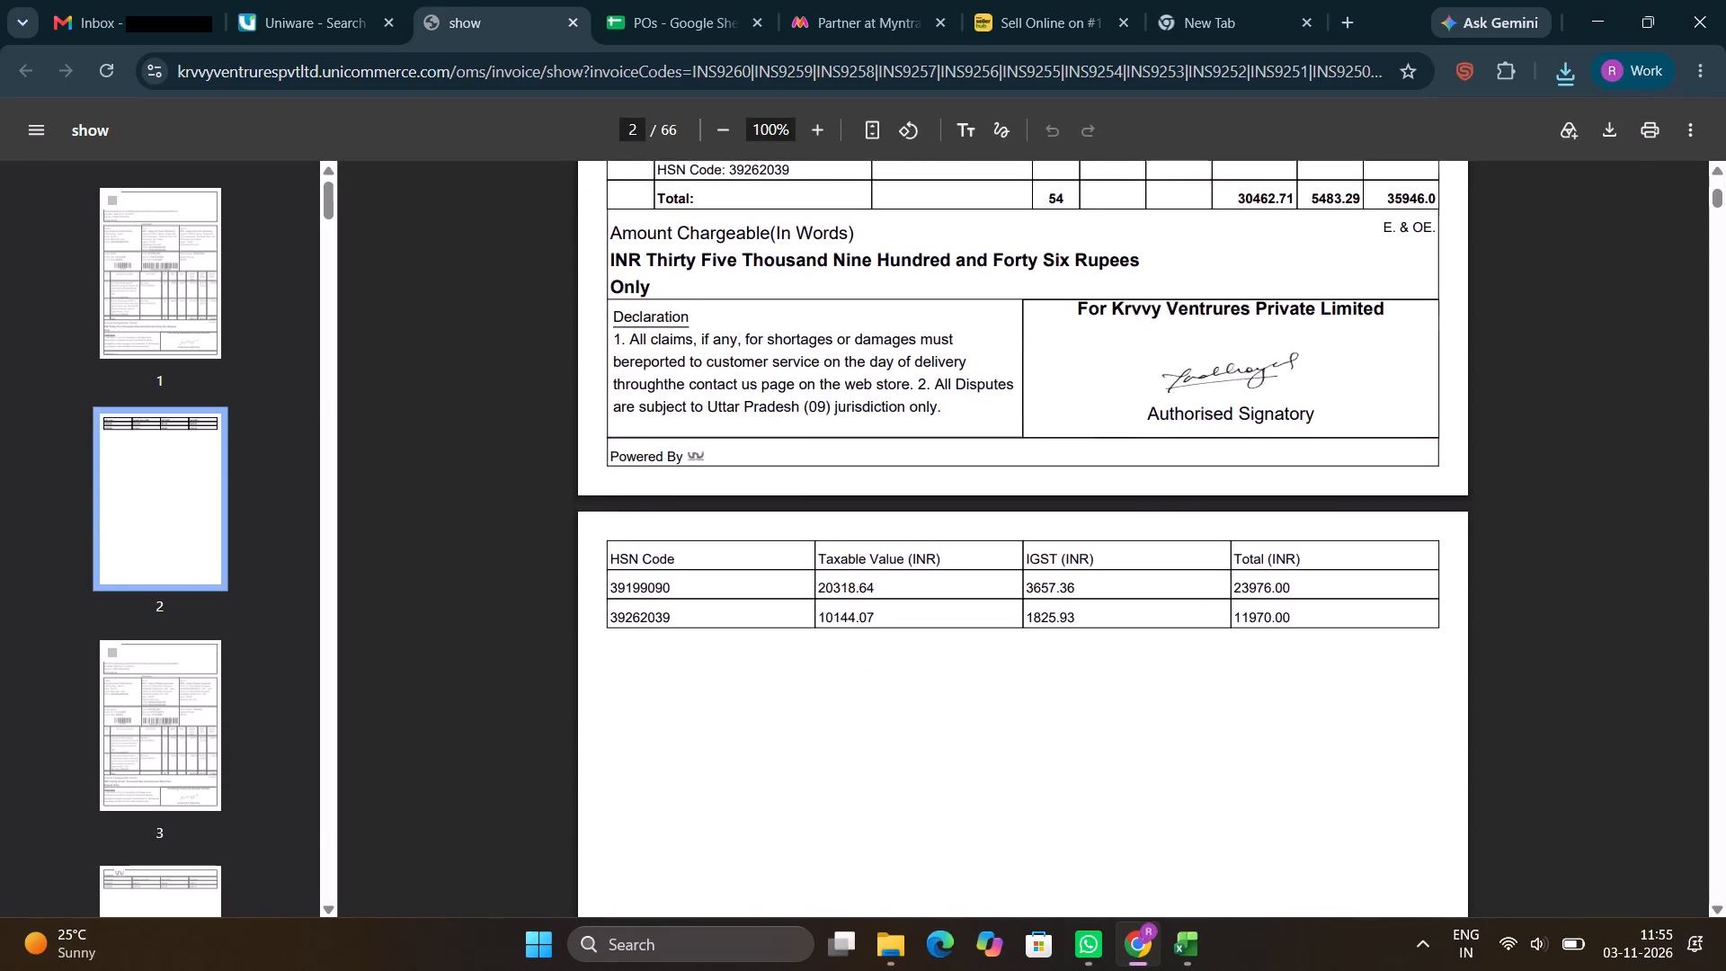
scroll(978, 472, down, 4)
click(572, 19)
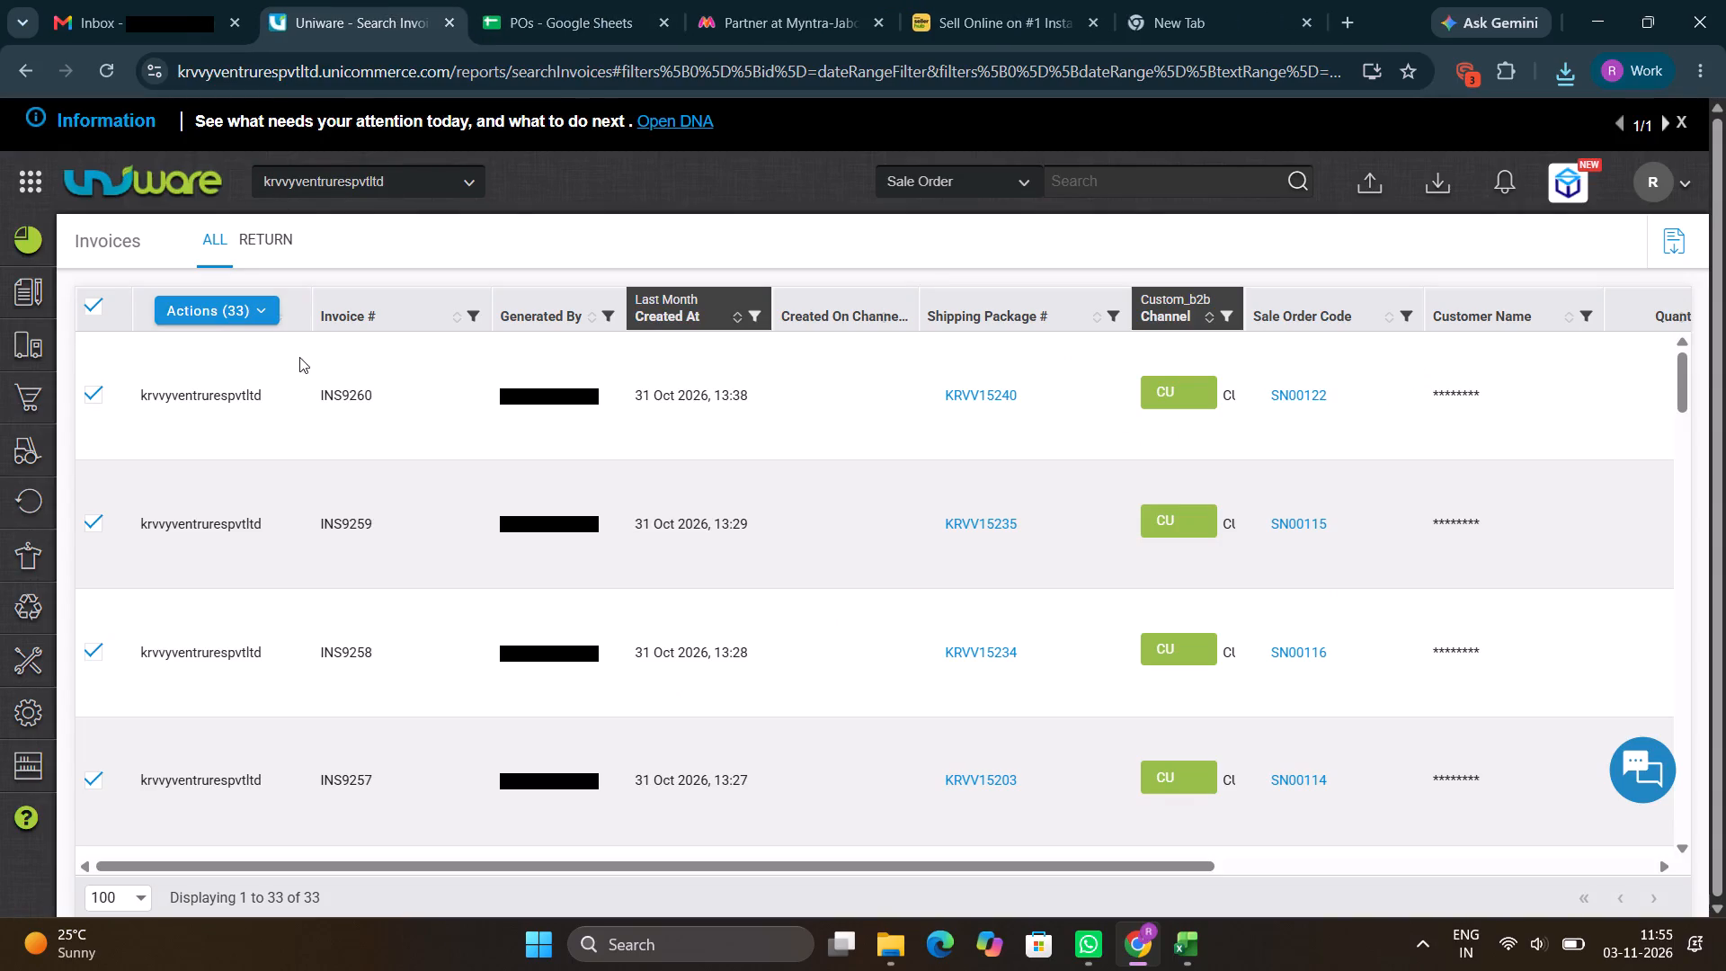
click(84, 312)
Save invoice INS9259's print PDF in the invoices b2b folder, return to the Uniware invoice list and deselect it.
scroll(376, 503, left, 1)
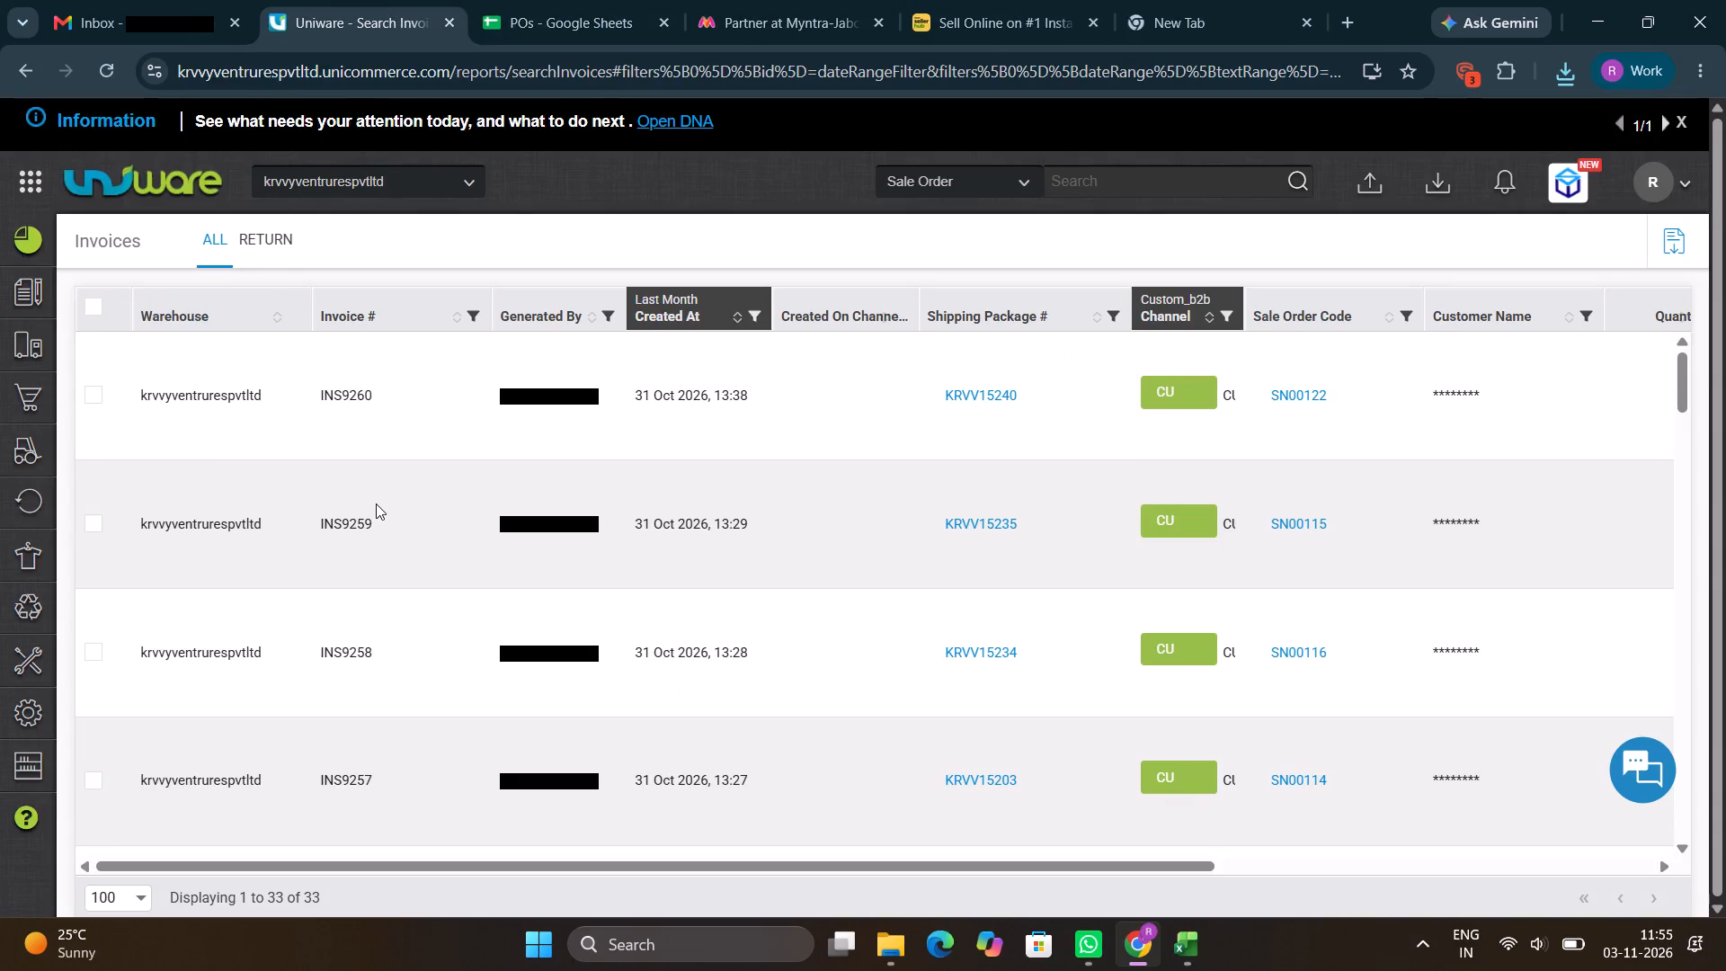
scroll(376, 503, left, 12)
scroll(376, 503, right, 5)
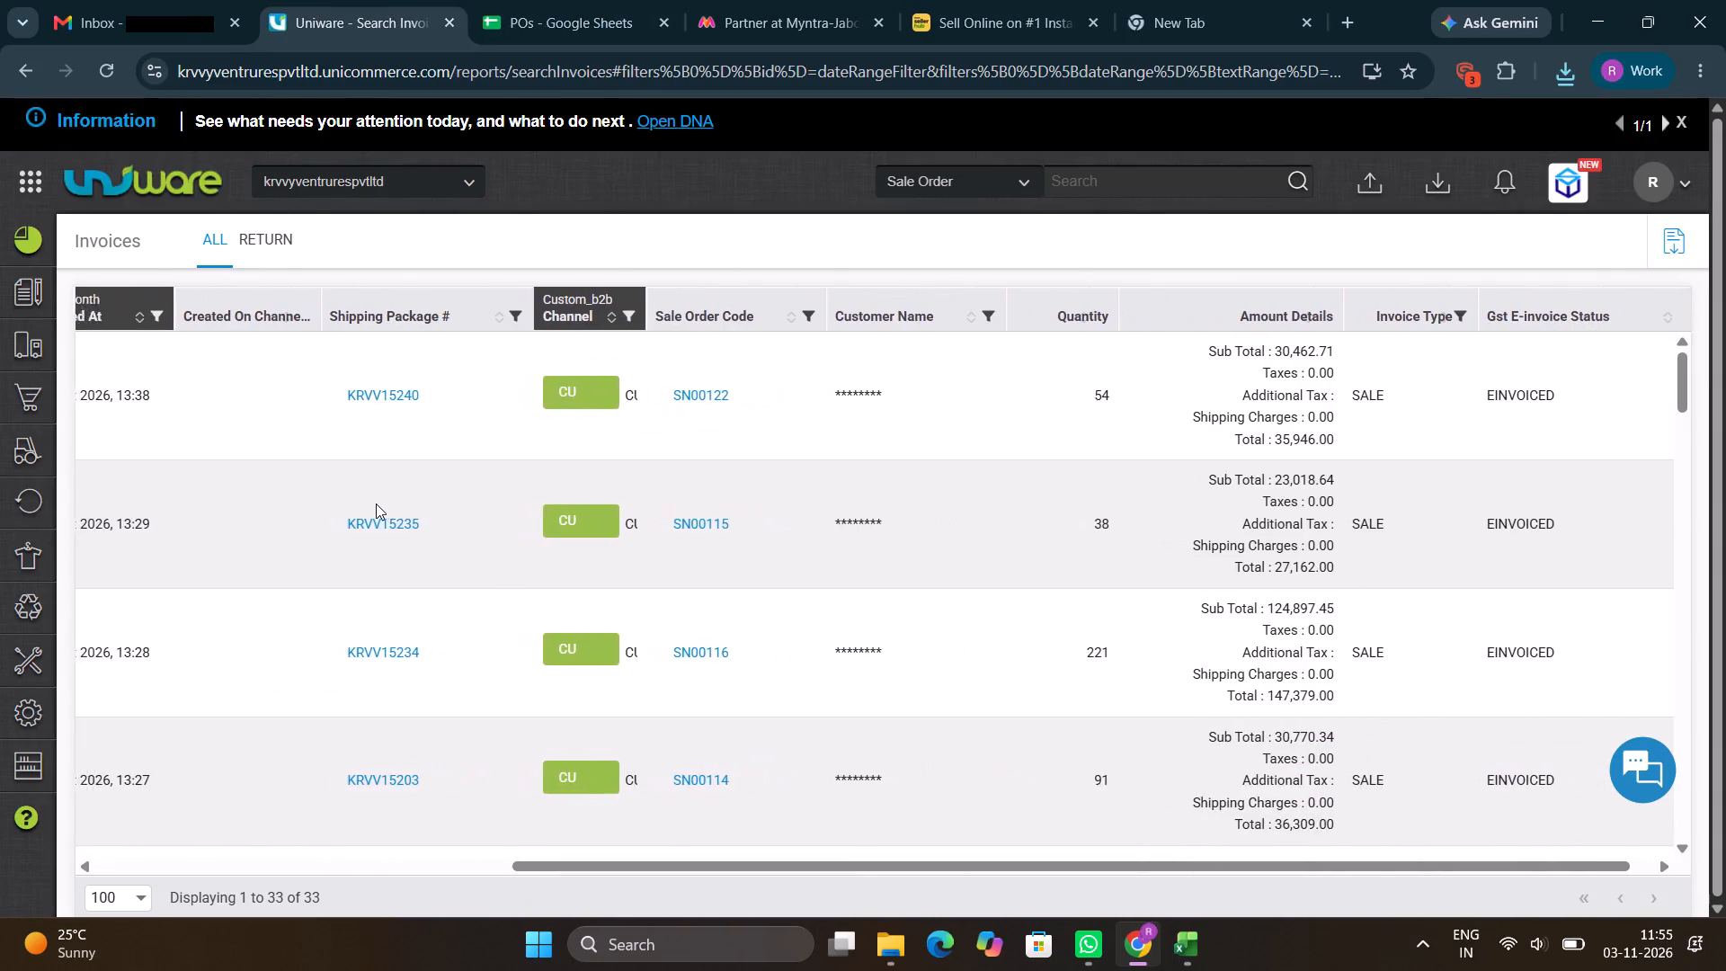
scroll(376, 503, right, 2)
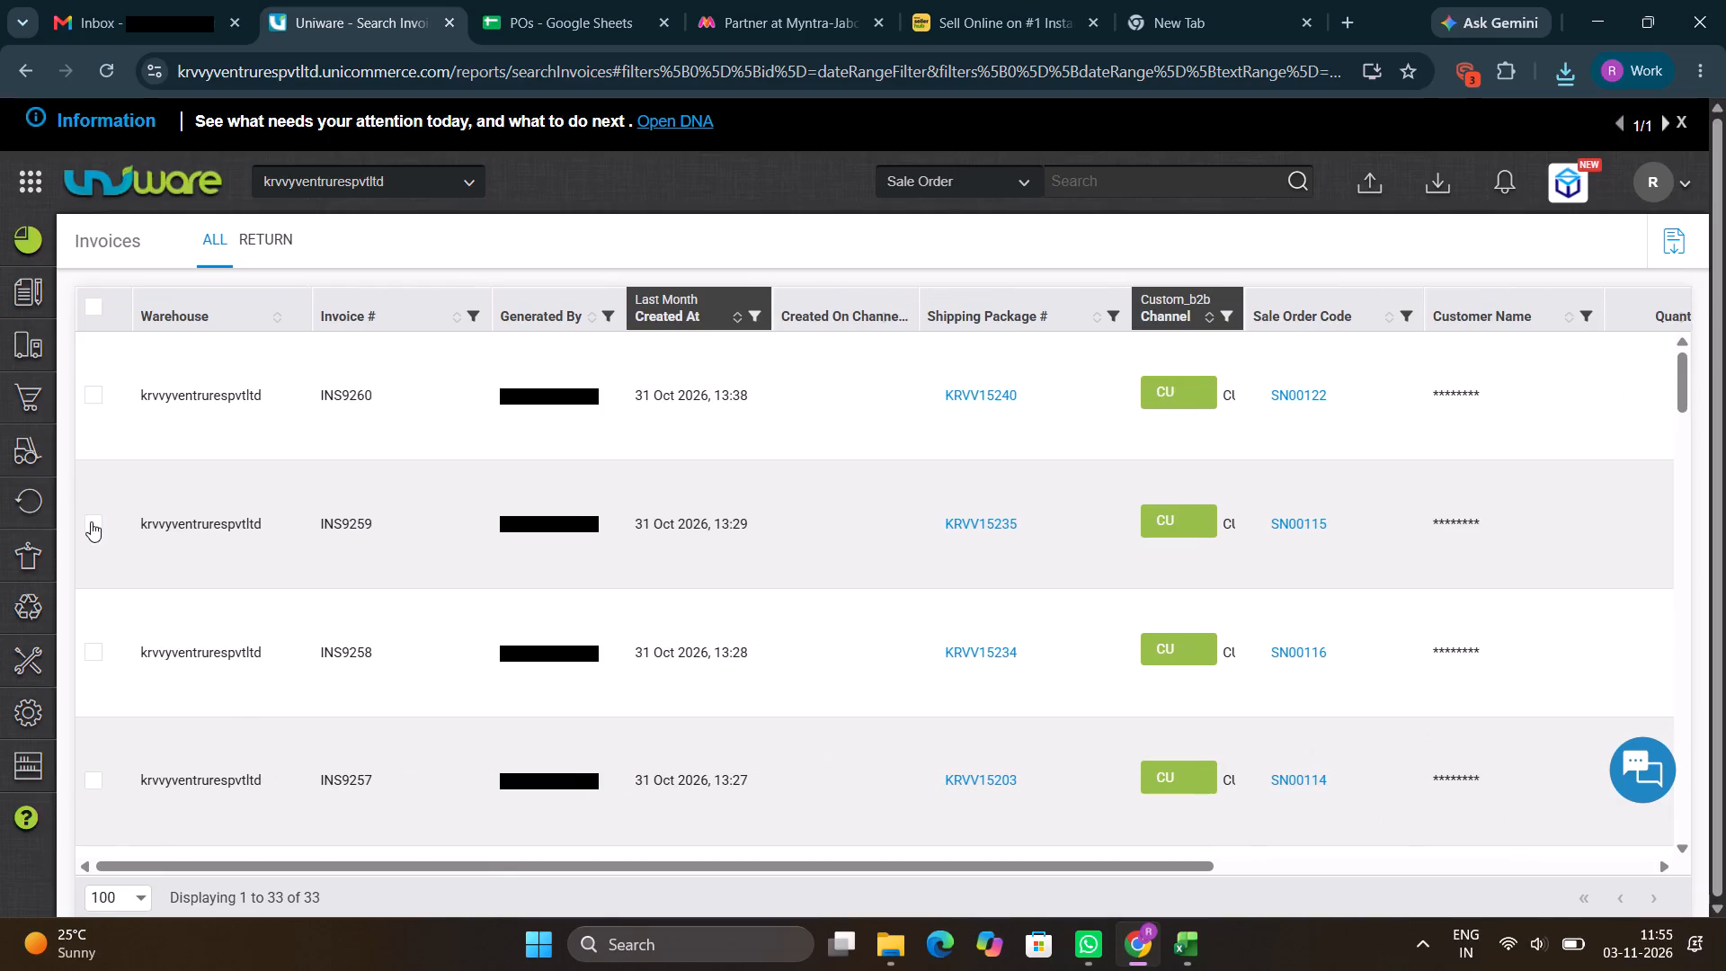
click(91, 521)
click(200, 304)
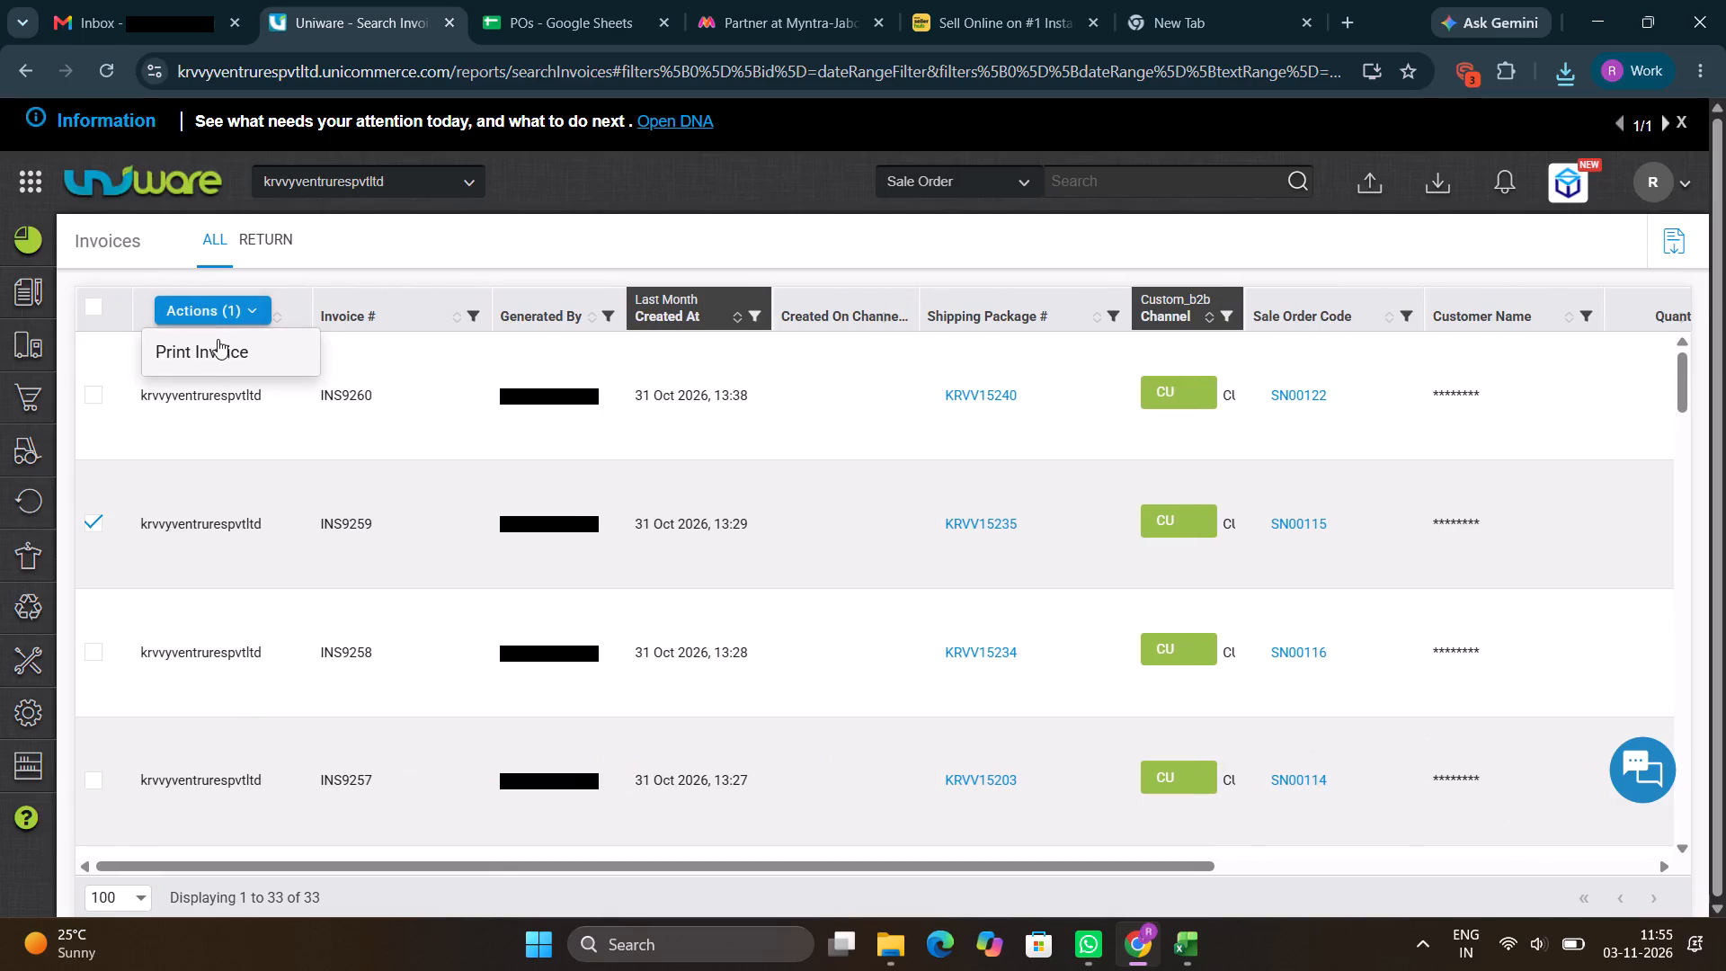
click(216, 352)
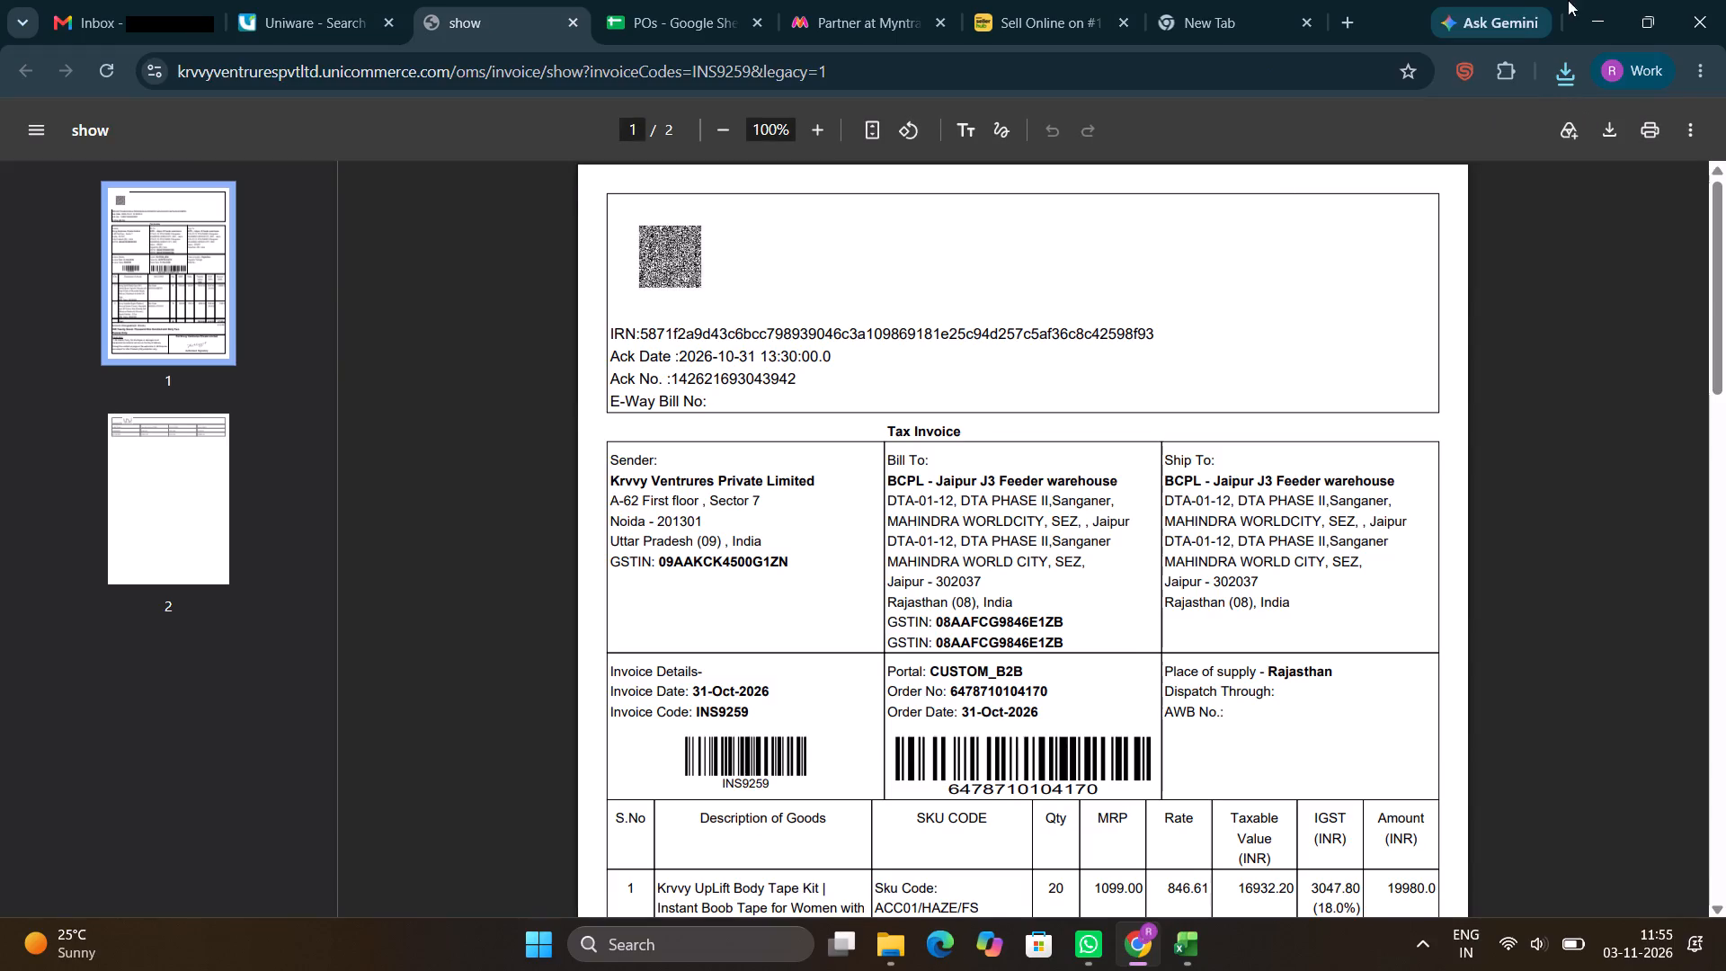
click(1619, 121)
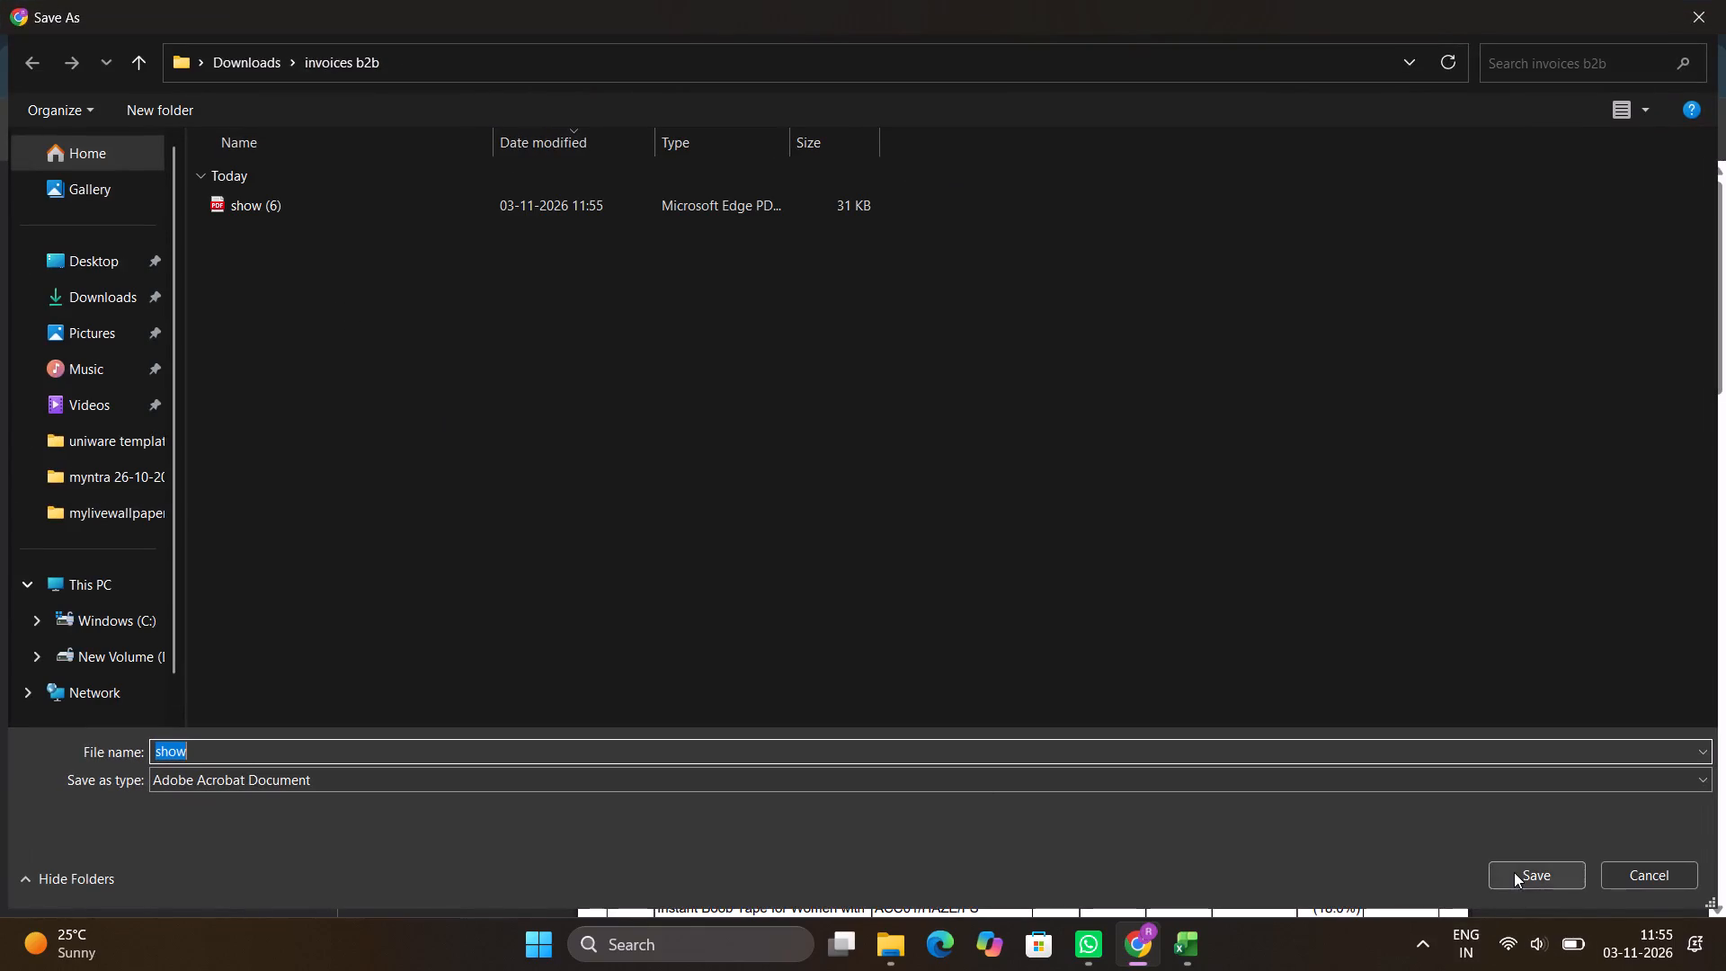
click(1514, 872)
click(244, 0)
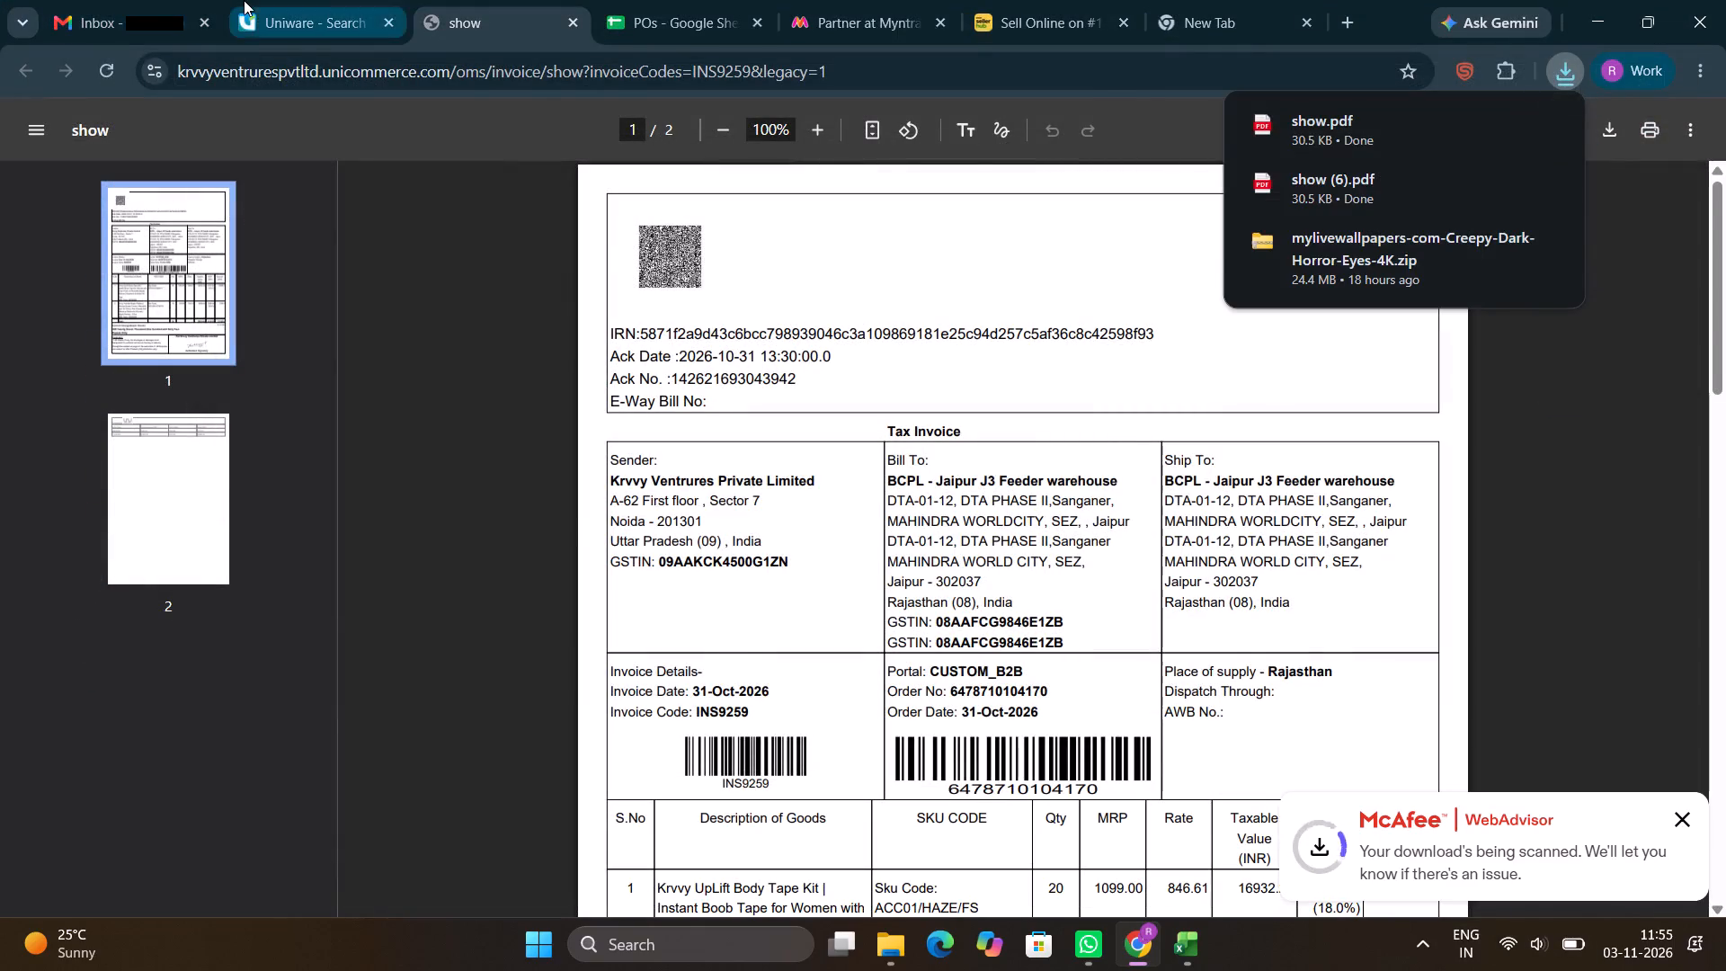
click(89, 520)
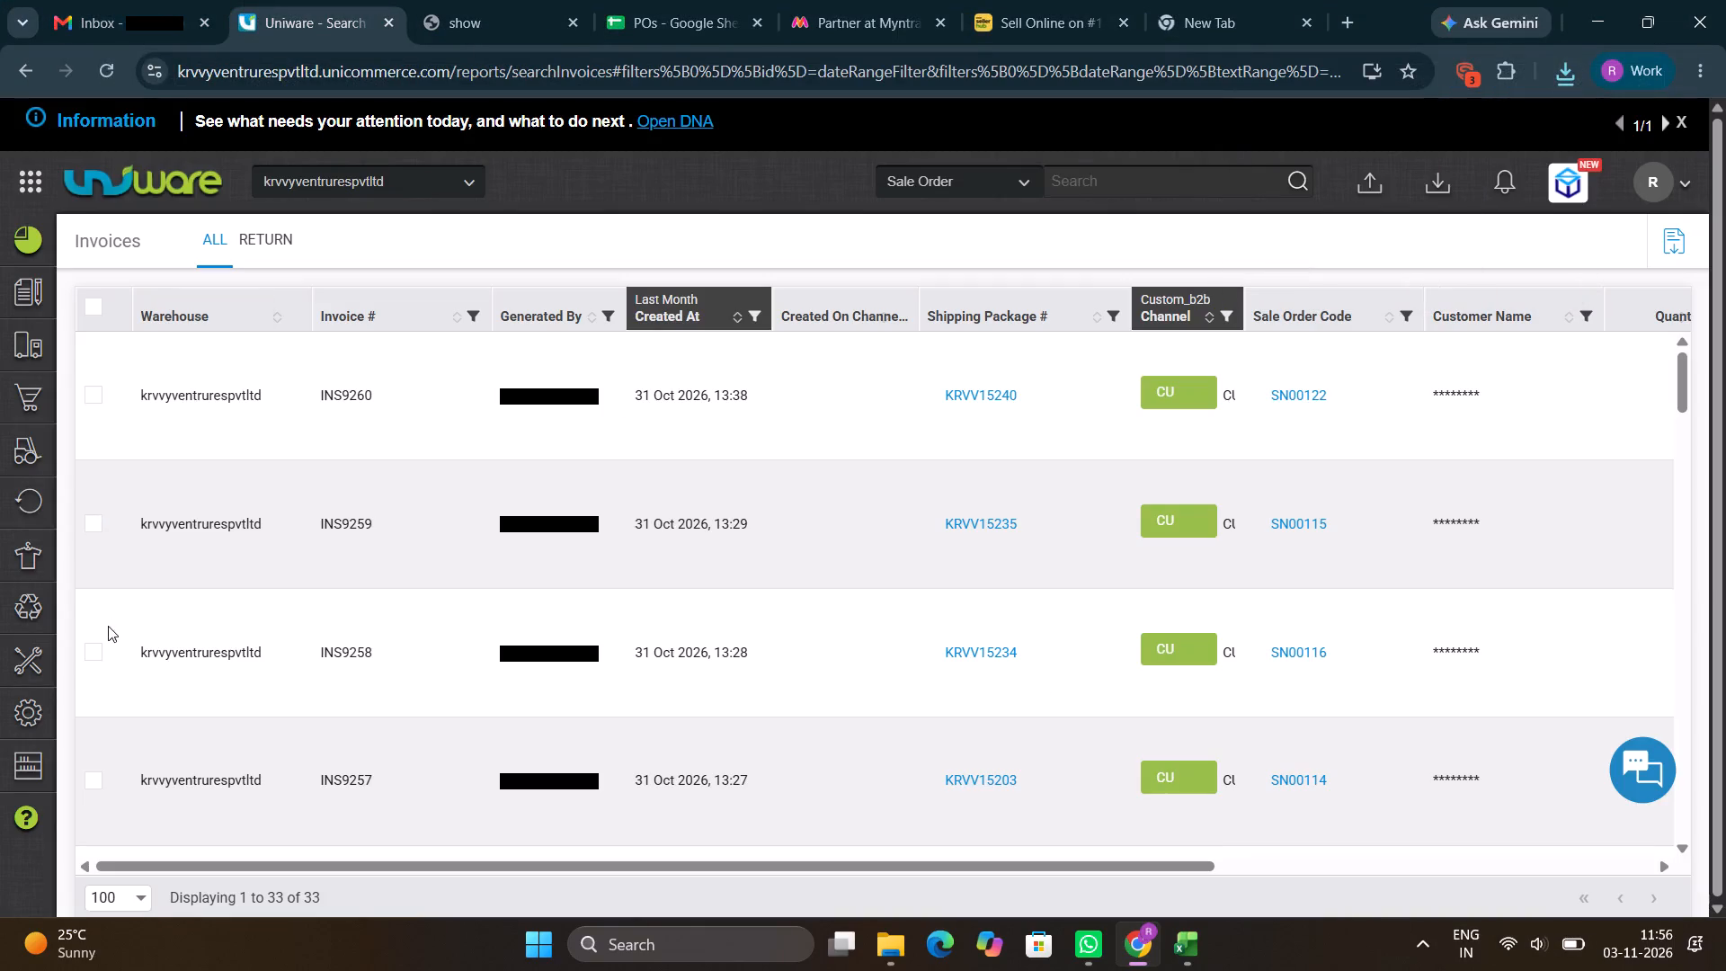
Save invoice INS9258's print PDF in the invoices b2b folder, return to the Uniware invoice list and deselect it.
click(103, 654)
click(224, 306)
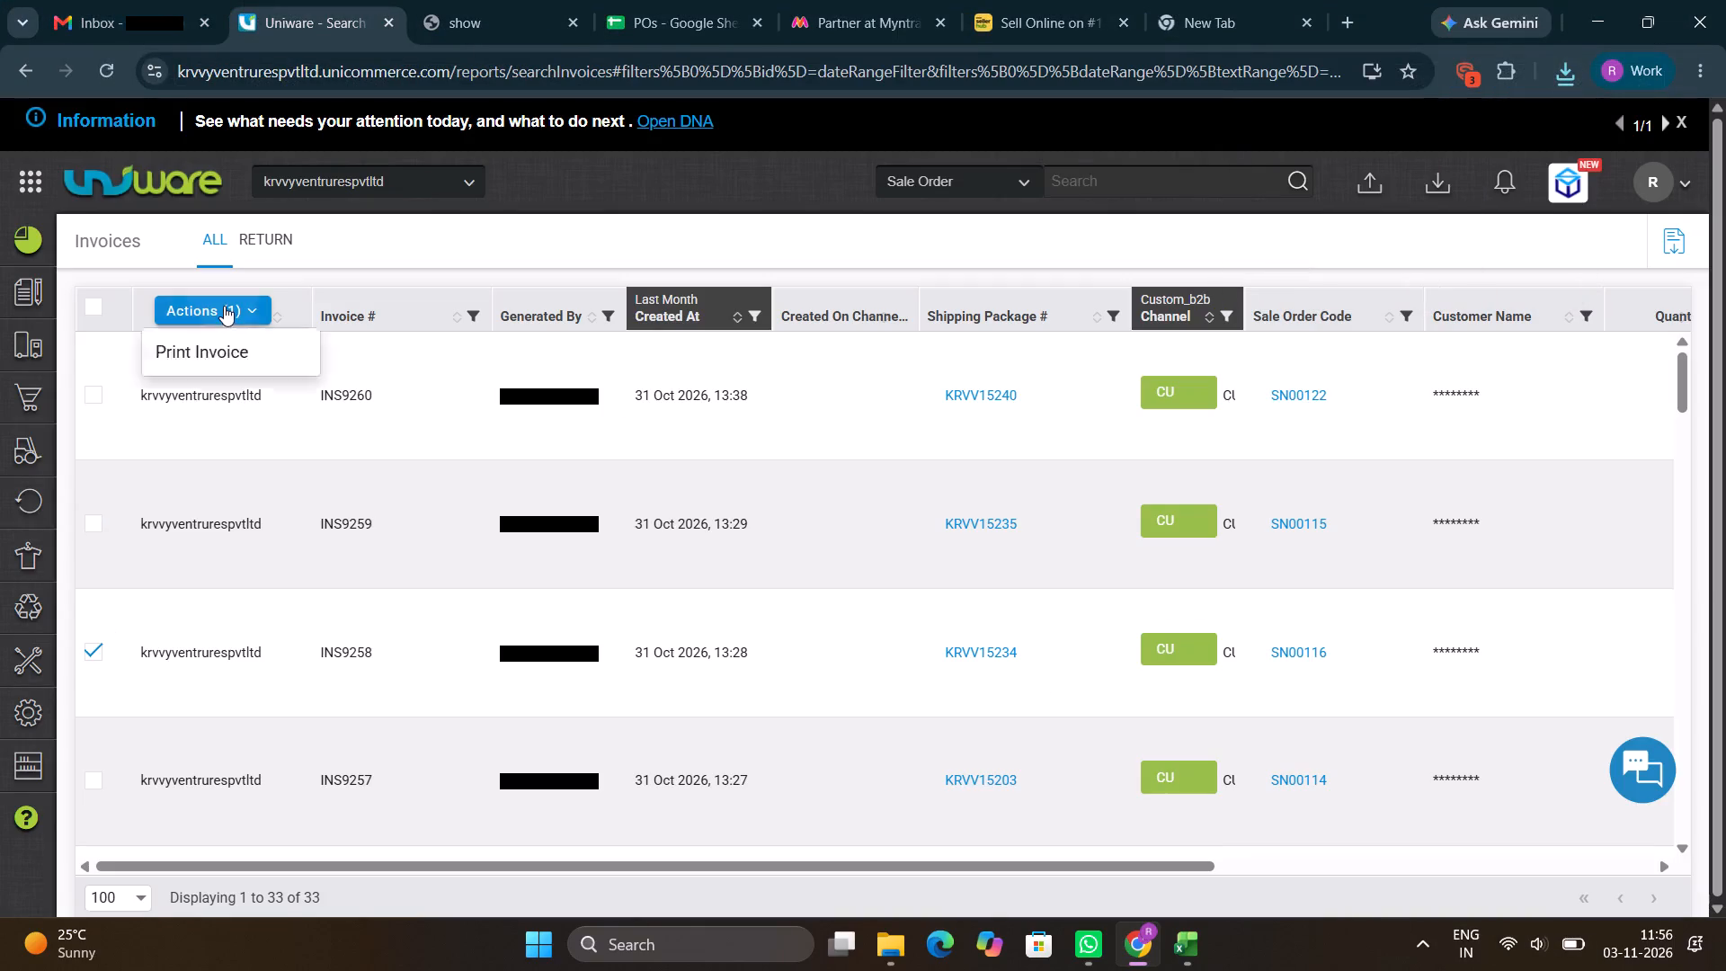
click(244, 358)
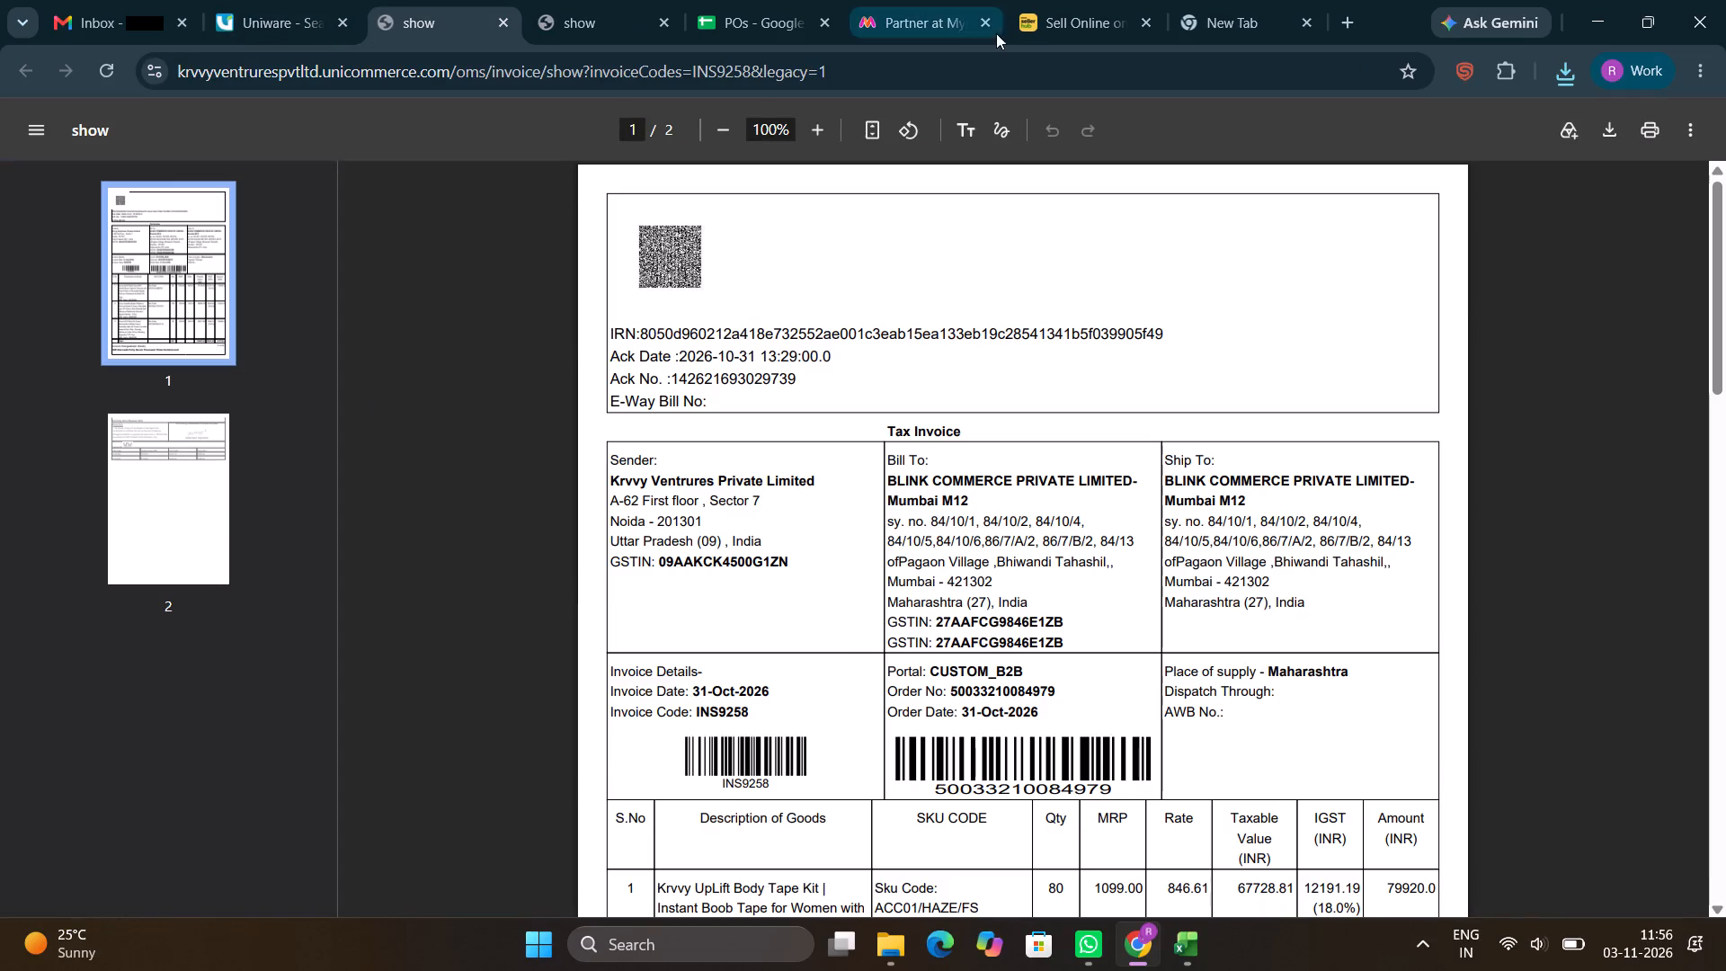
click(1610, 126)
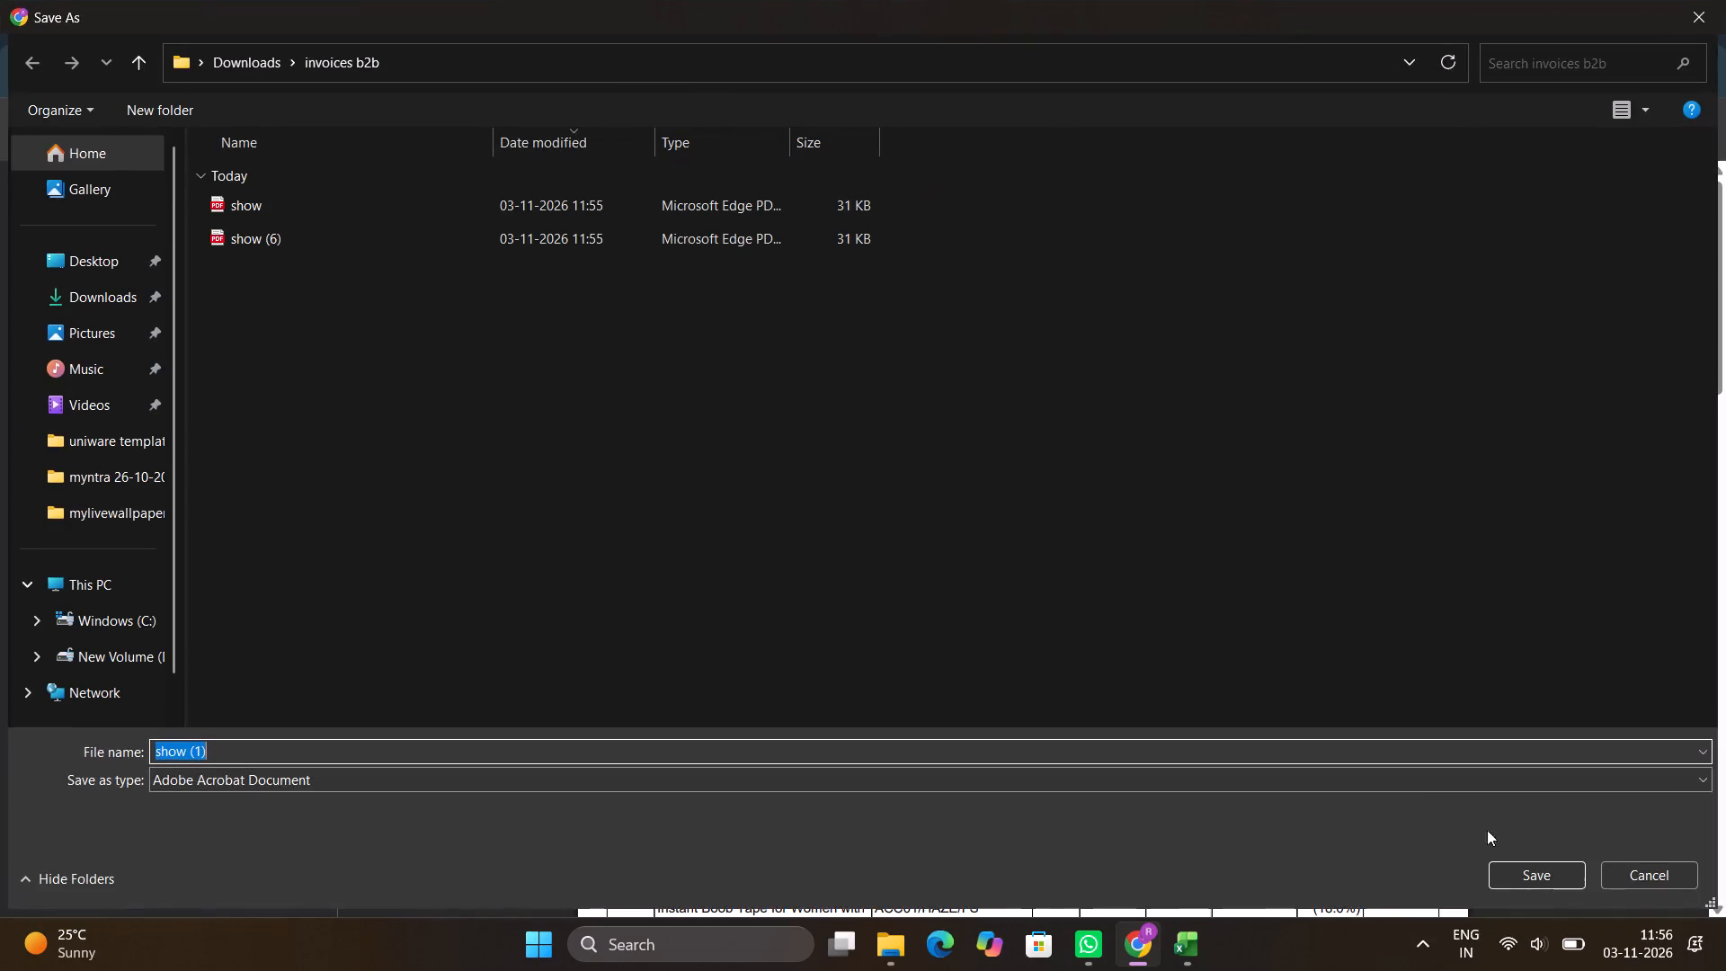
click(1515, 869)
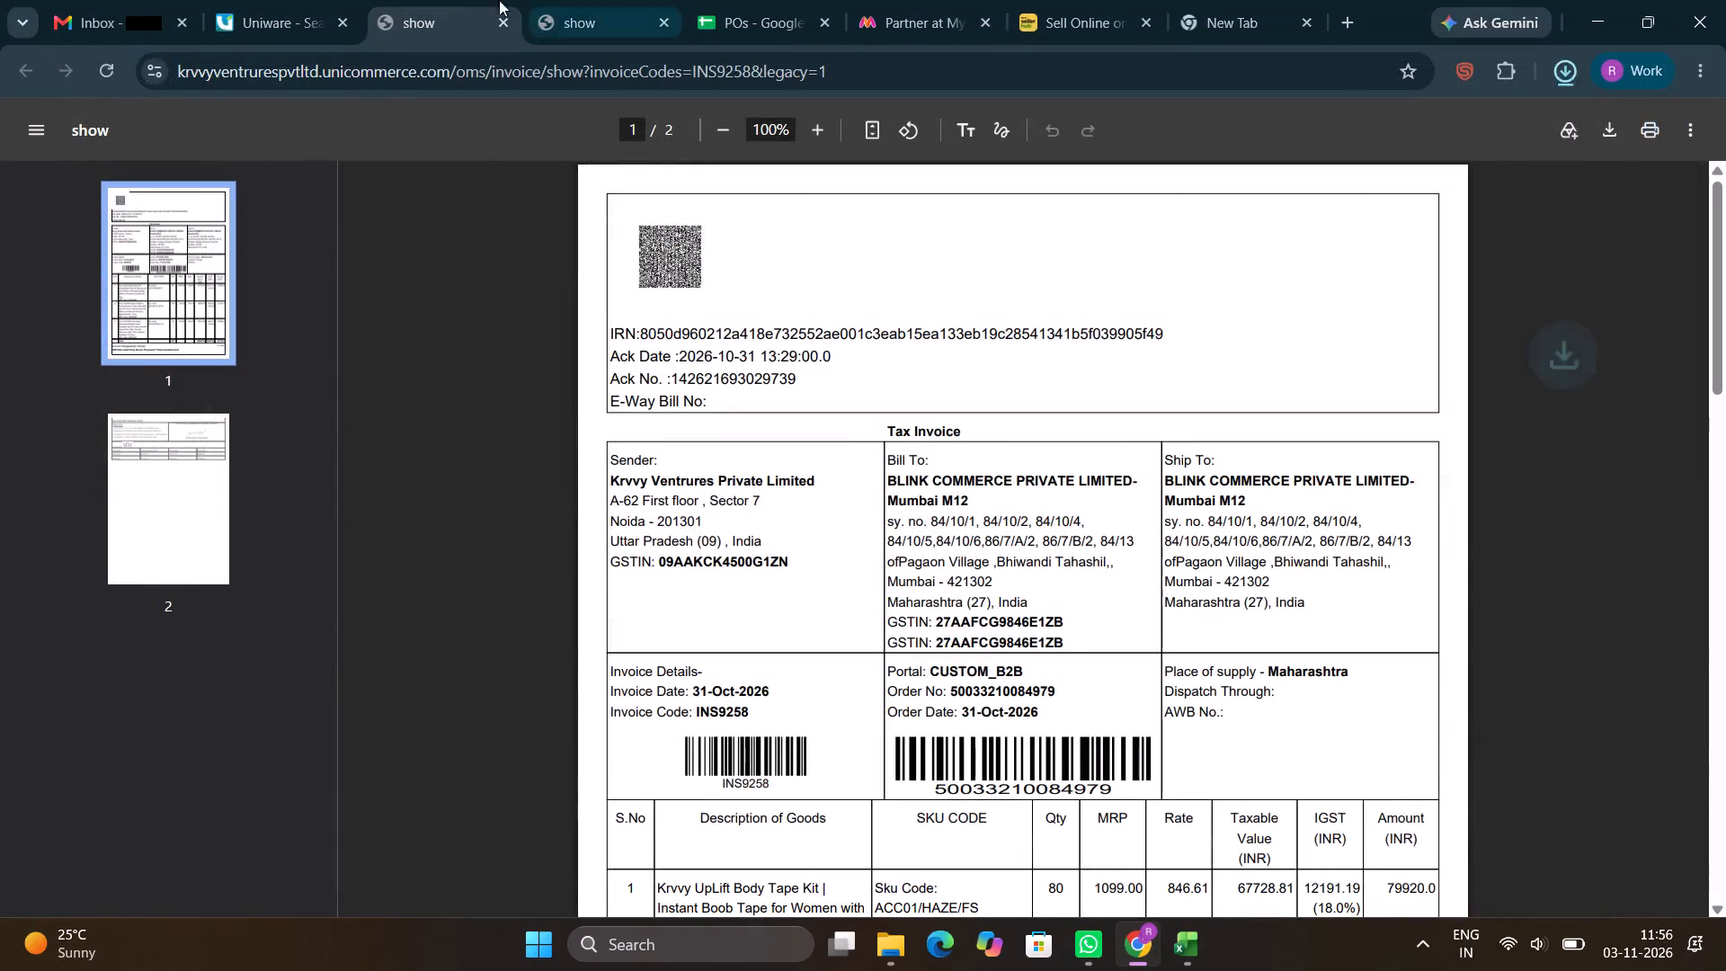
click(288, 0)
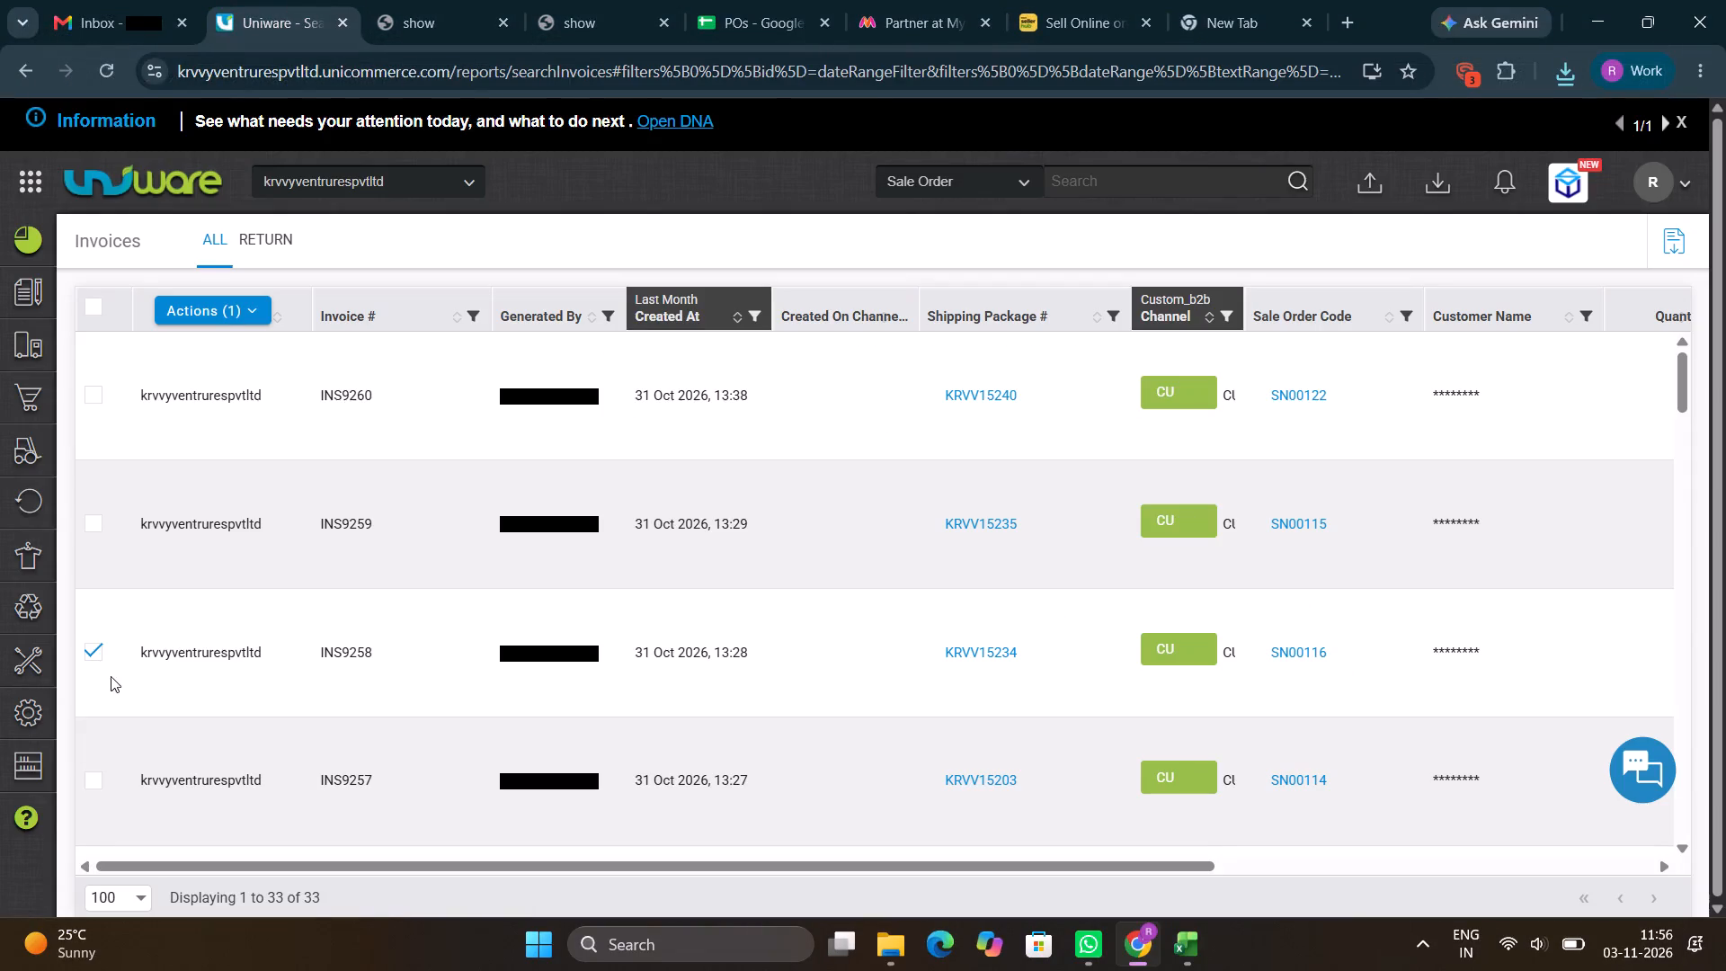
click(98, 653)
Save invoice INS9257's print PDF in the invoices b2b folder, return to the Uniware invoice list and deselect it.
click(98, 771)
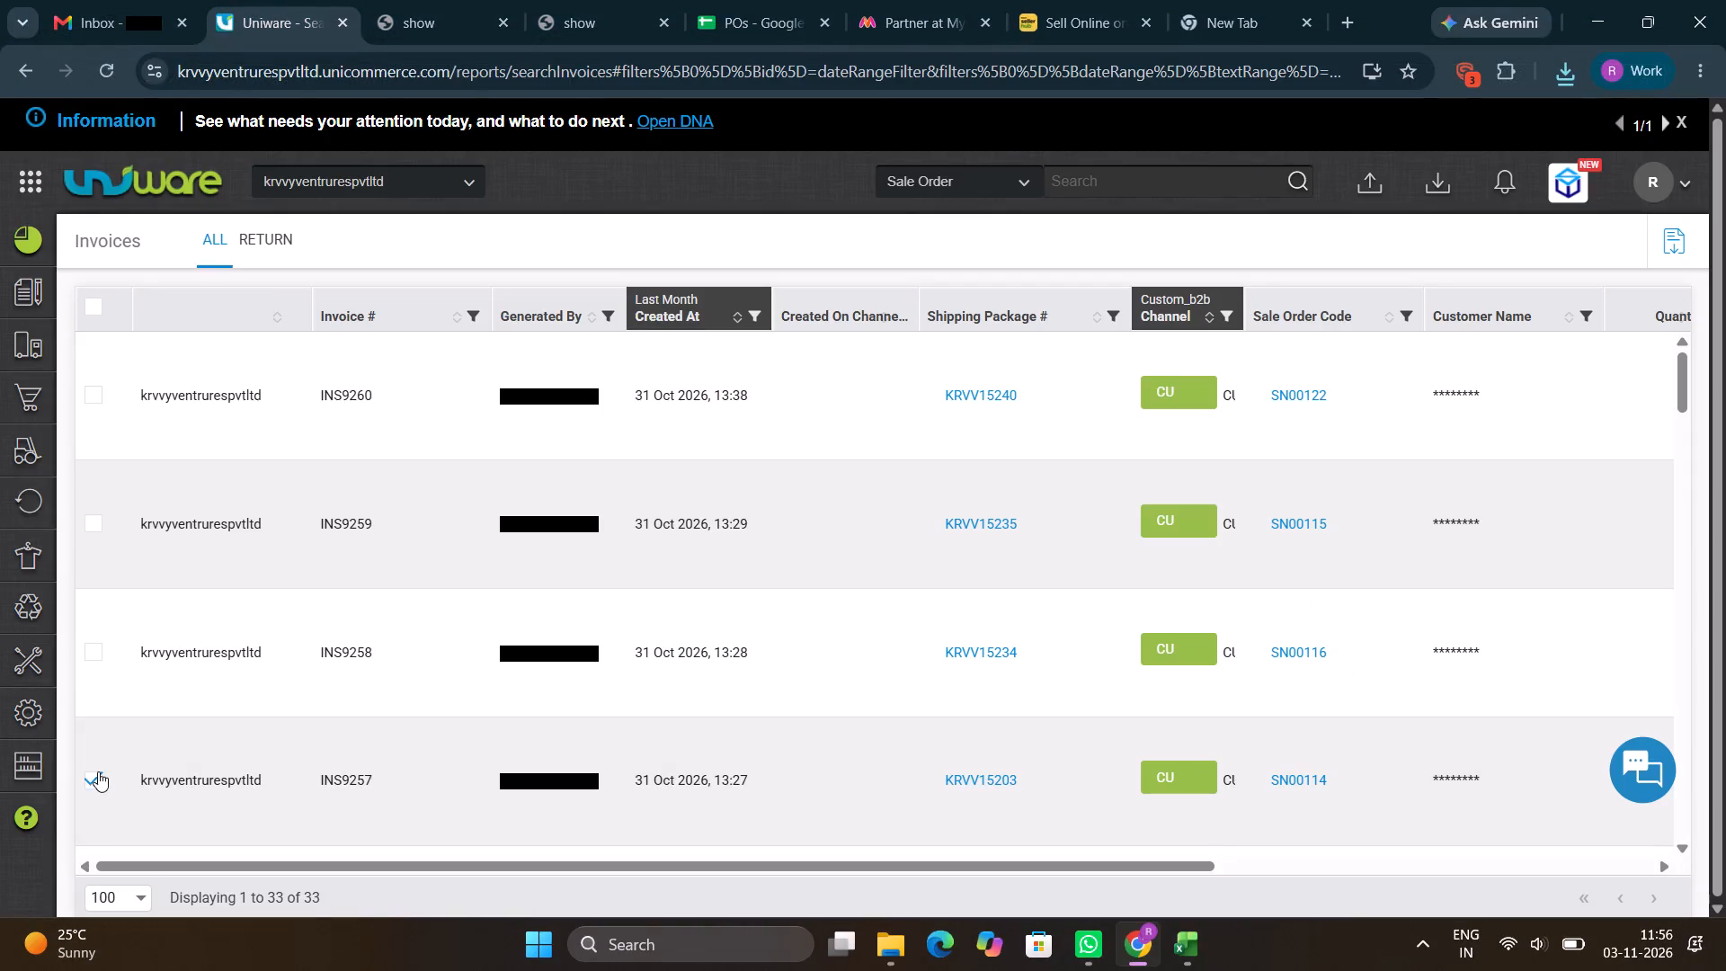
click(220, 324)
click(240, 360)
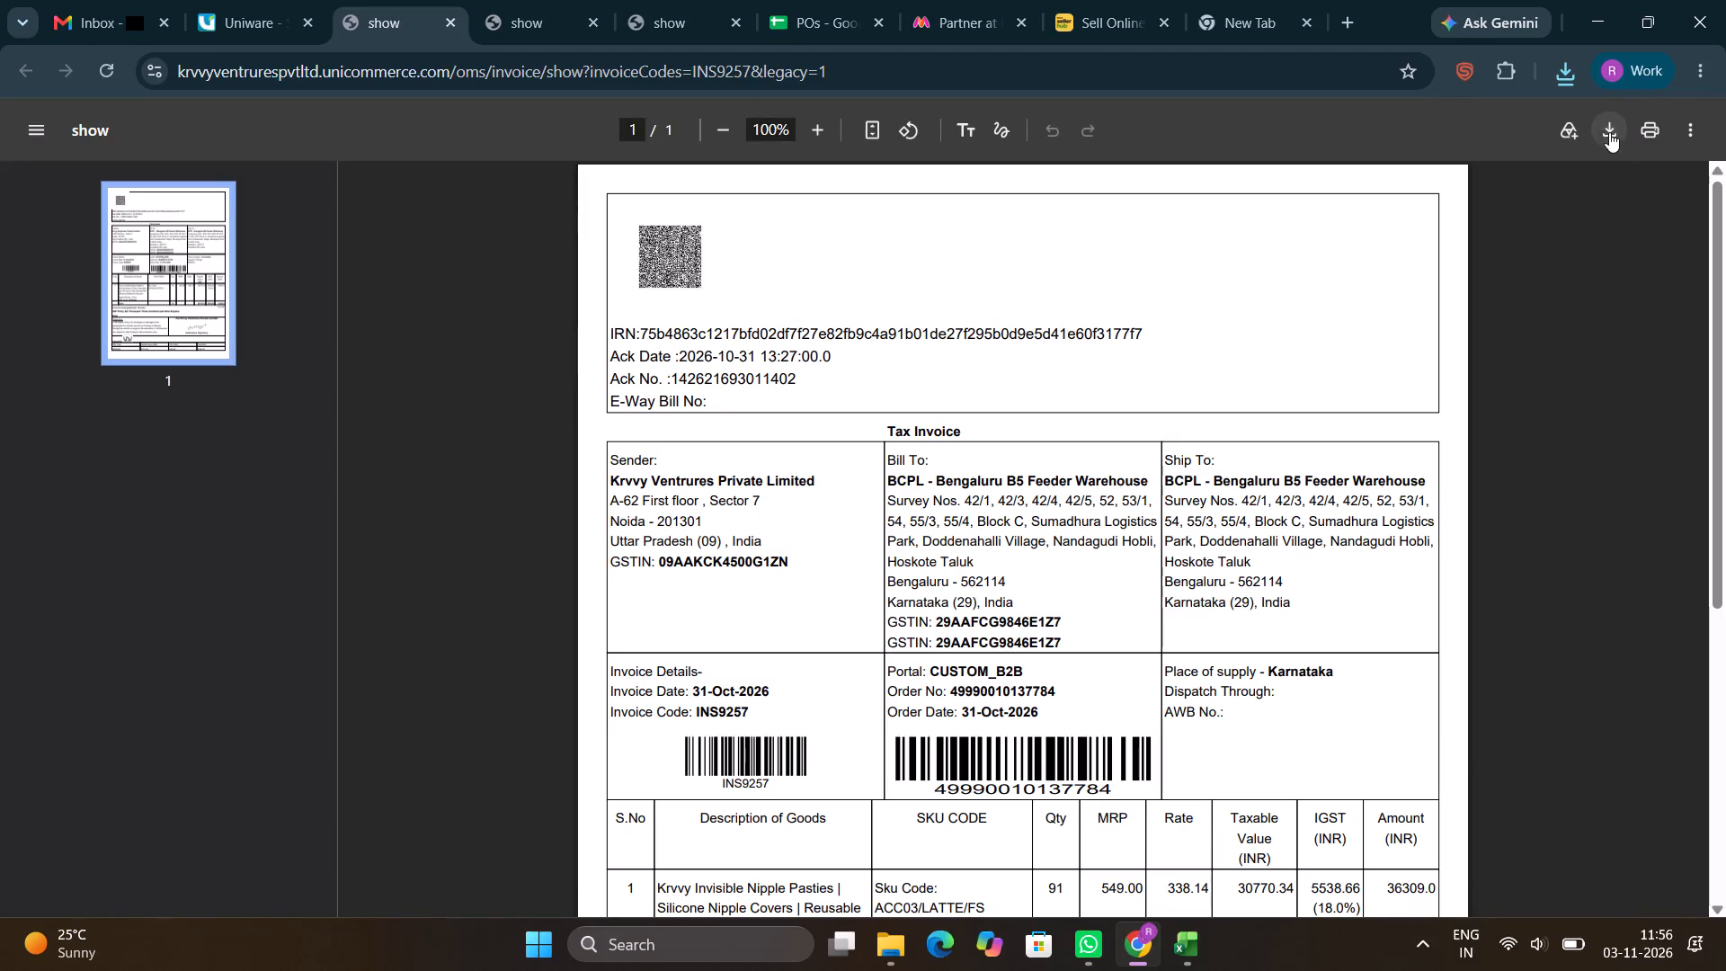
click(1609, 132)
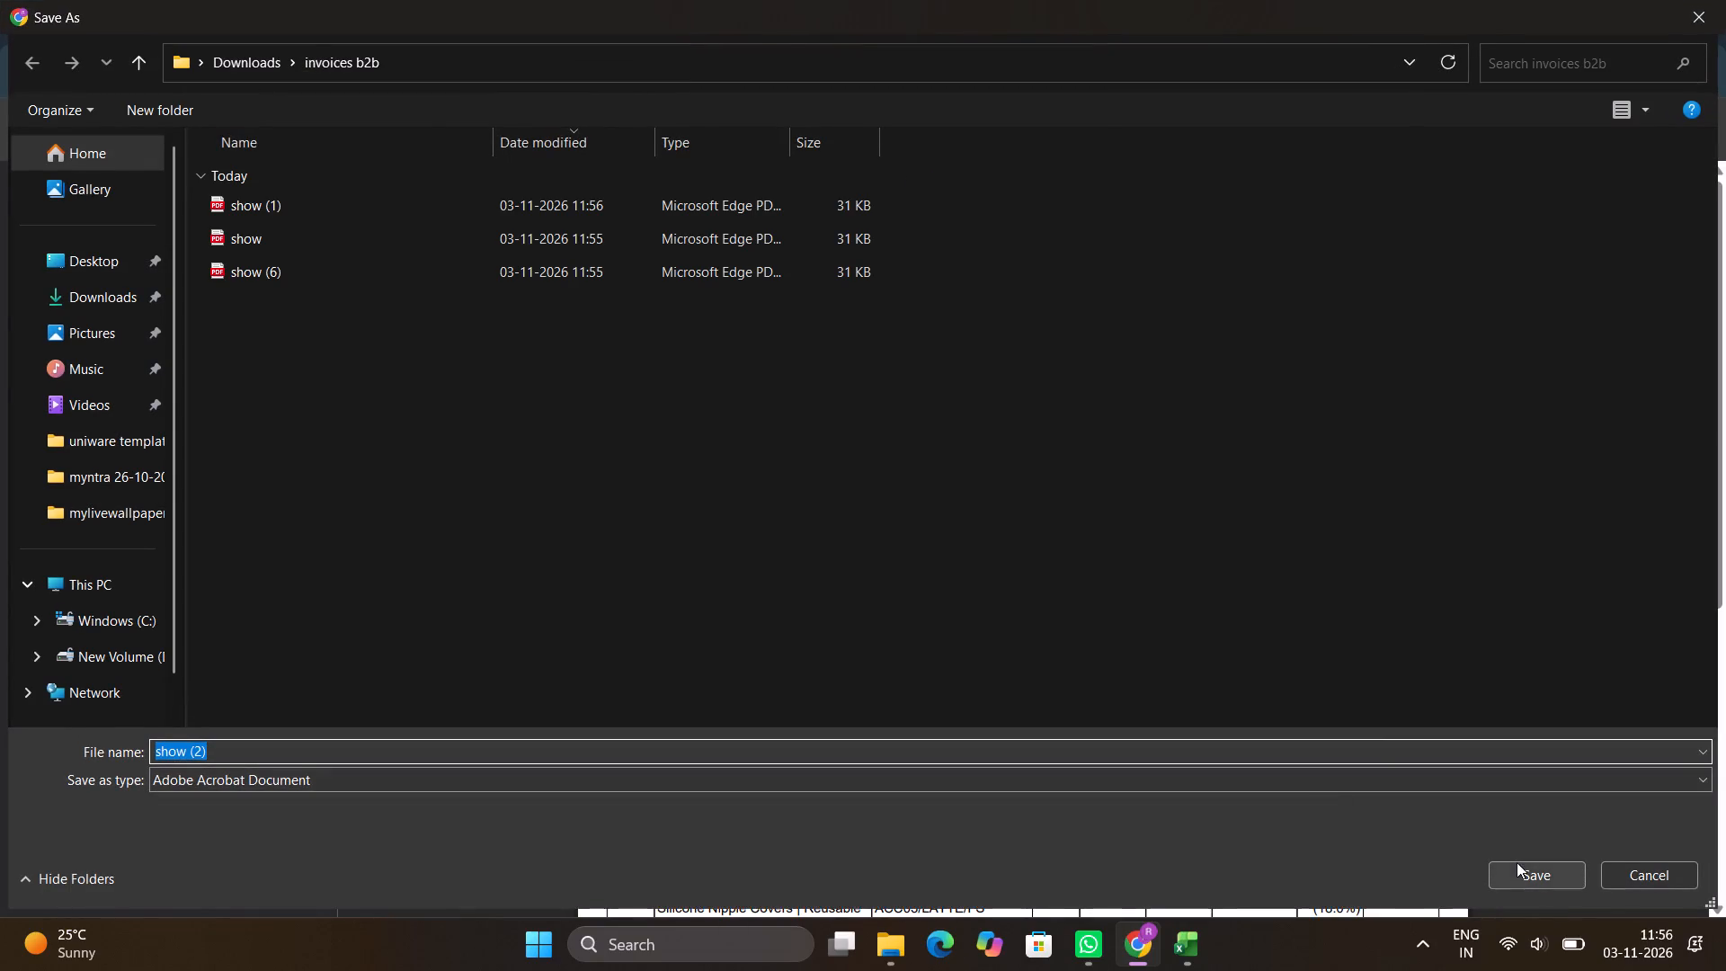
click(1506, 882)
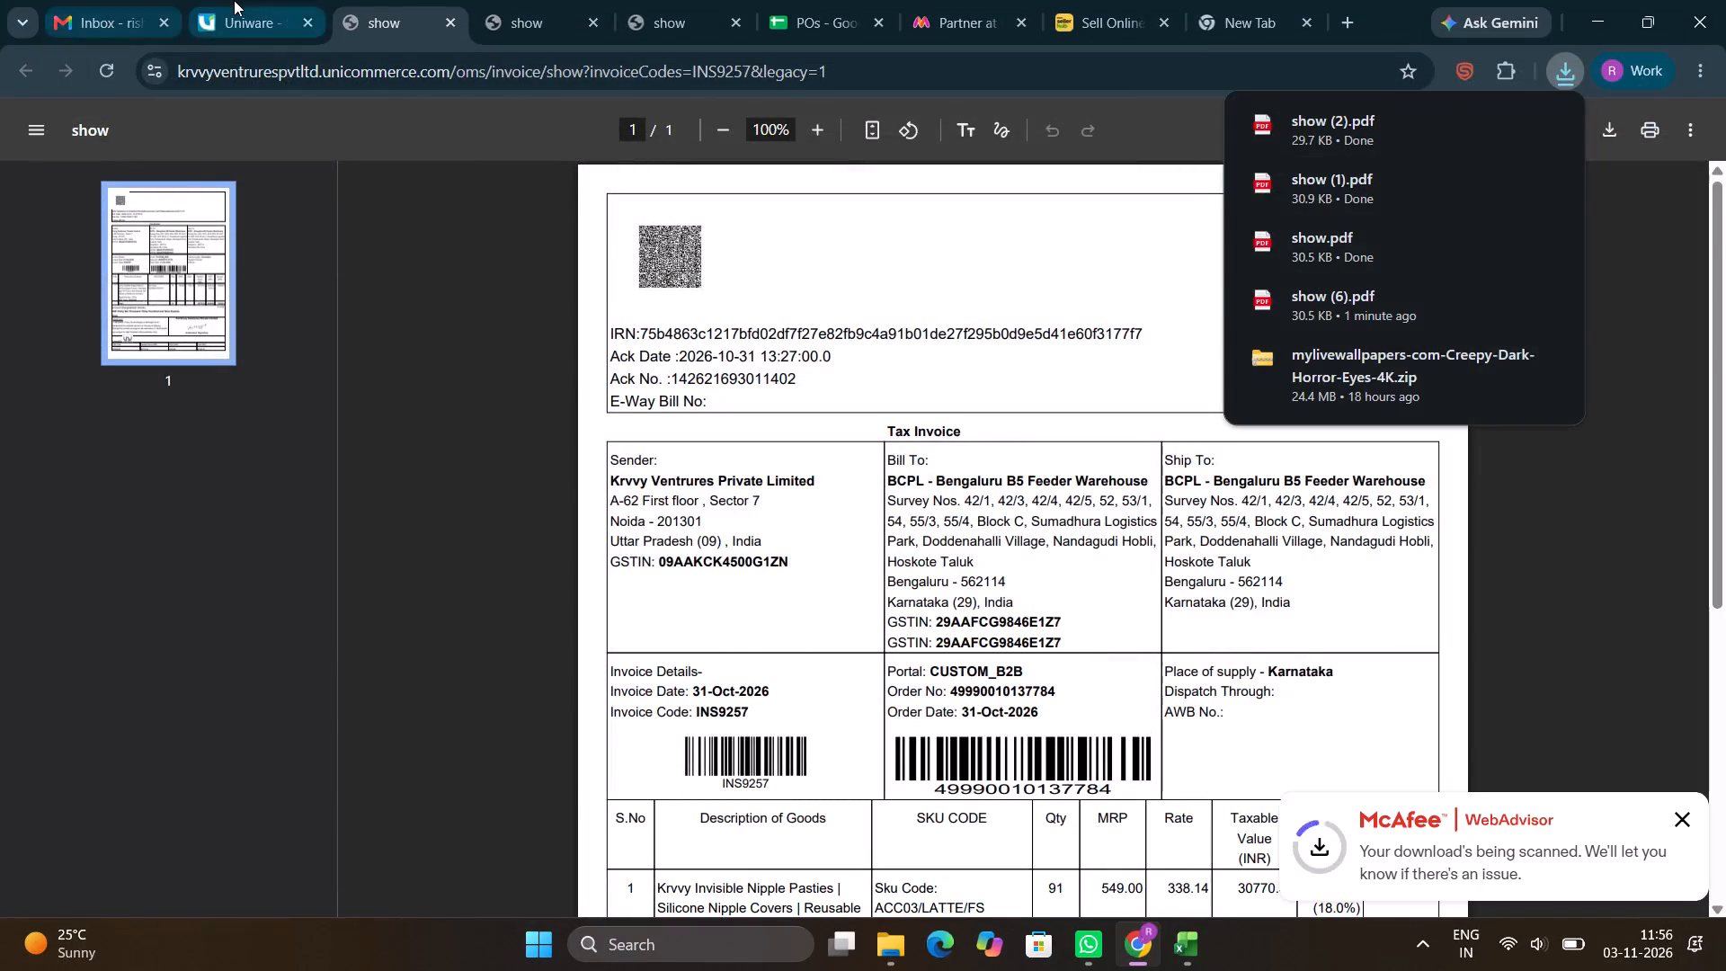
click(234, 0)
click(91, 779)
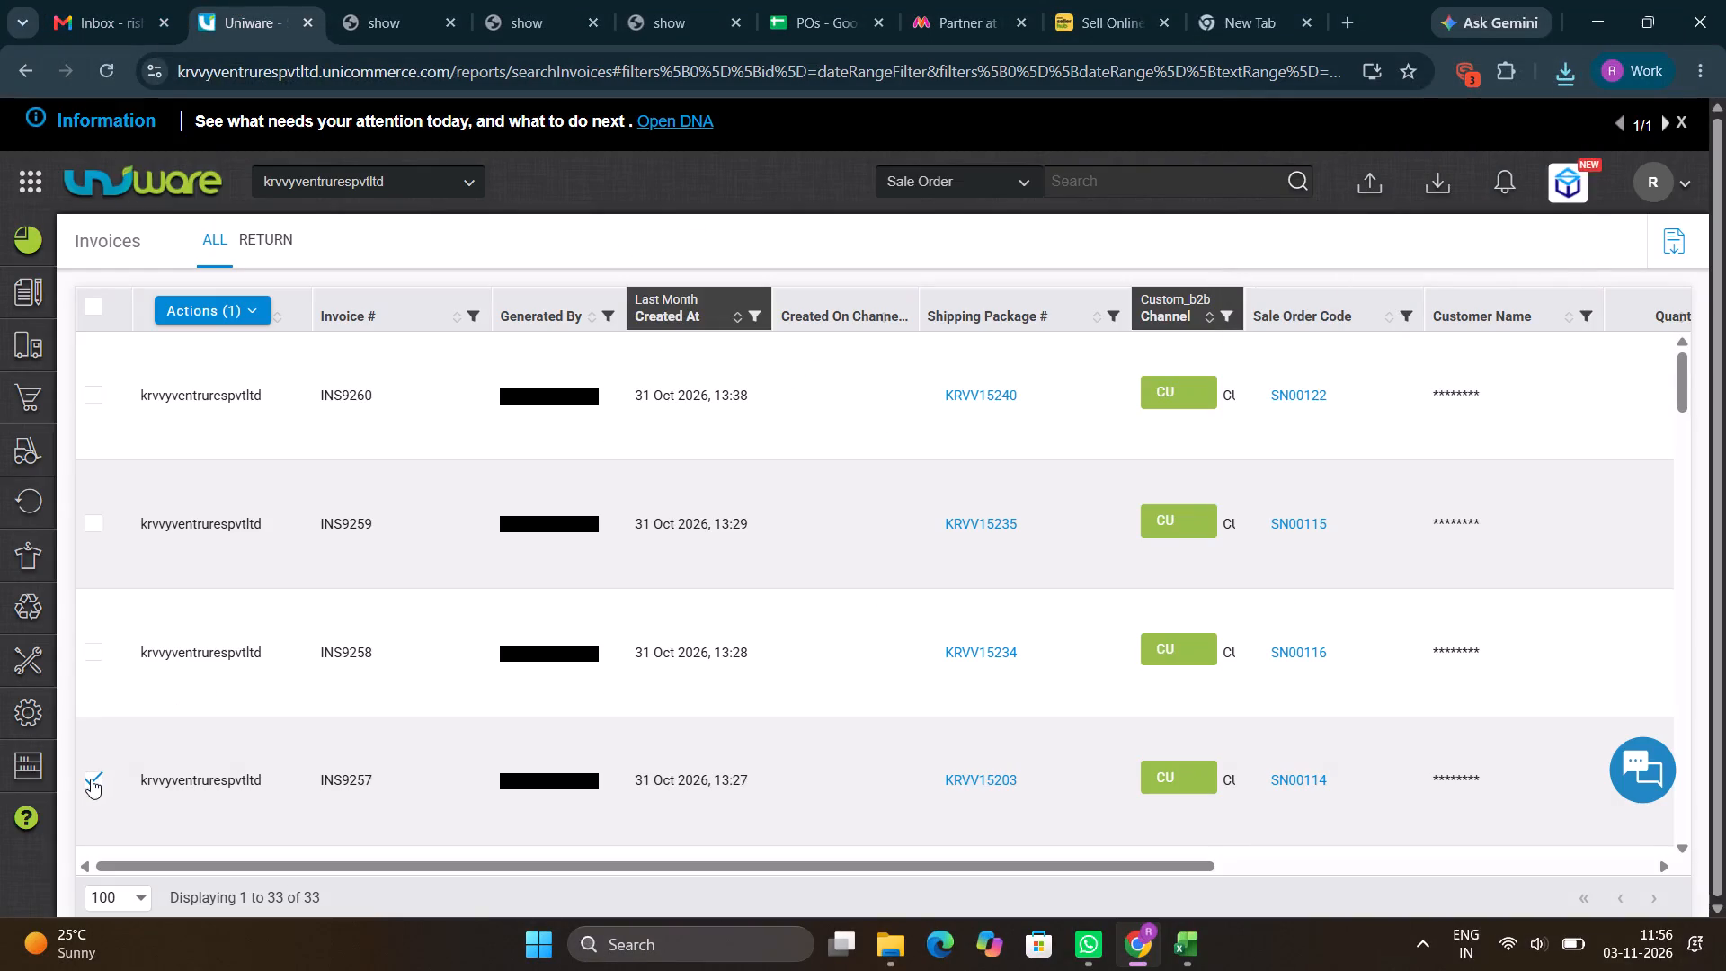
Save invoice INS9256's print PDF in the invoices b2b folder, return to the Uniware invoice list and deselect it.
scroll(91, 779, down, 4)
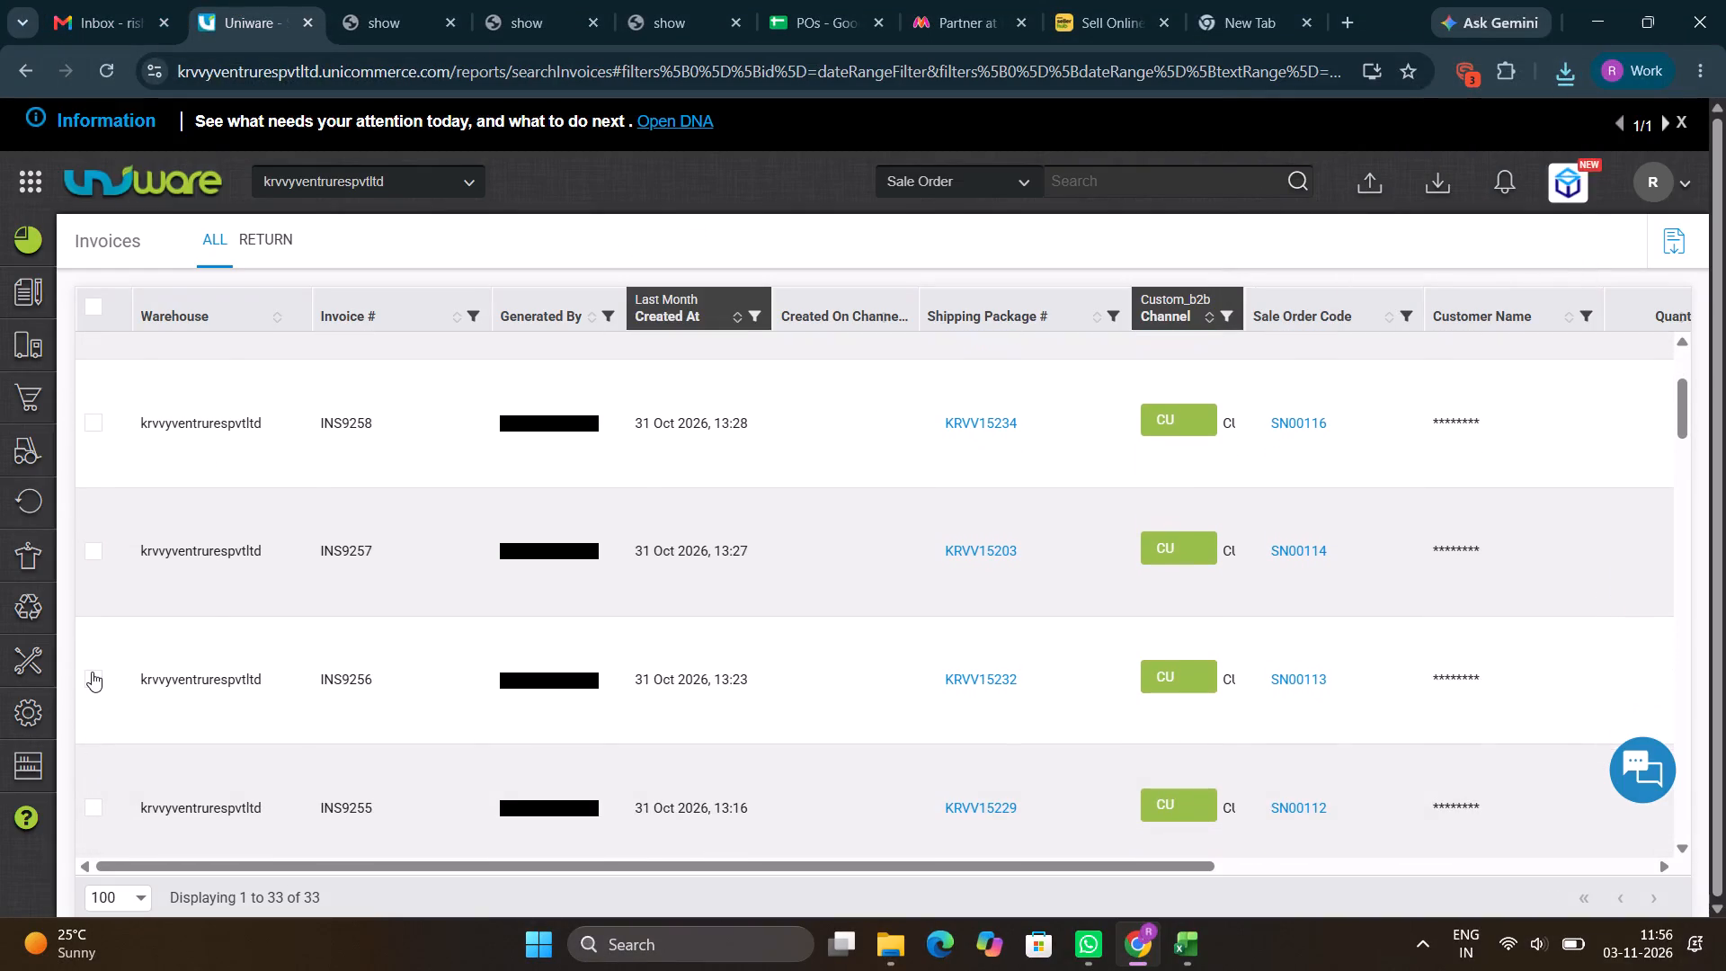
click(92, 672)
click(221, 307)
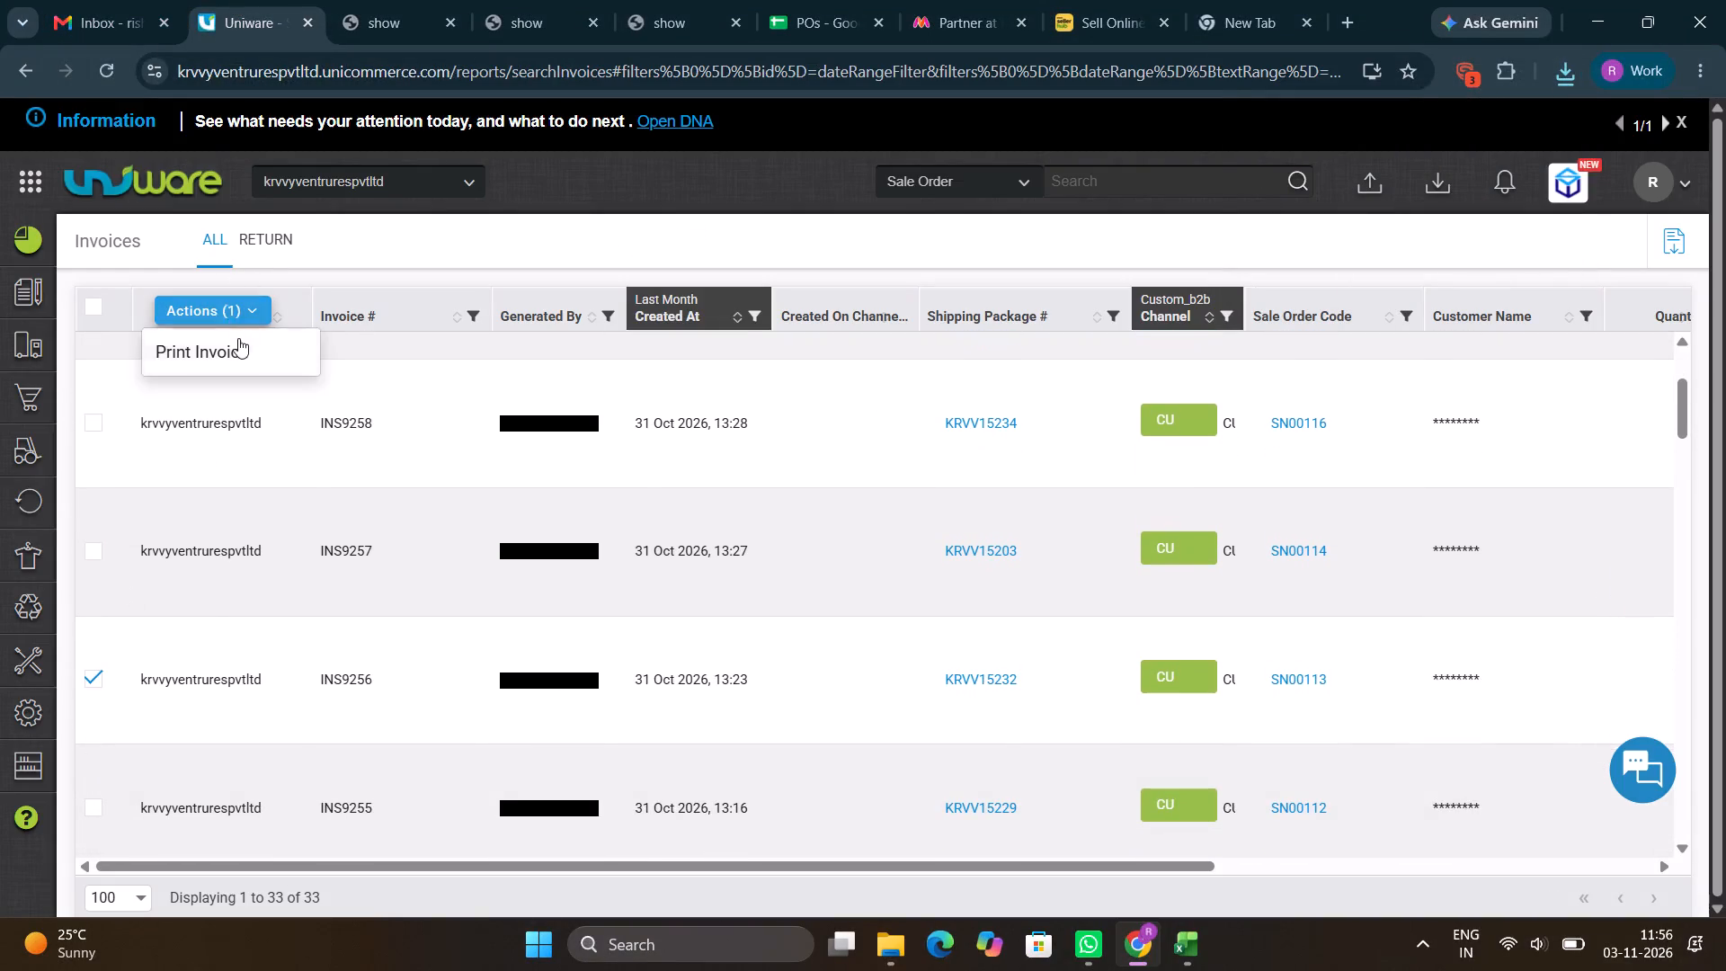
click(239, 342)
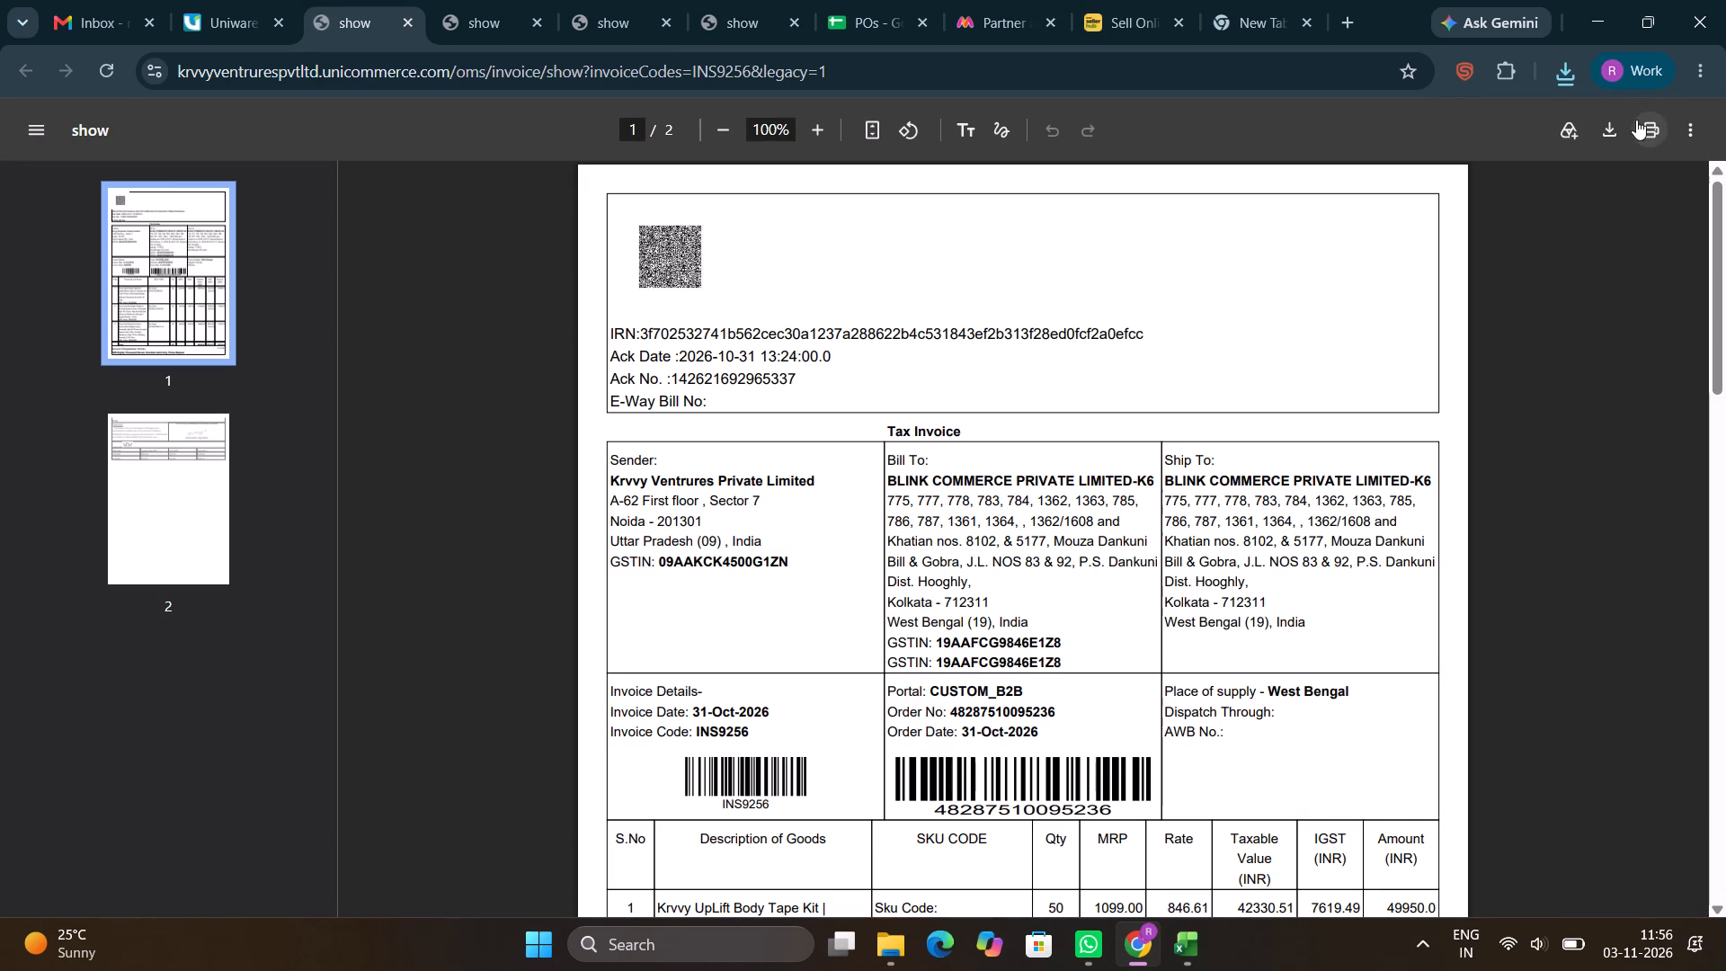
click(1624, 126)
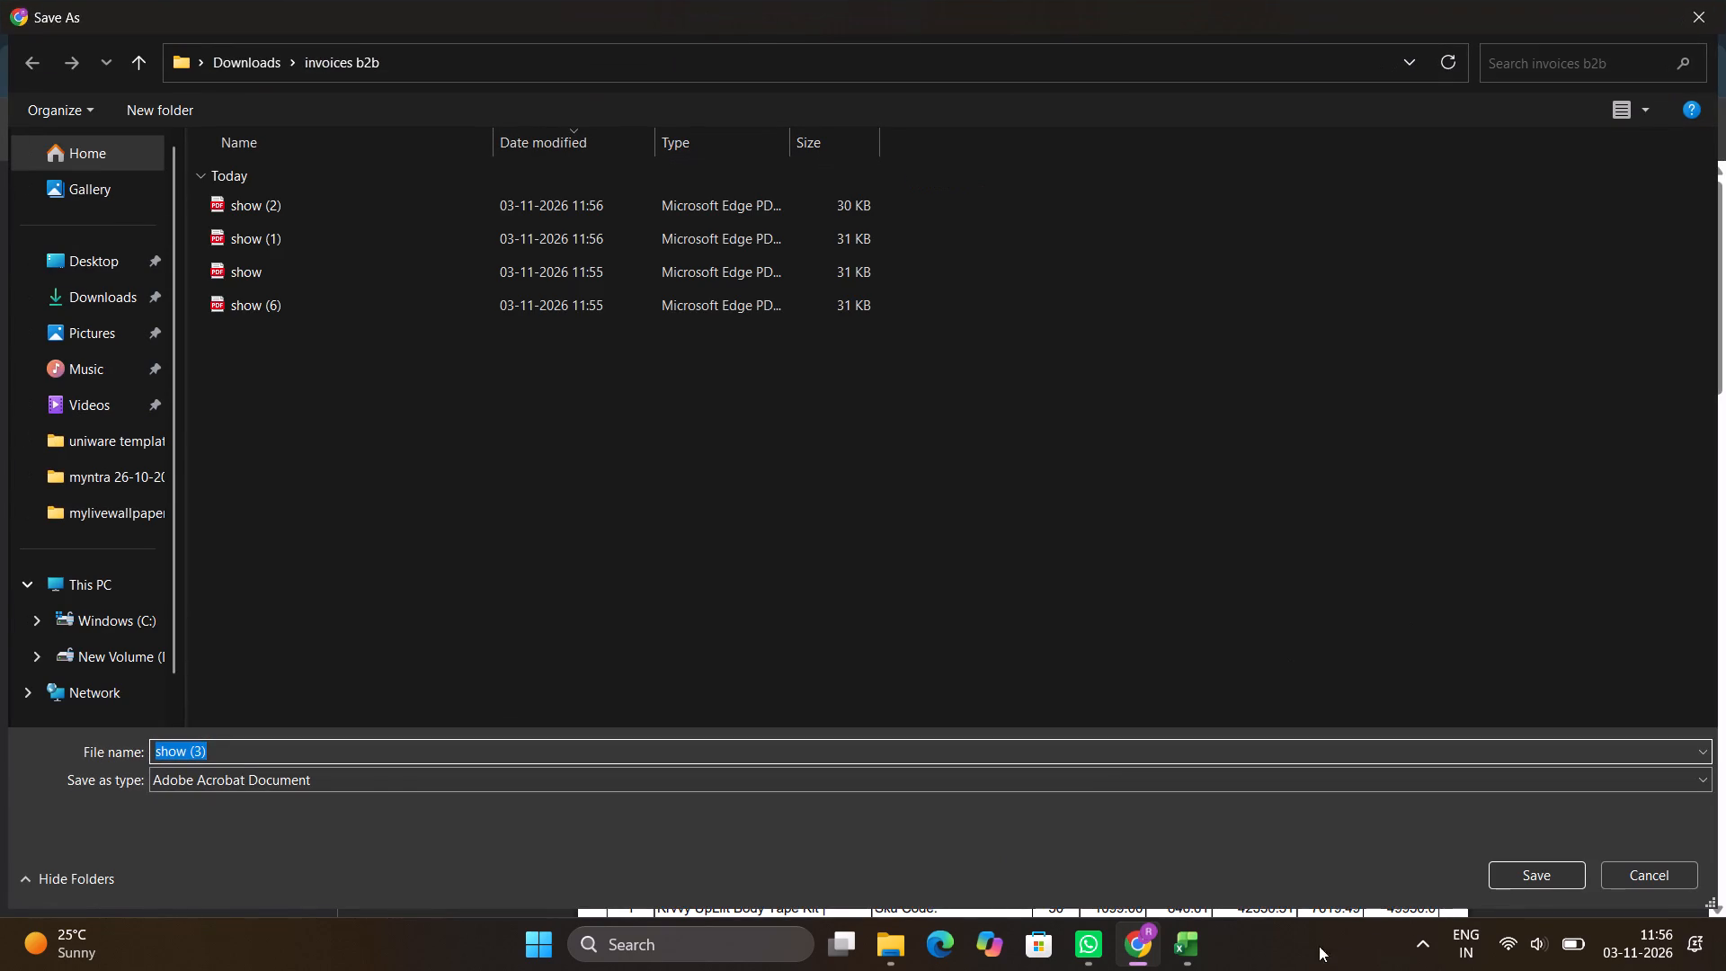
drag(1499, 859, 1499, 868)
click(1499, 868)
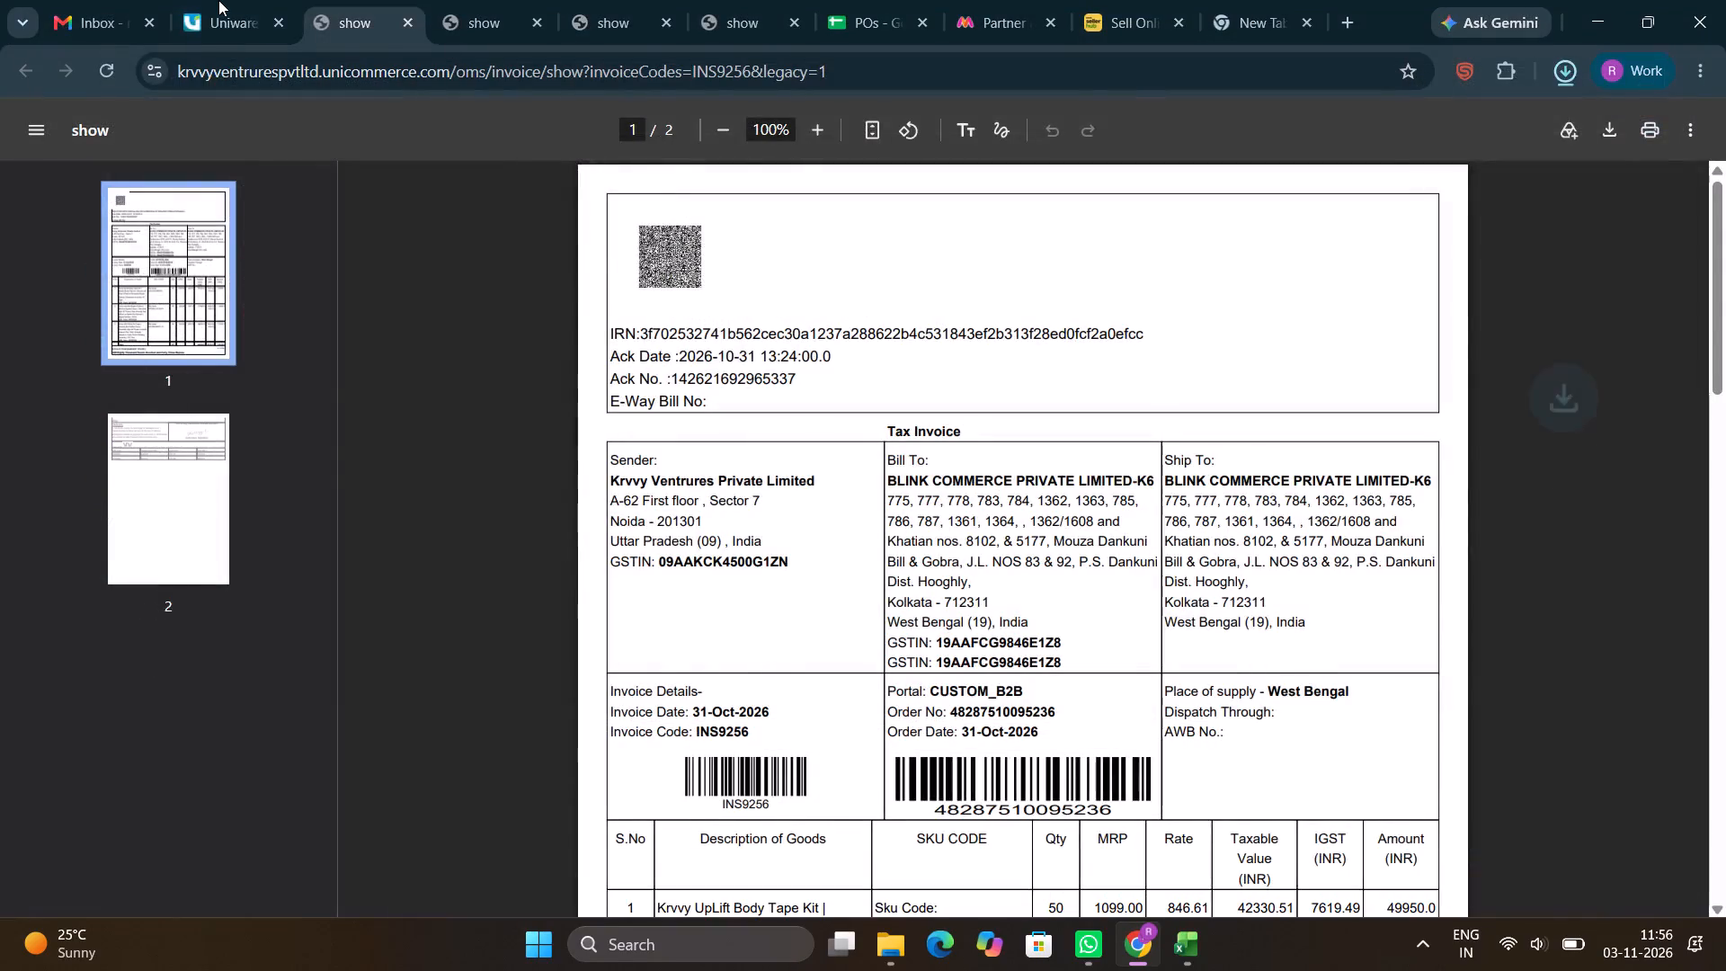
click(218, 0)
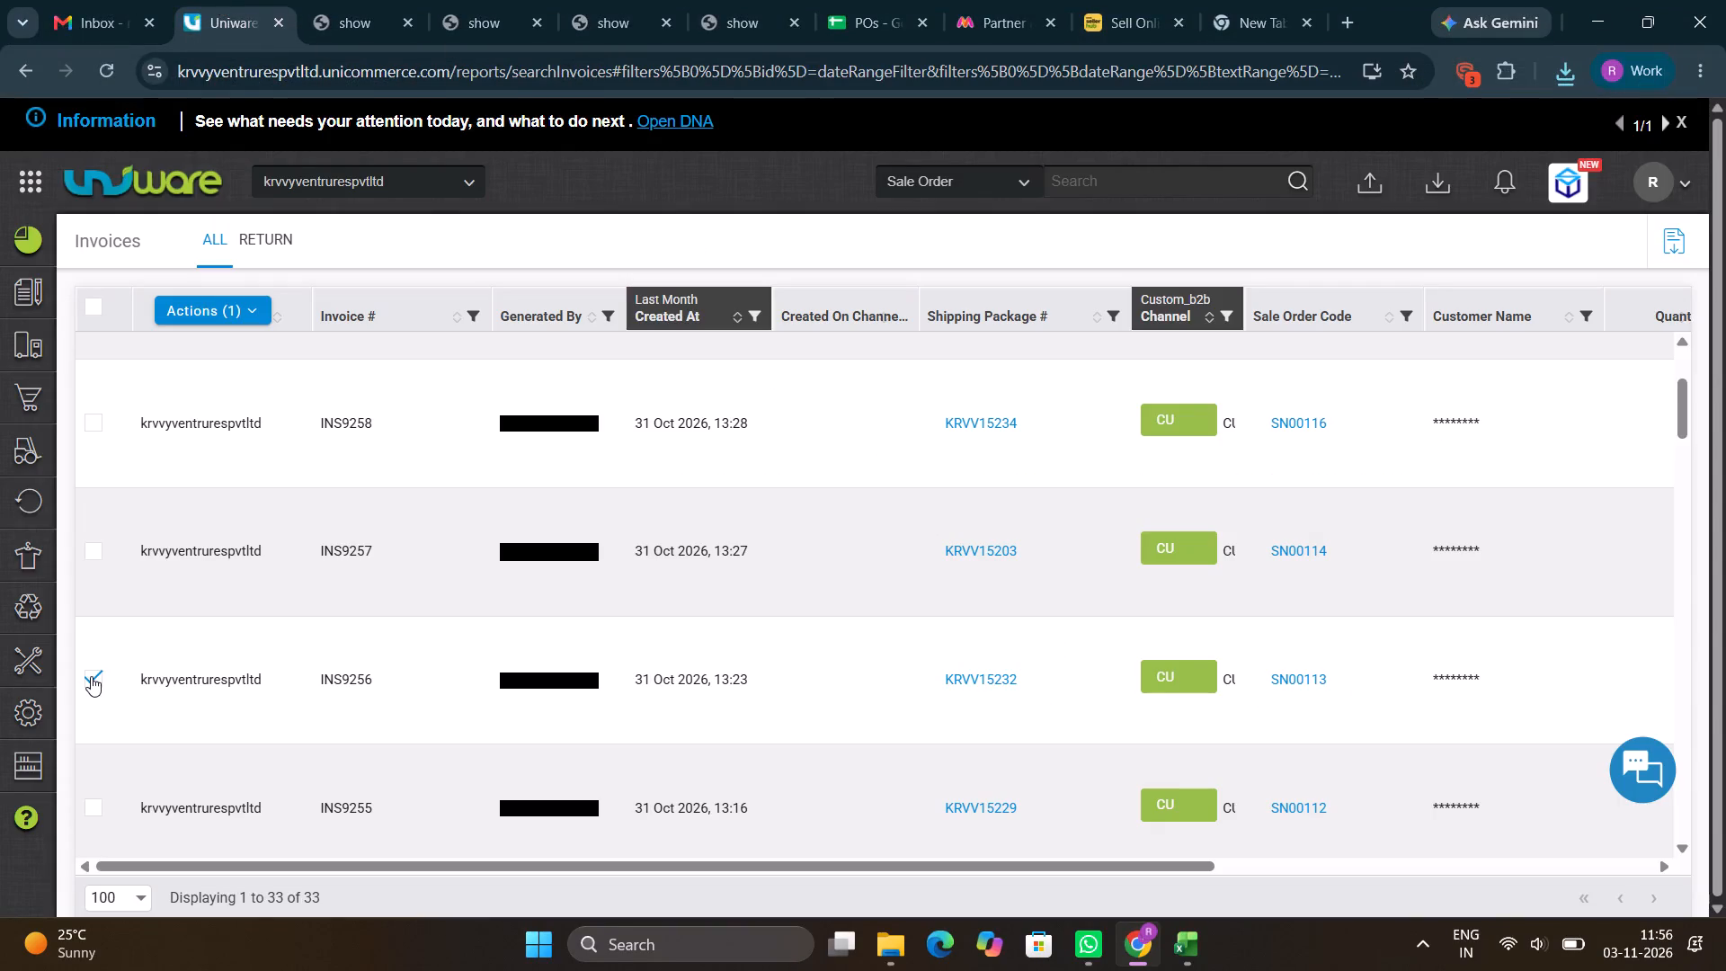
click(91, 676)
Save invoice INS9255's print PDF in the invoices b2b folder, return to the Uniware invoice list and deselect it.
click(93, 806)
click(223, 319)
click(227, 365)
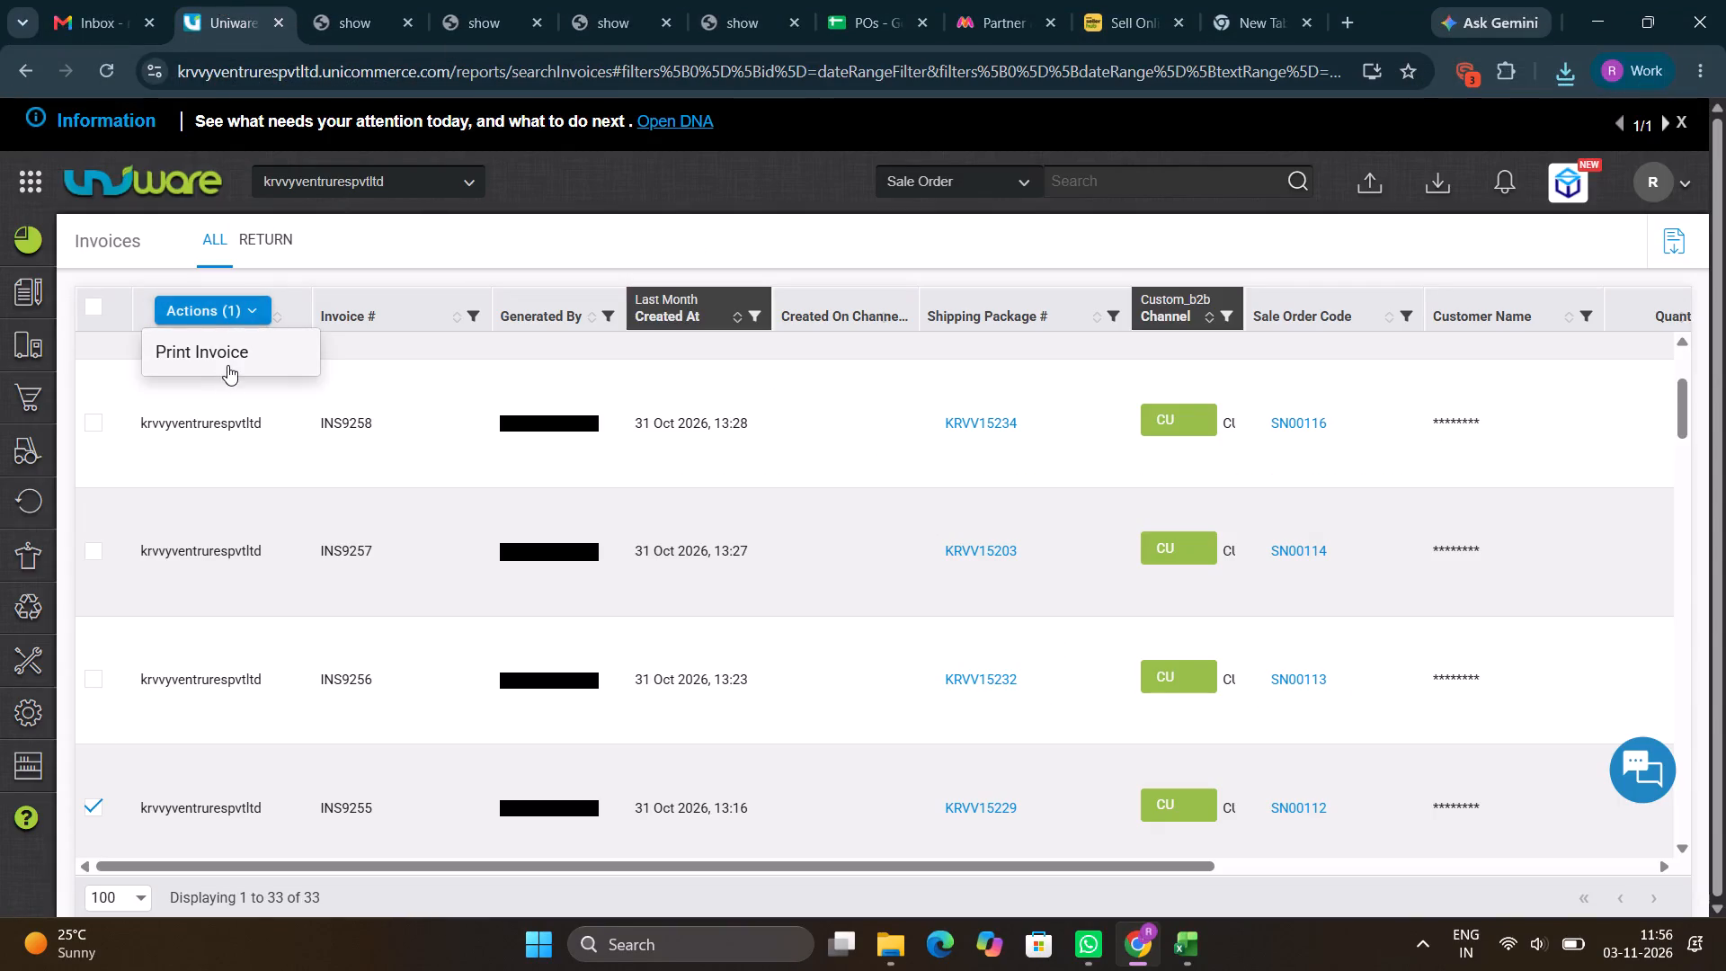
click(1615, 126)
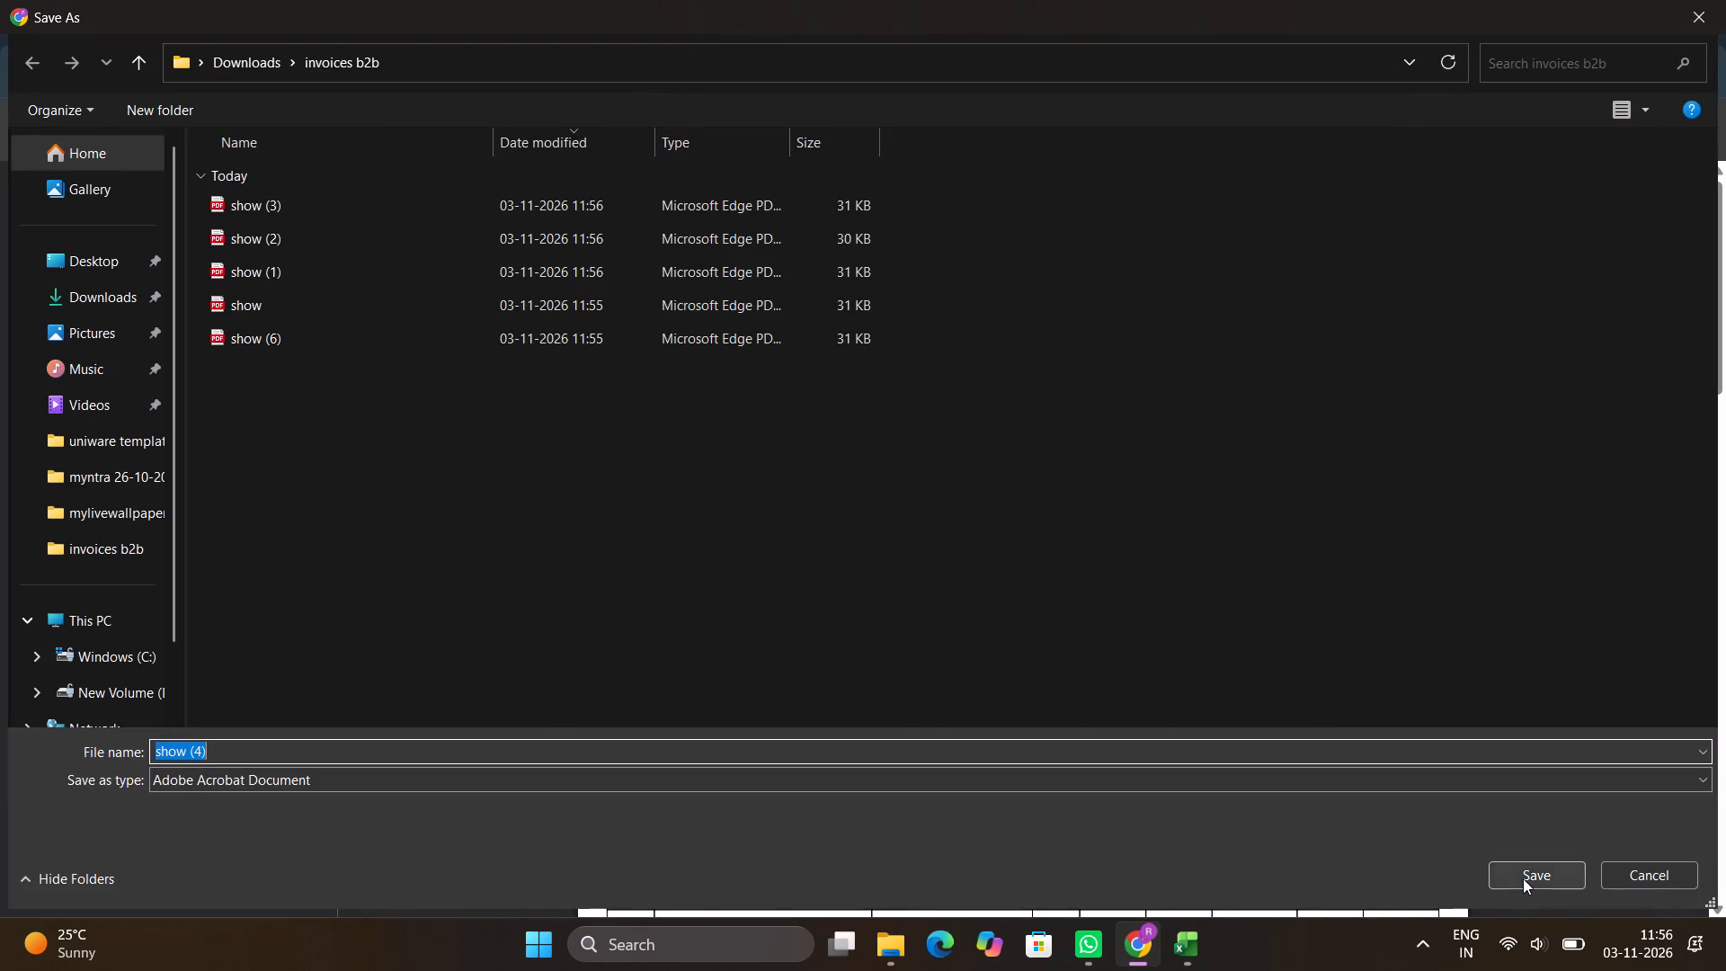
click(1523, 878)
click(209, 0)
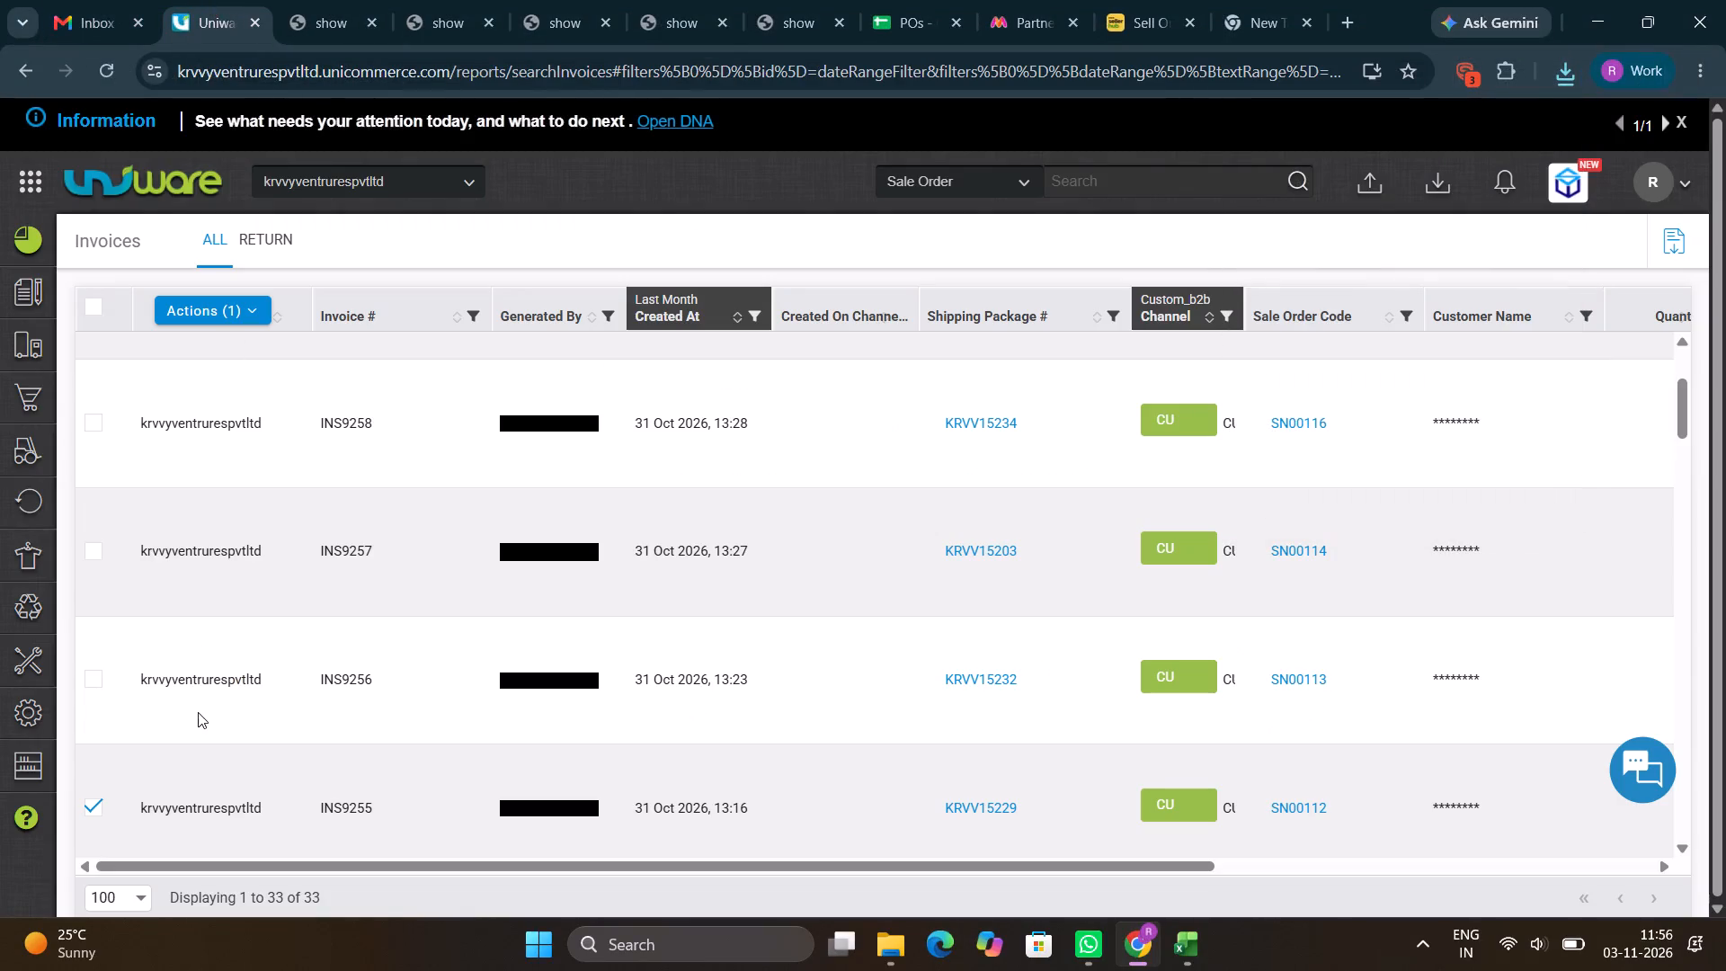
click(97, 807)
Save invoice INS9254's print PDF in the invoices b2b folder, return to the Uniware invoice list and deselect it.
scroll(174, 772, down, 2)
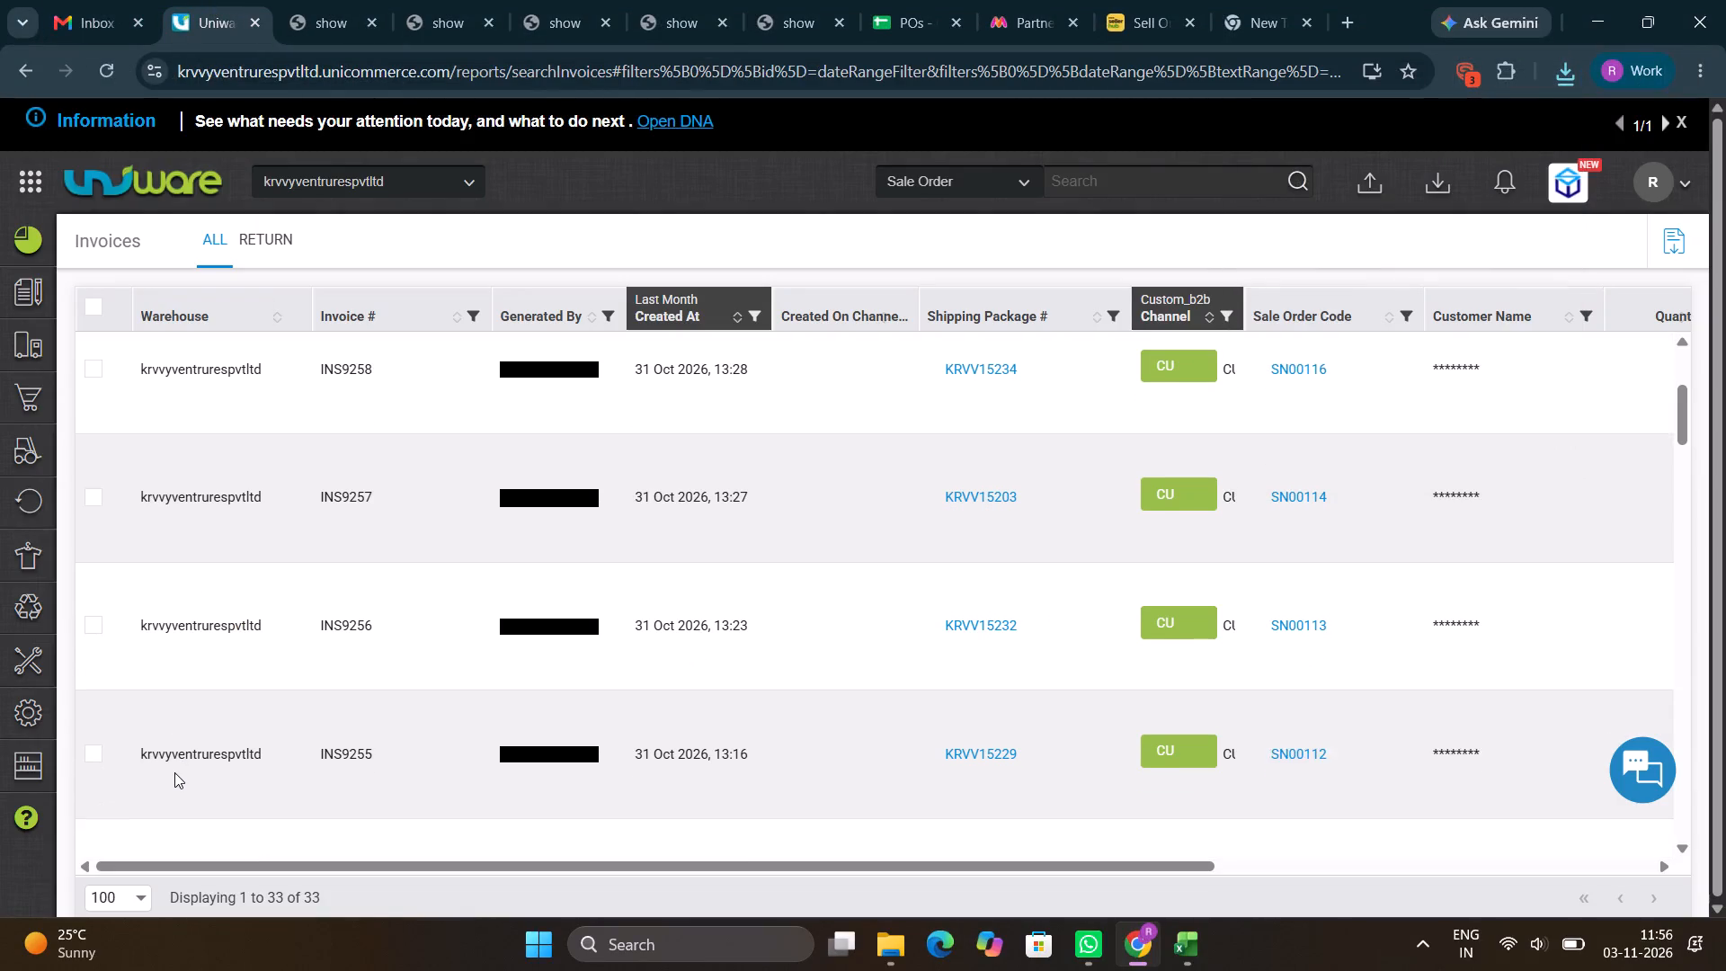
scroll(174, 772, down, 2)
click(98, 673)
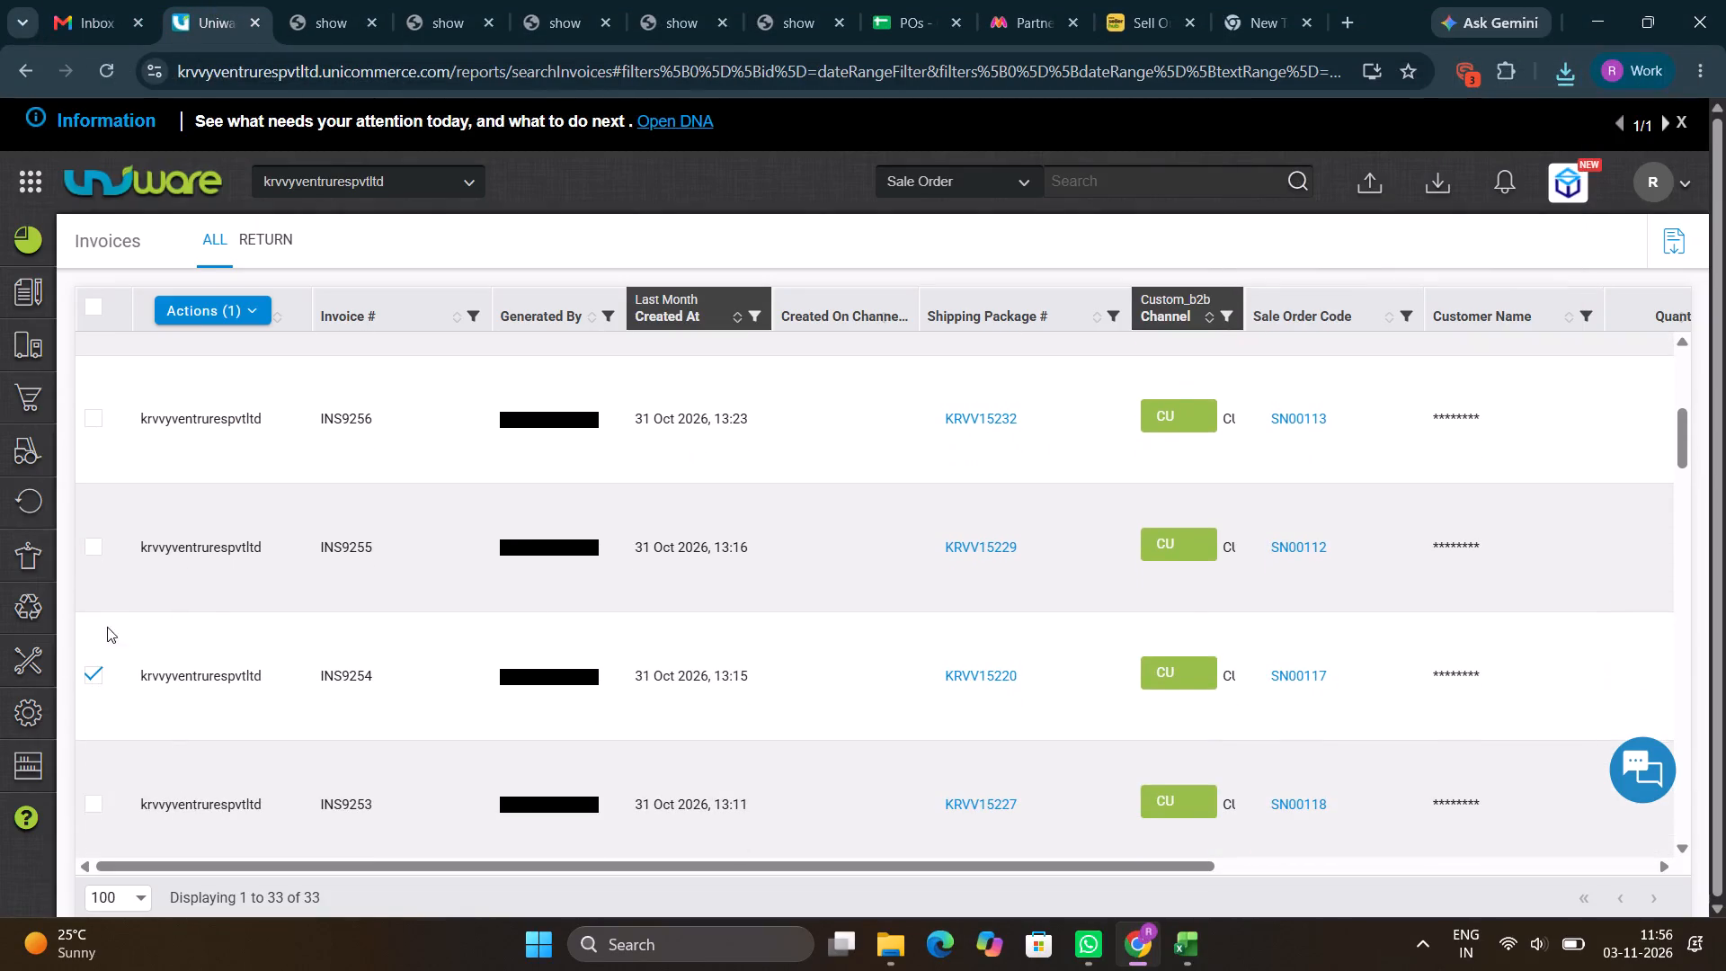
click(195, 303)
click(238, 342)
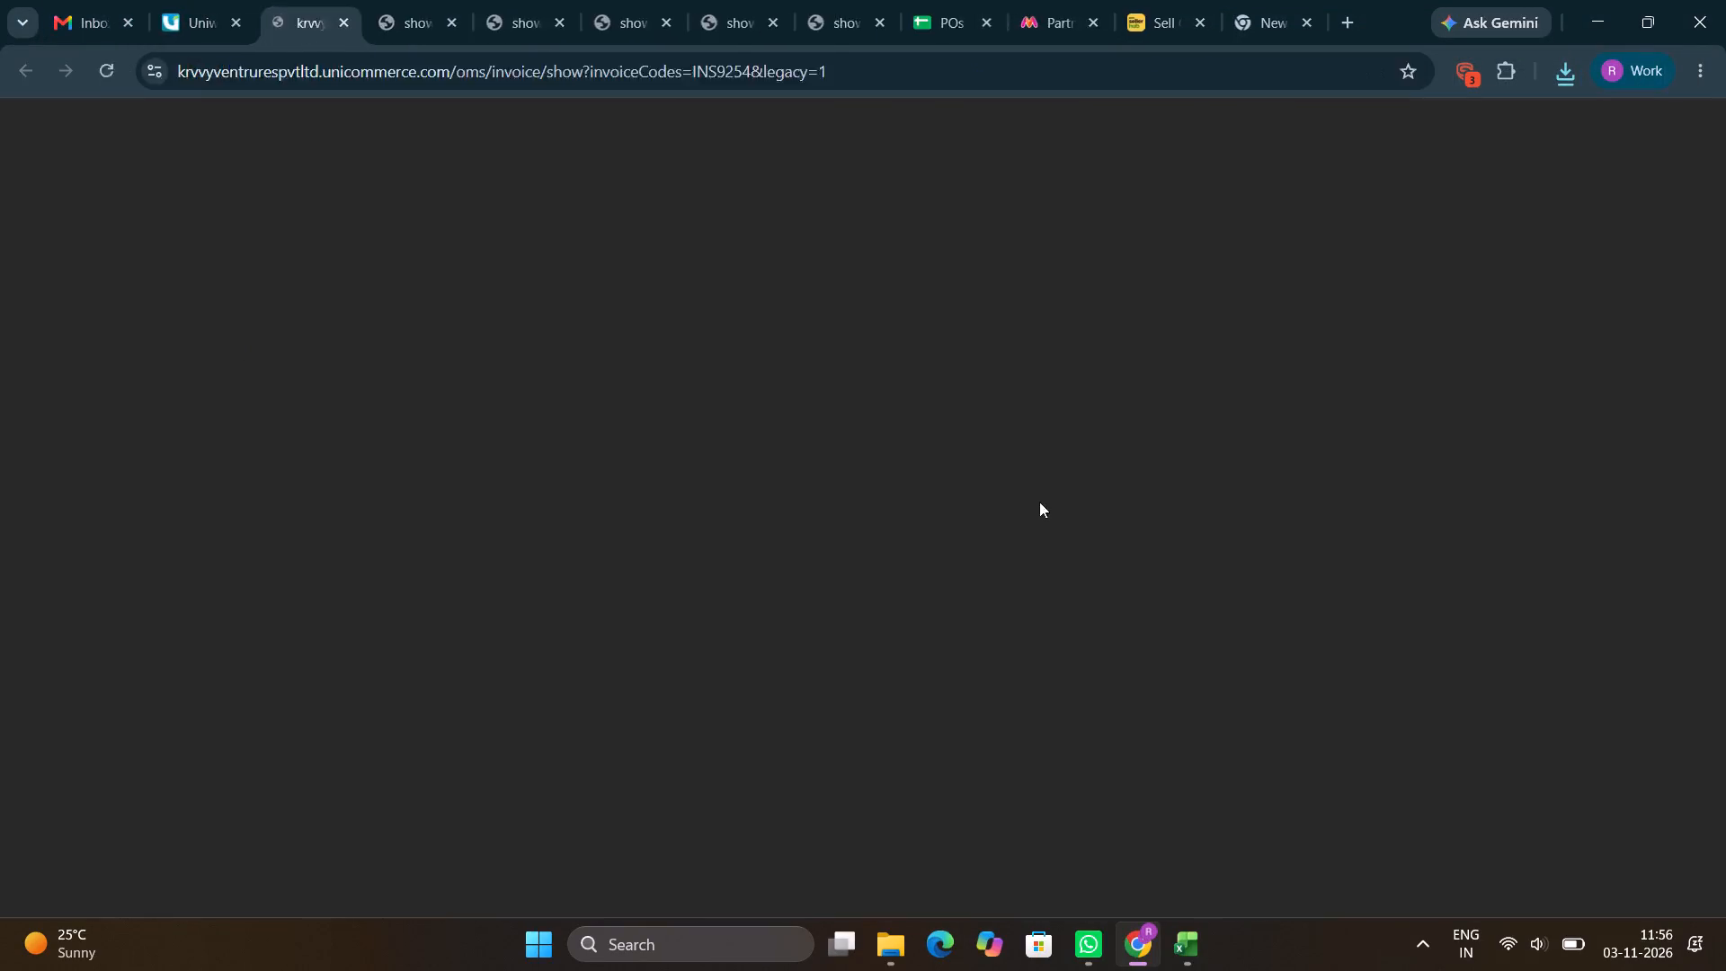
click(1610, 125)
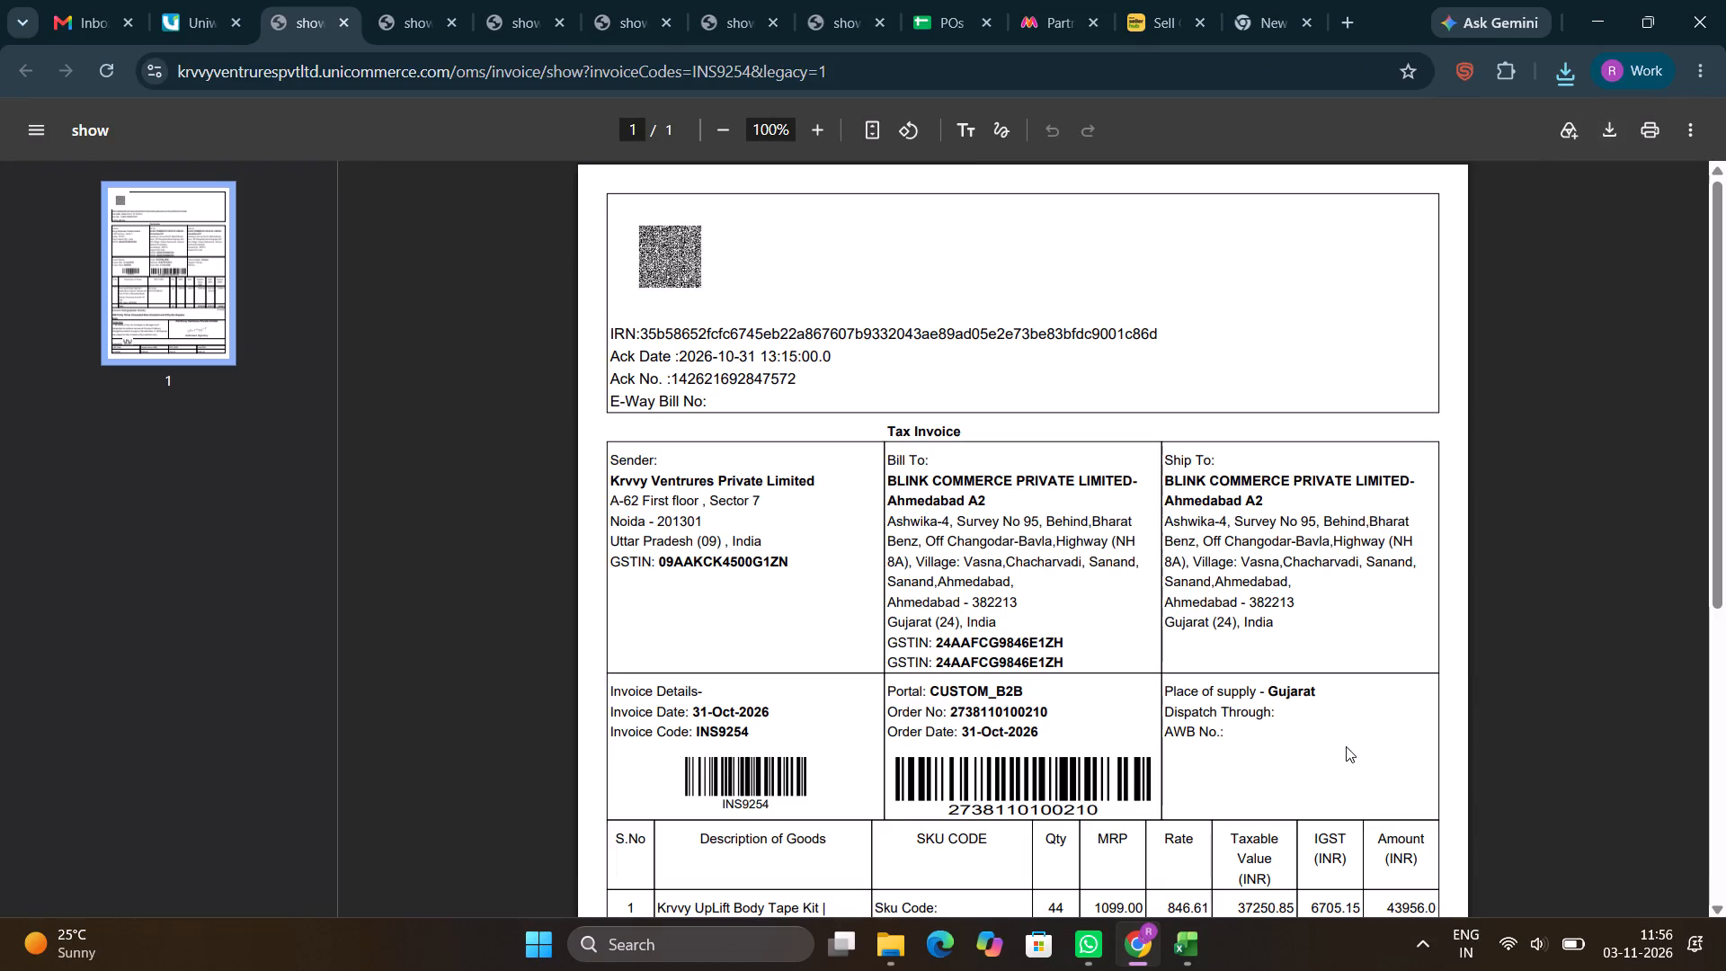
click(1525, 871)
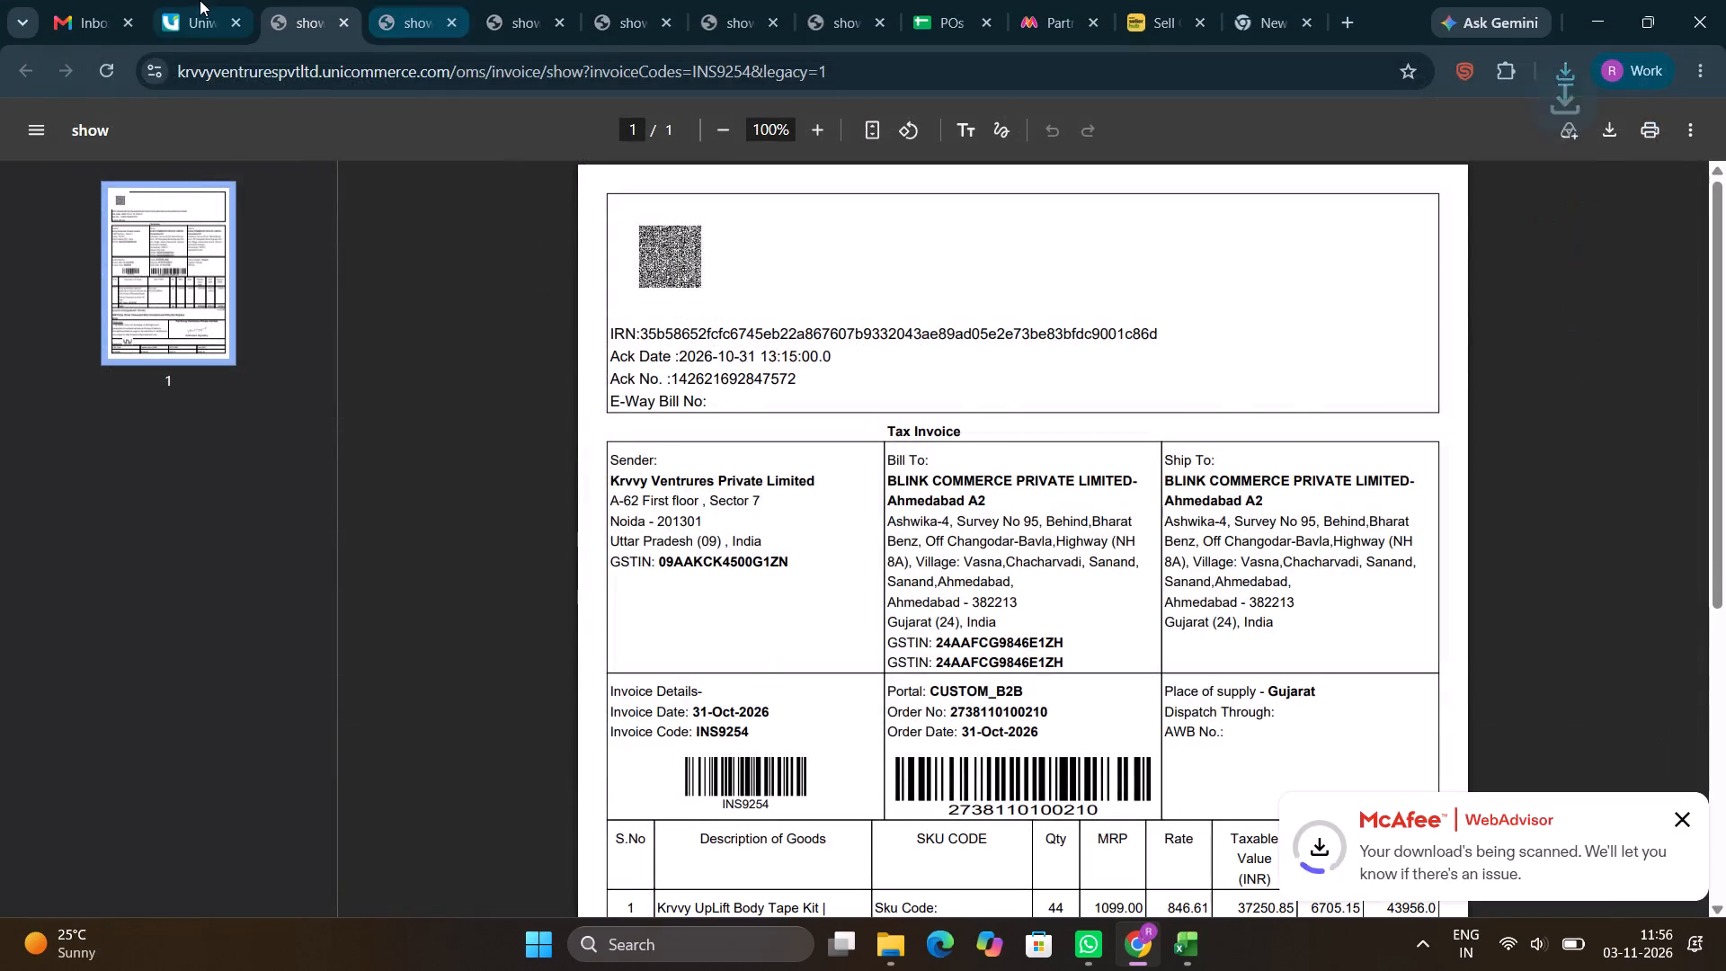
click(197, 0)
click(88, 673)
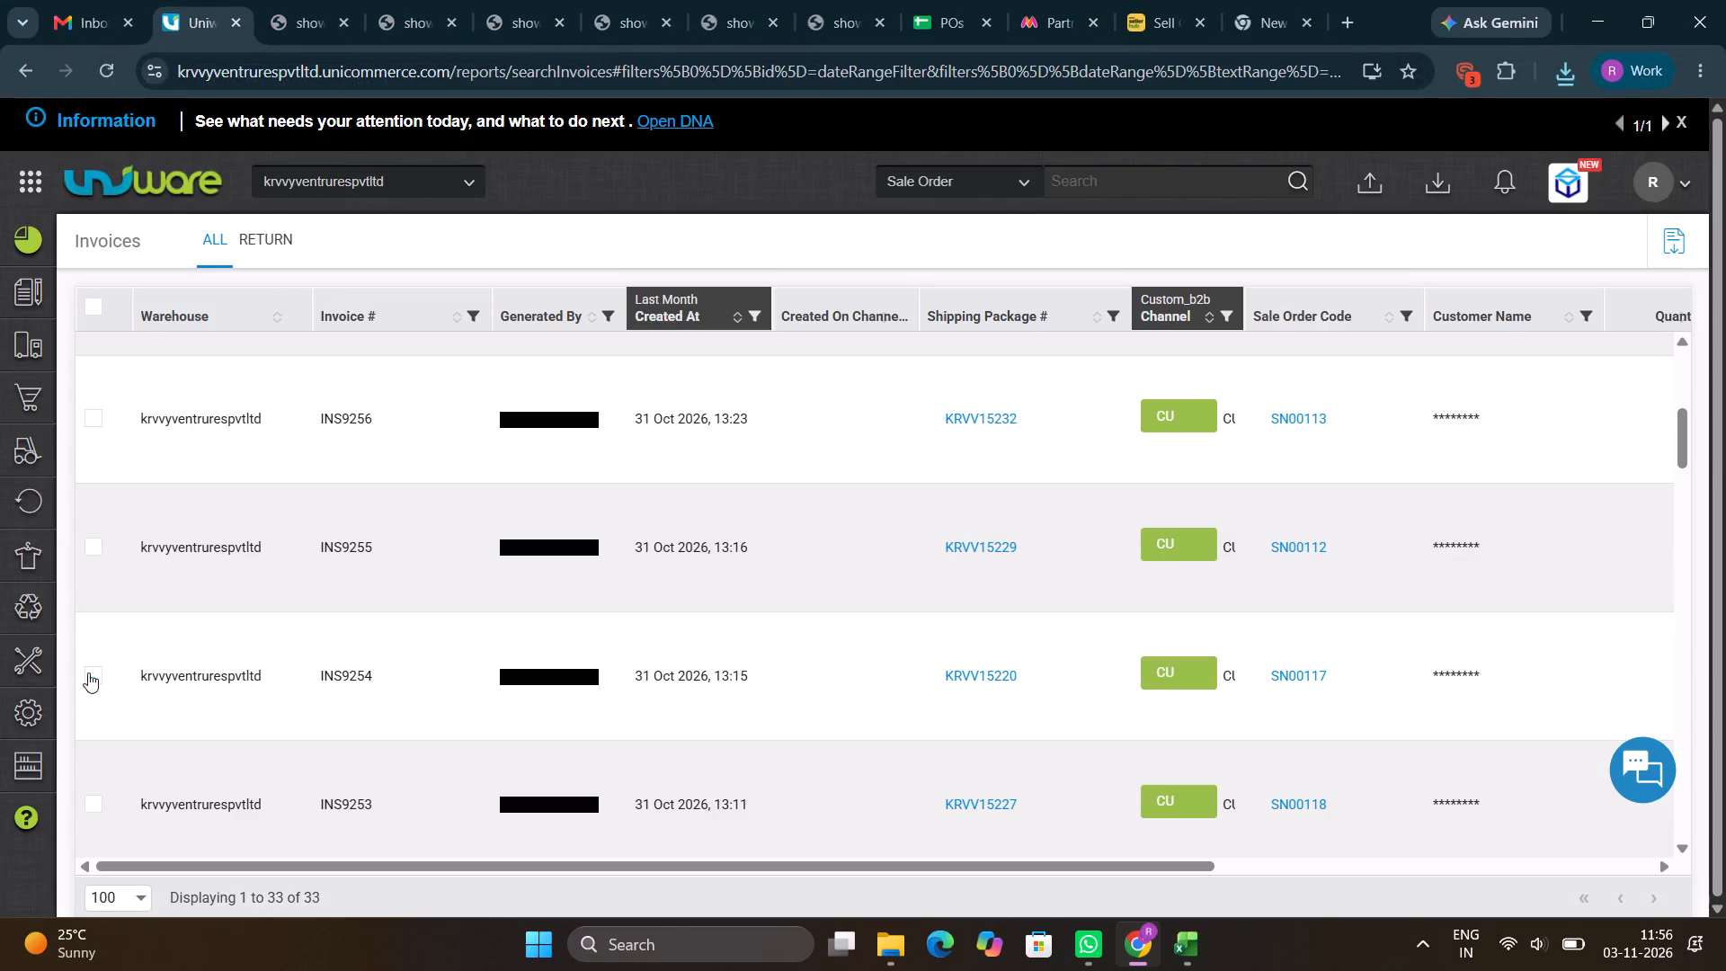
Print invoice INS9253 from the Uniware list and save its PDF in the invoices b2b folder.
click(93, 808)
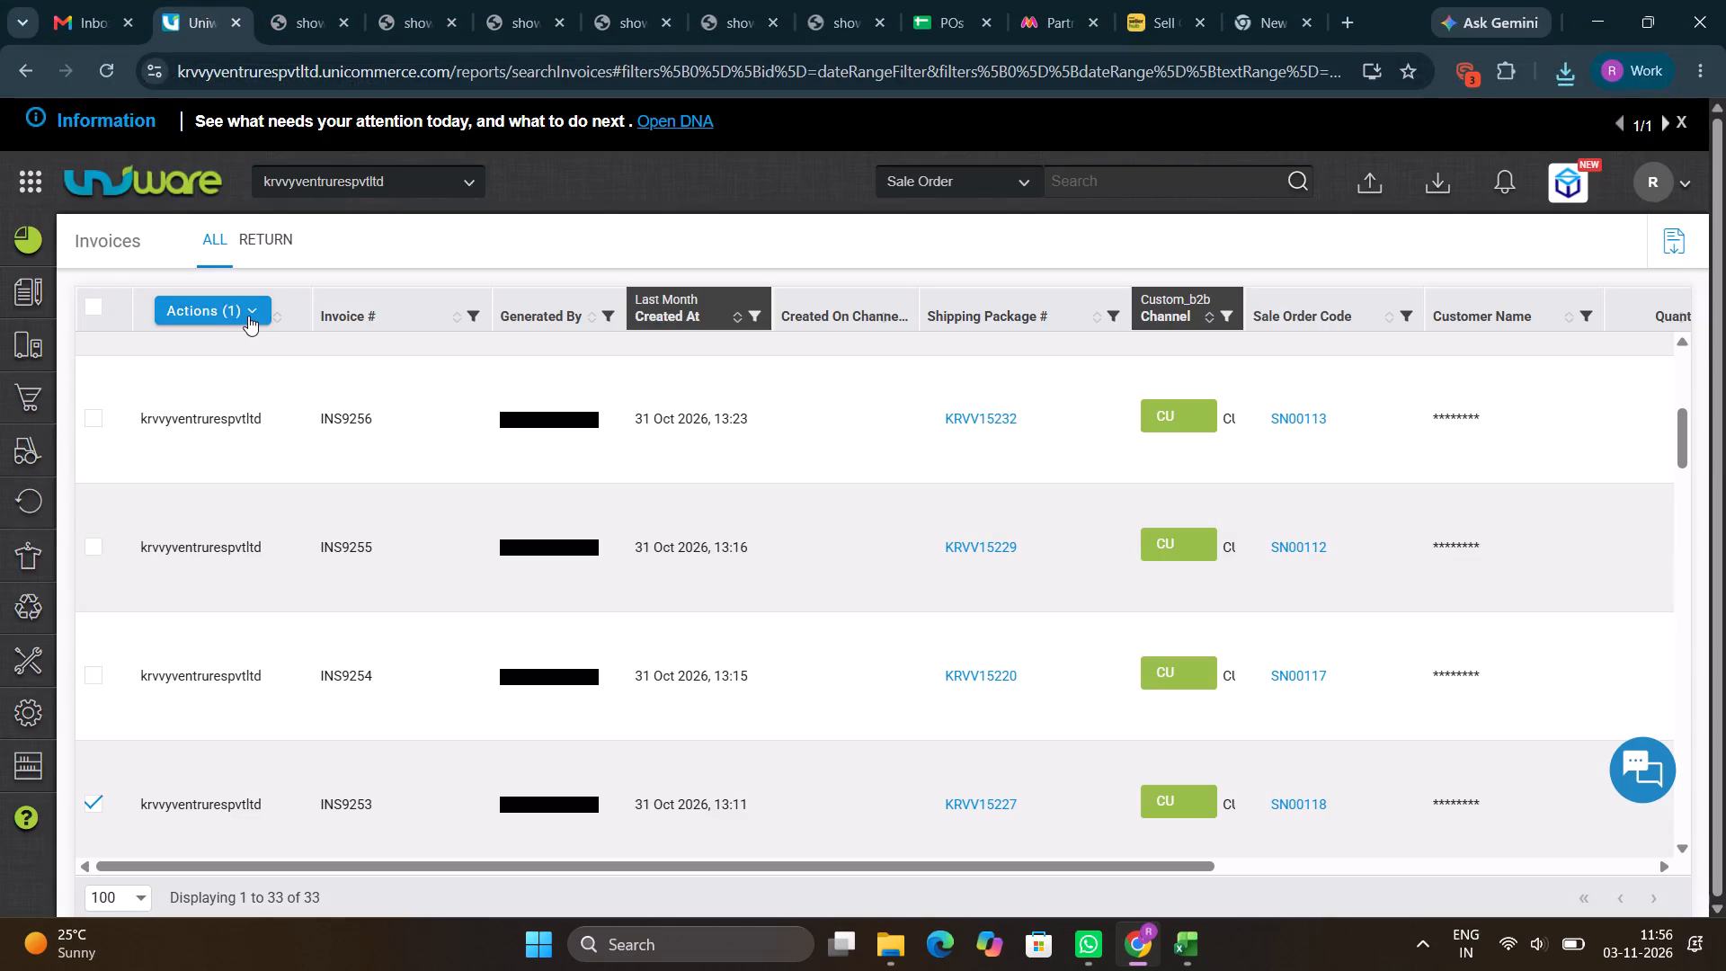
click(248, 316)
click(262, 348)
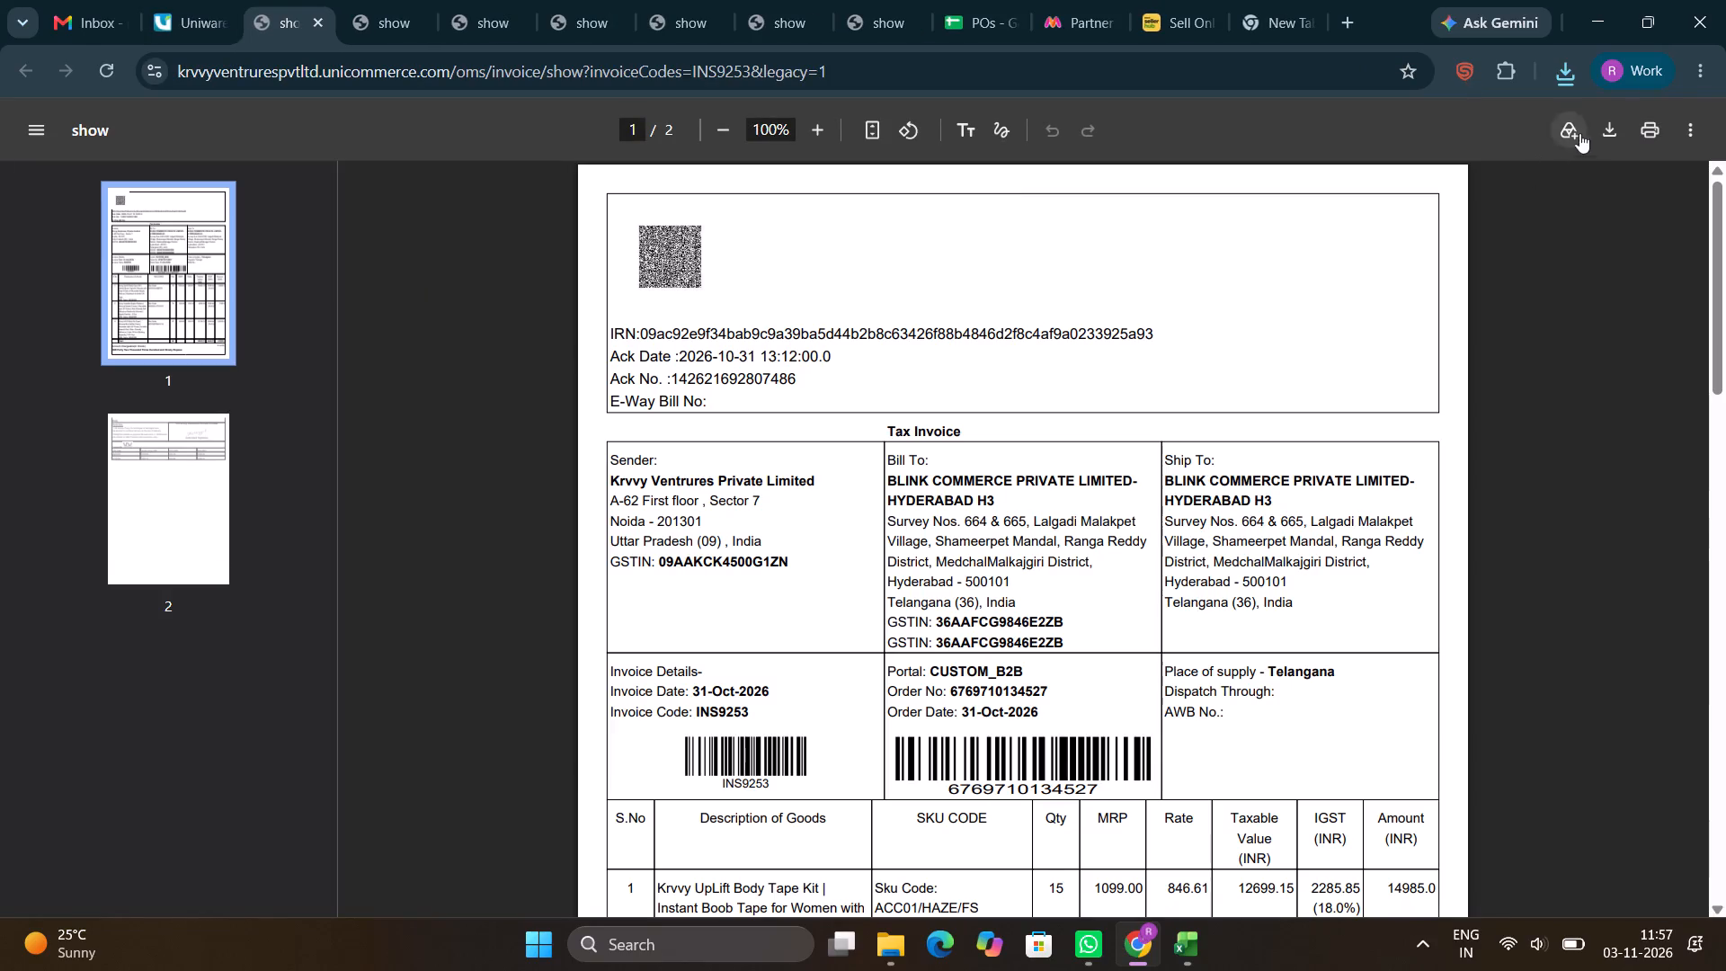
click(1617, 136)
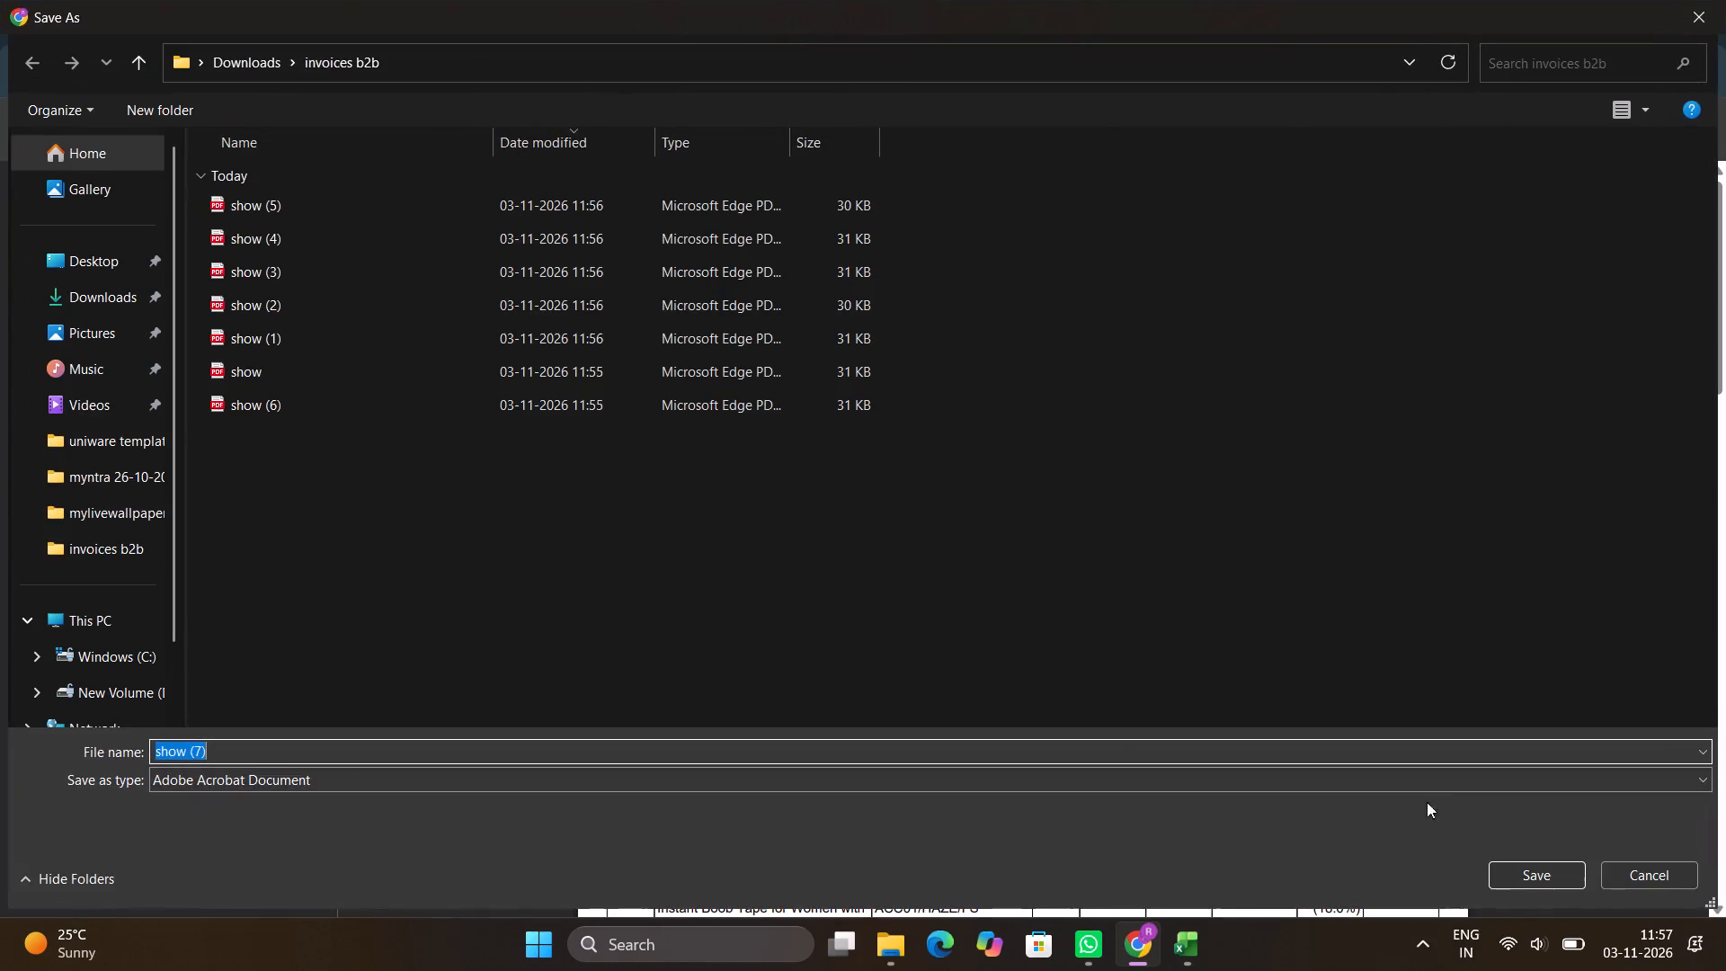
click(1515, 877)
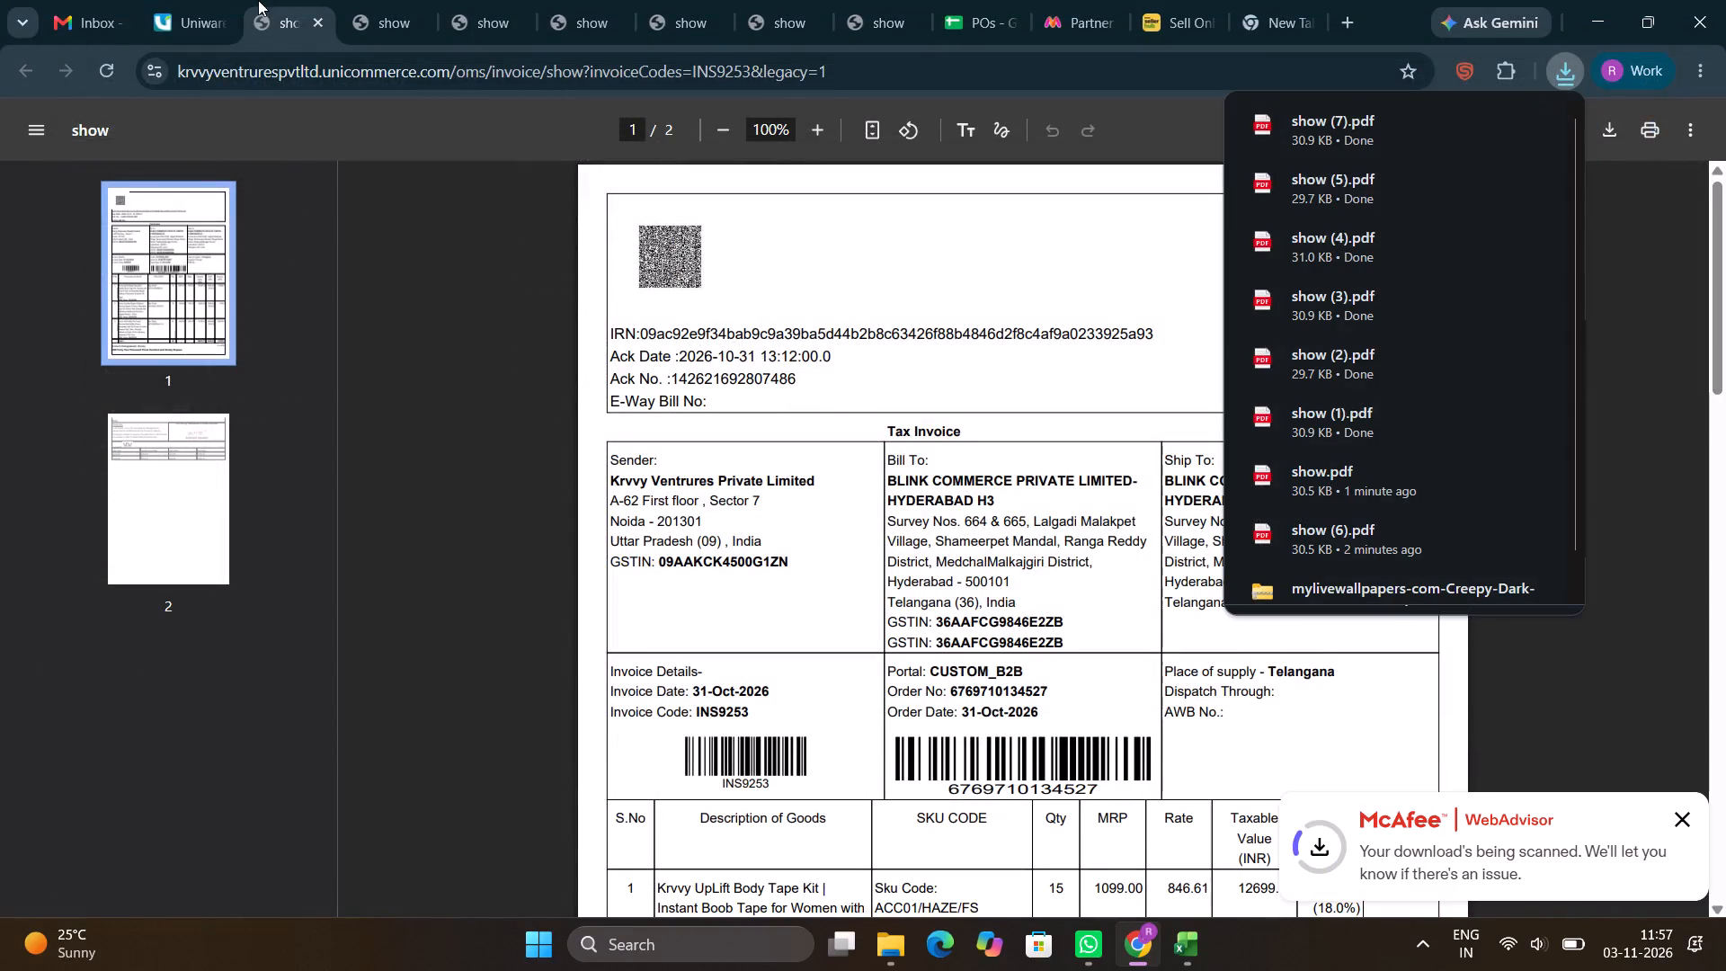
click(218, 0)
click(312, 16)
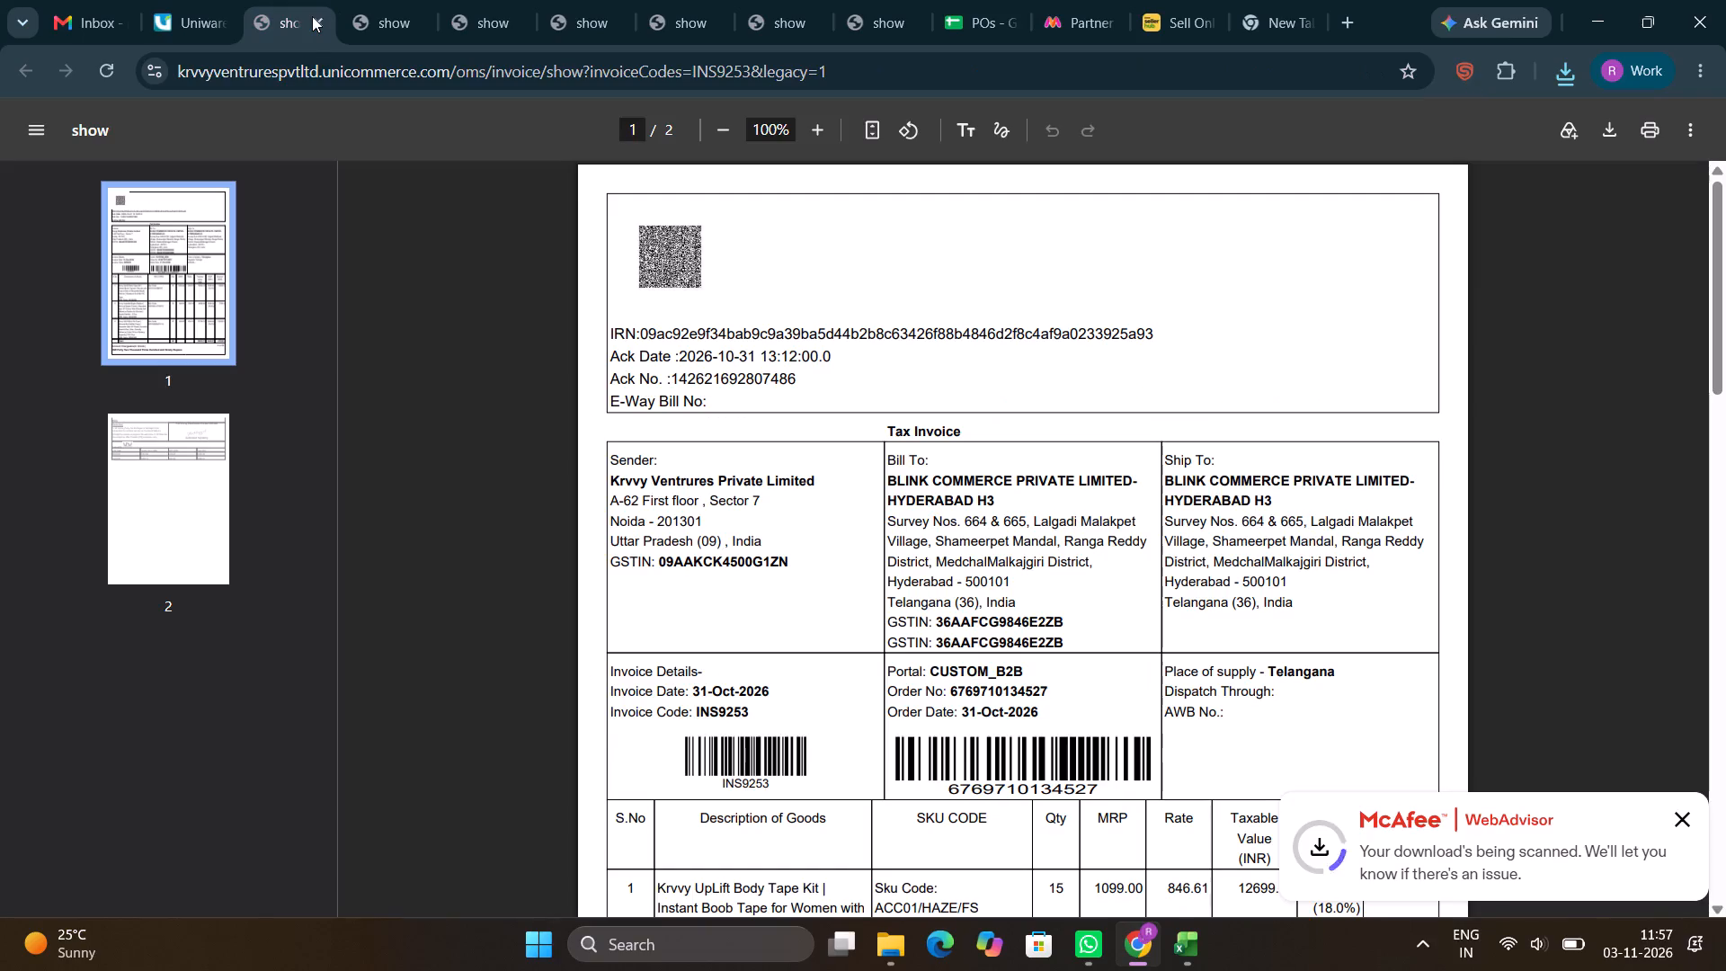
triple_click(315, 22)
triple_click(315, 22)
triple_click(315, 22)
double_click(315, 22)
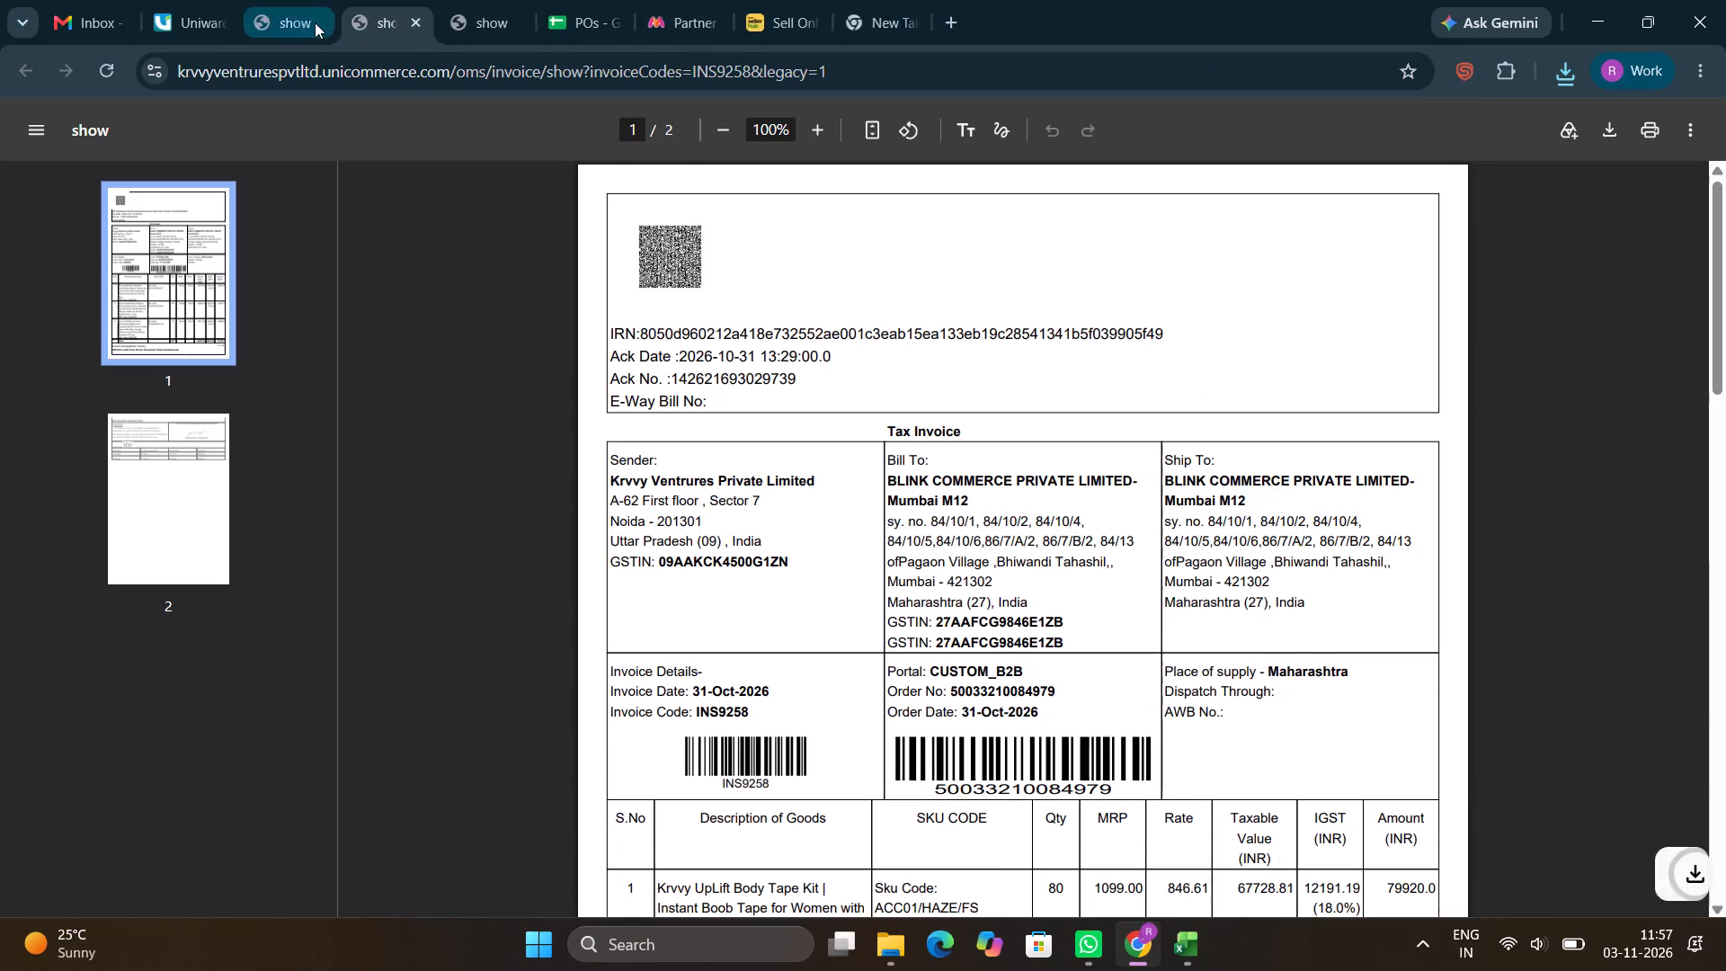
click(315, 22)
click(171, 0)
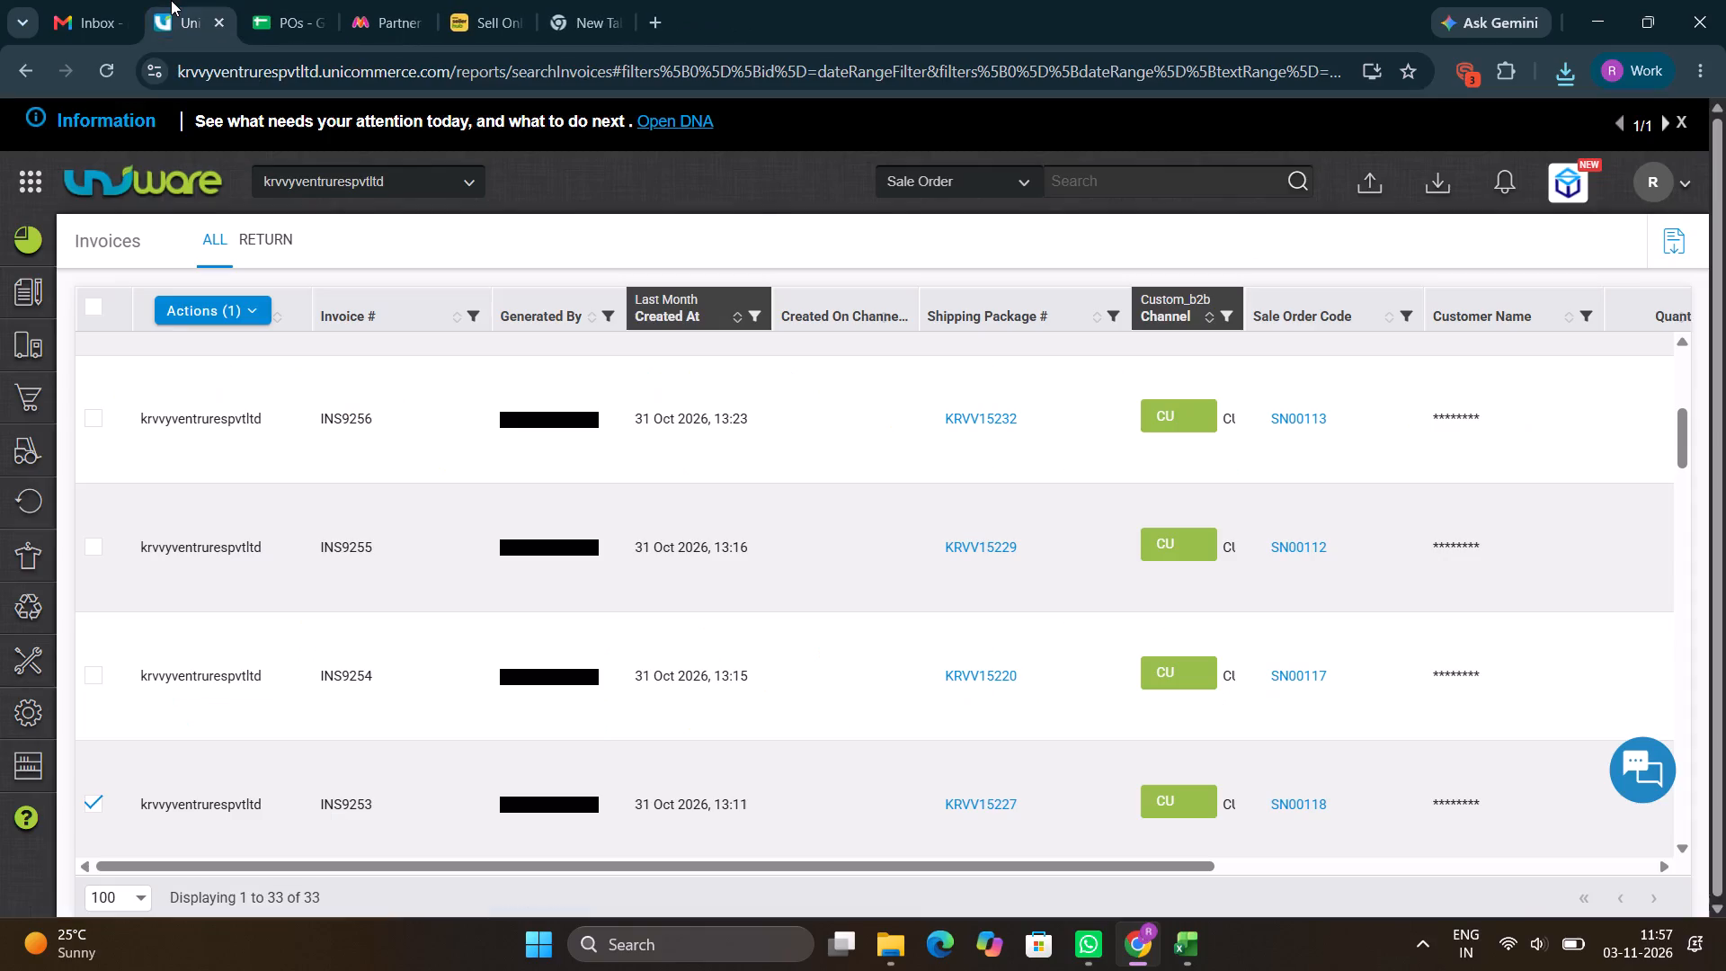
click(87, 803)
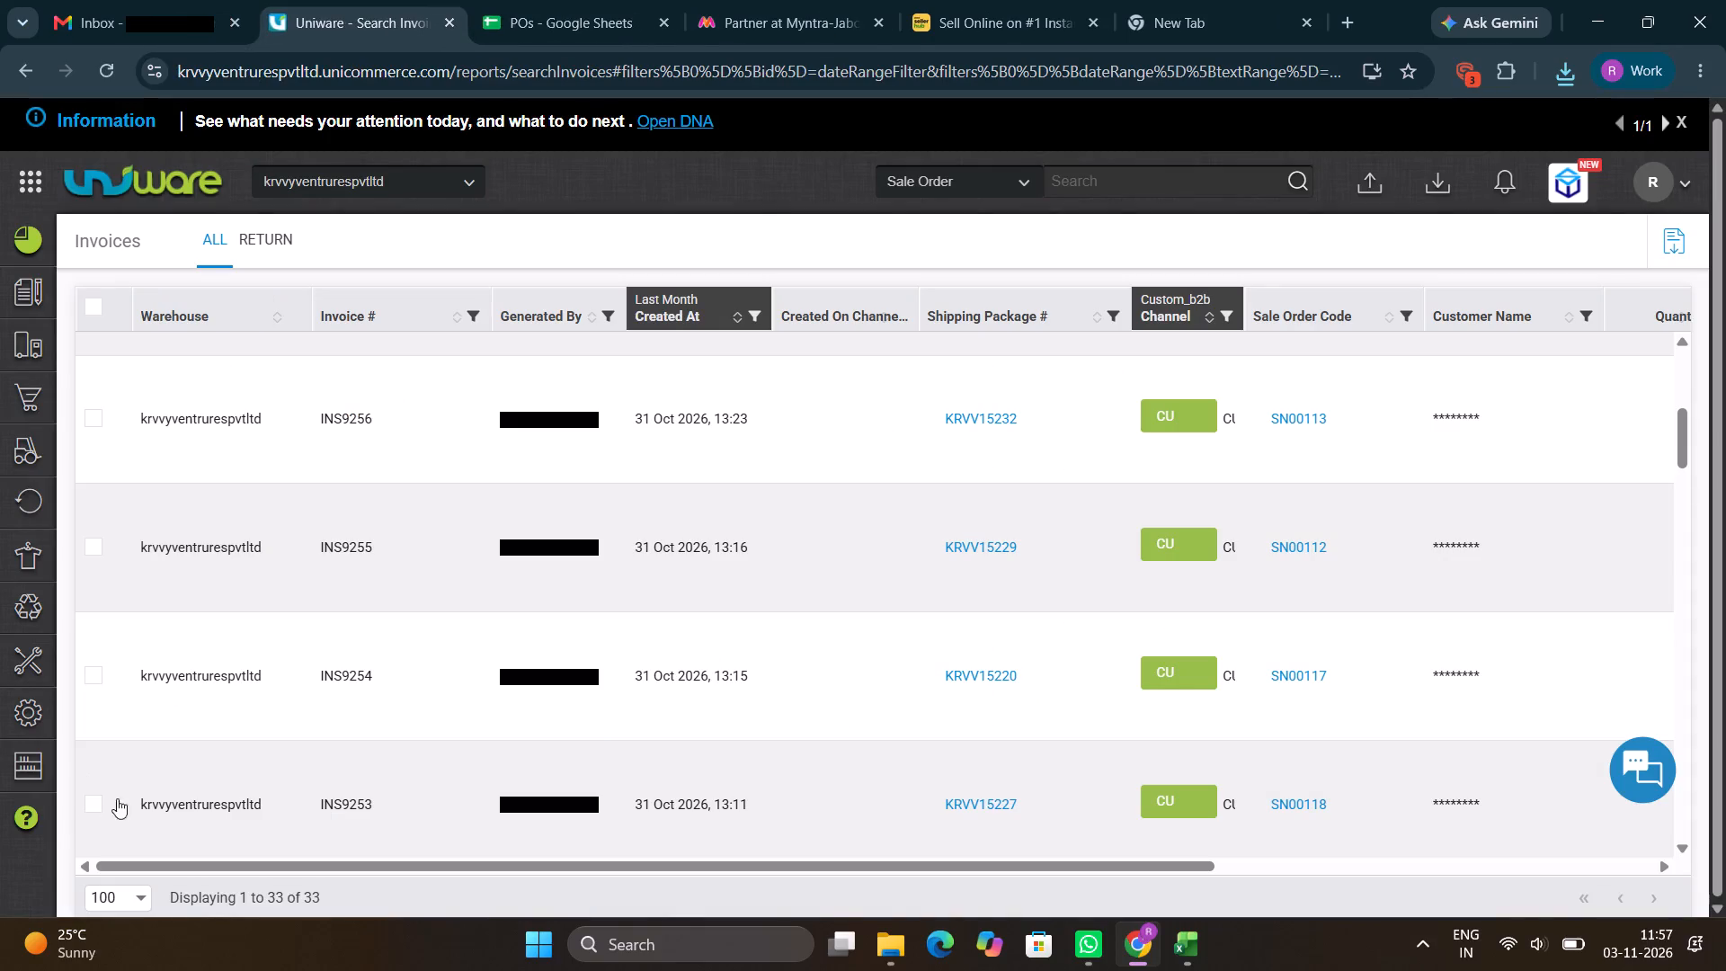
scroll(265, 783, down, 7)
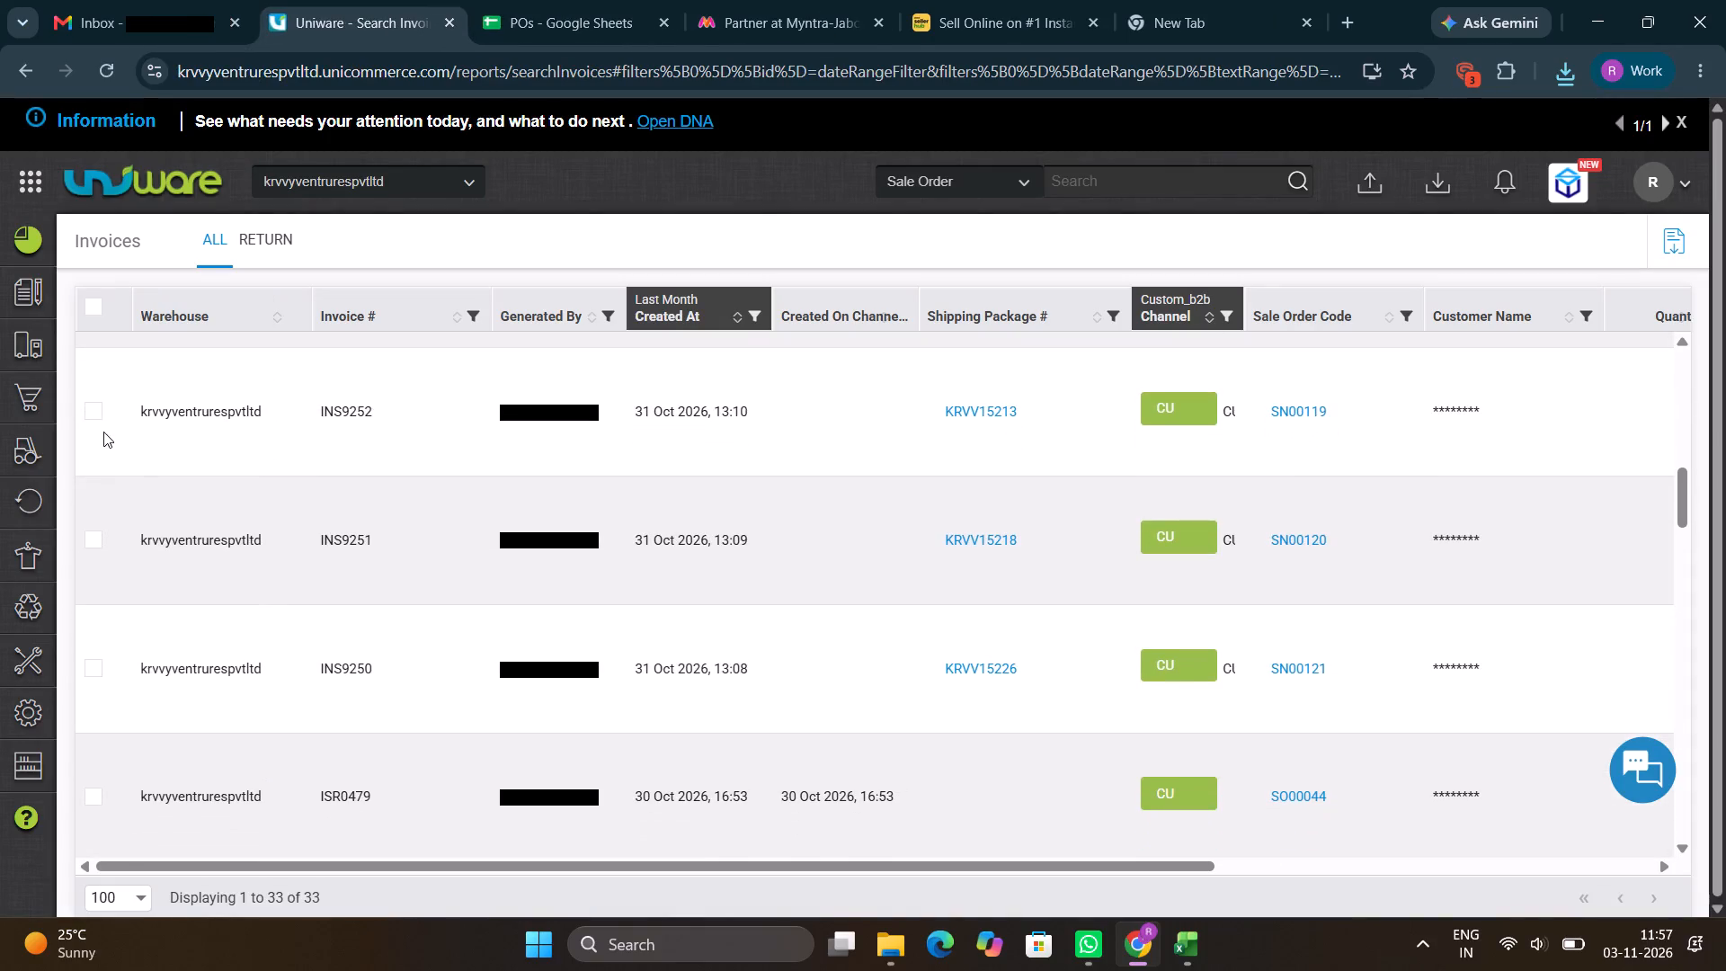
Print invoice INS9252, save its PDF in the invoices b2b folder, and deselect it in the Uniware invoice list.
click(97, 414)
click(170, 299)
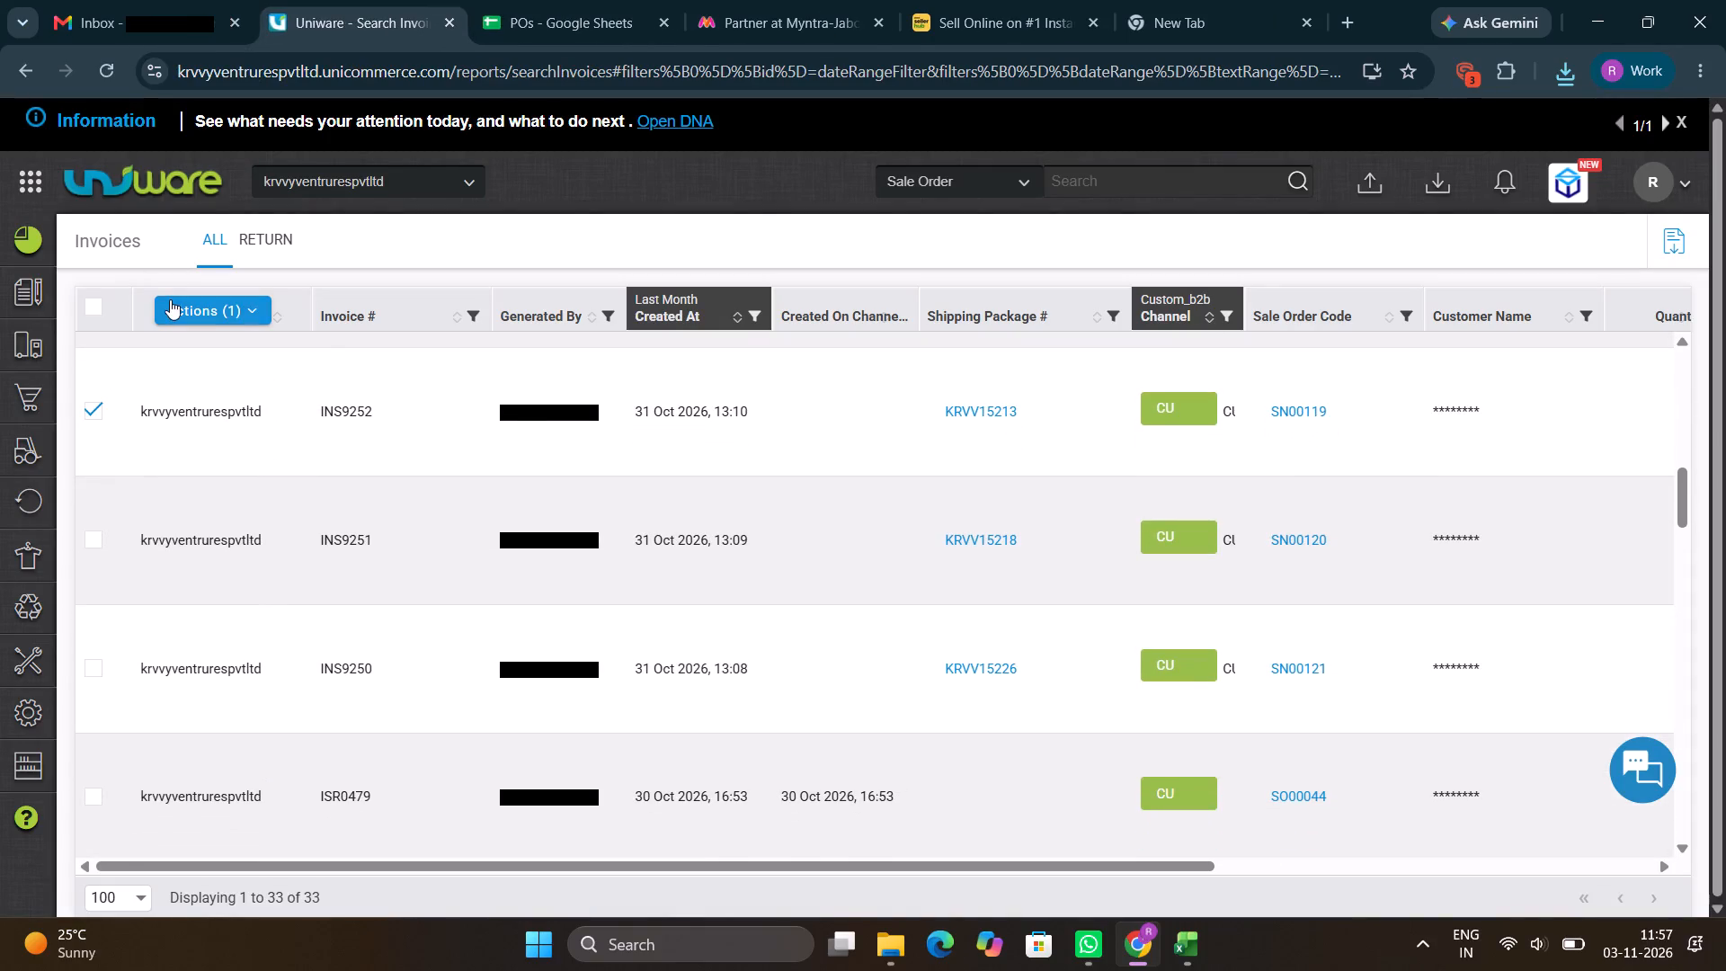
click(211, 355)
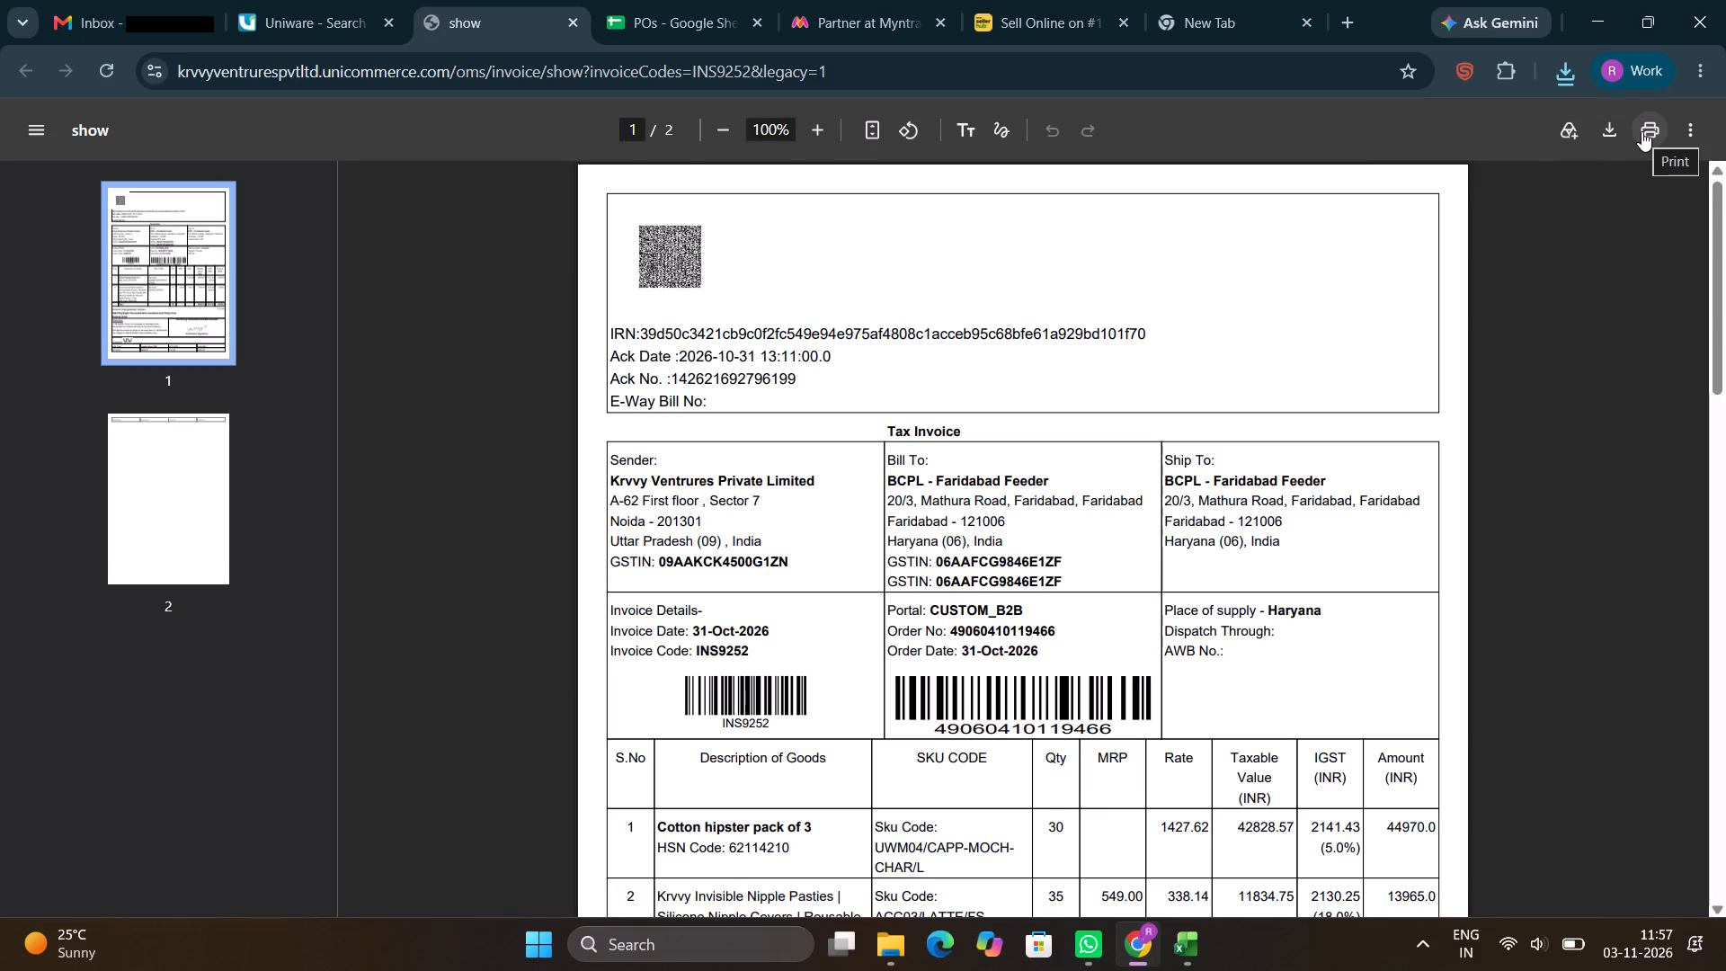
click(1610, 131)
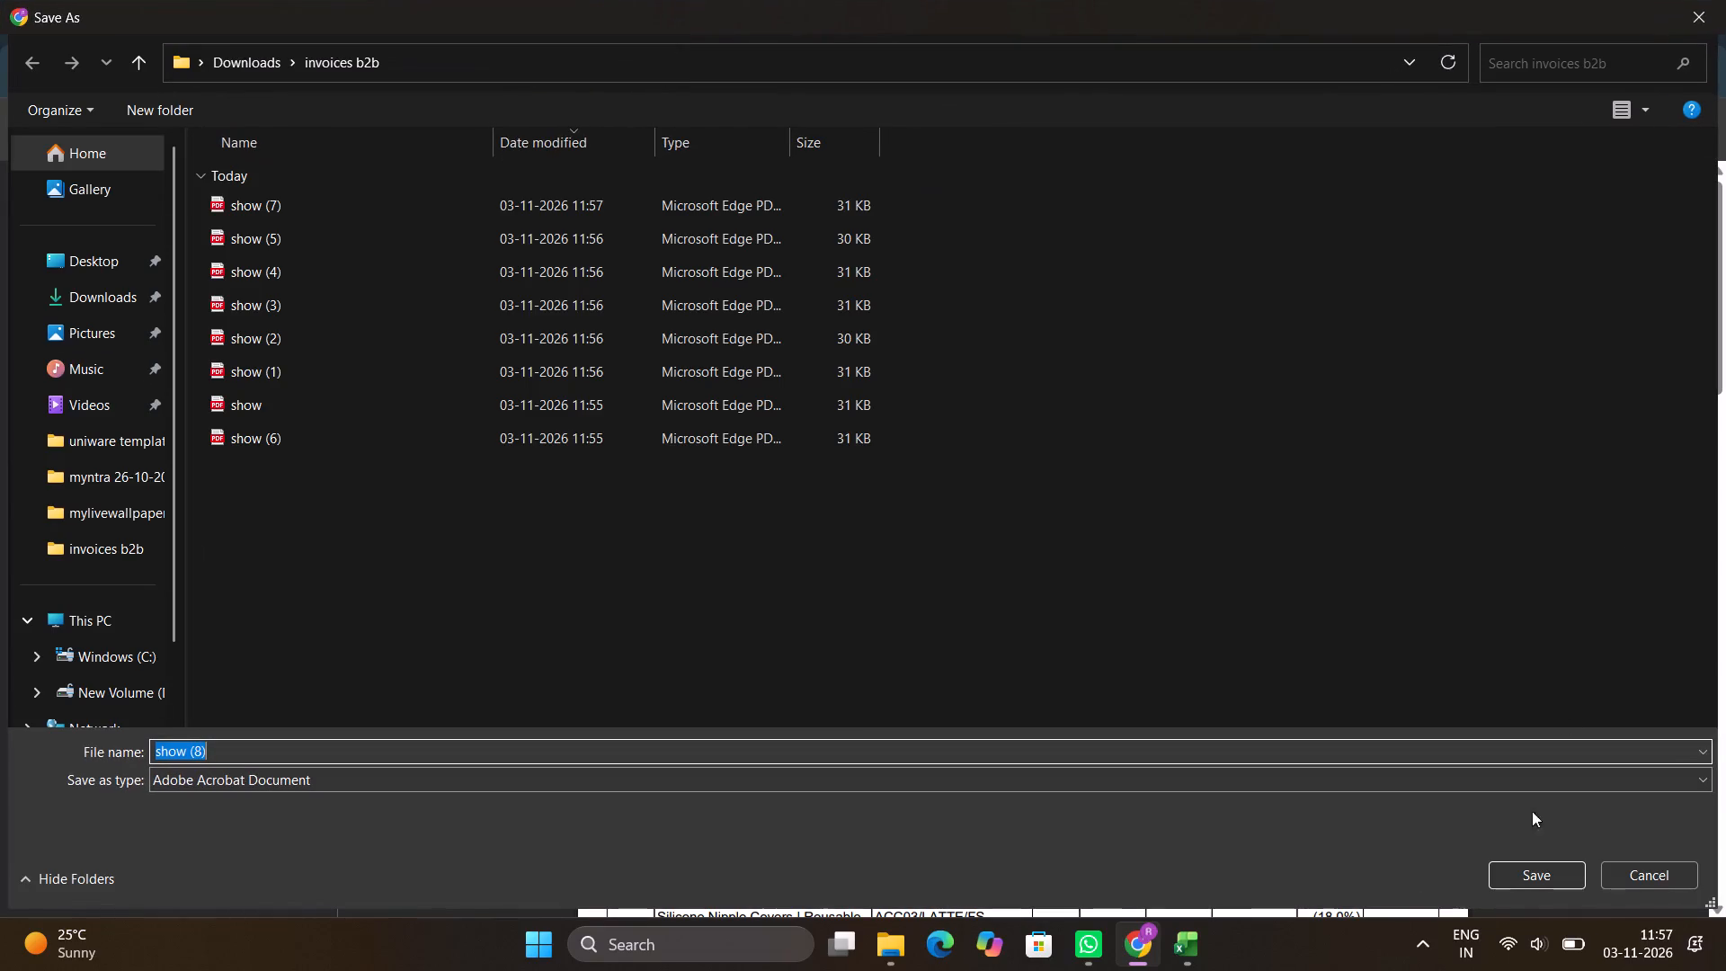
click(1546, 871)
click(307, 0)
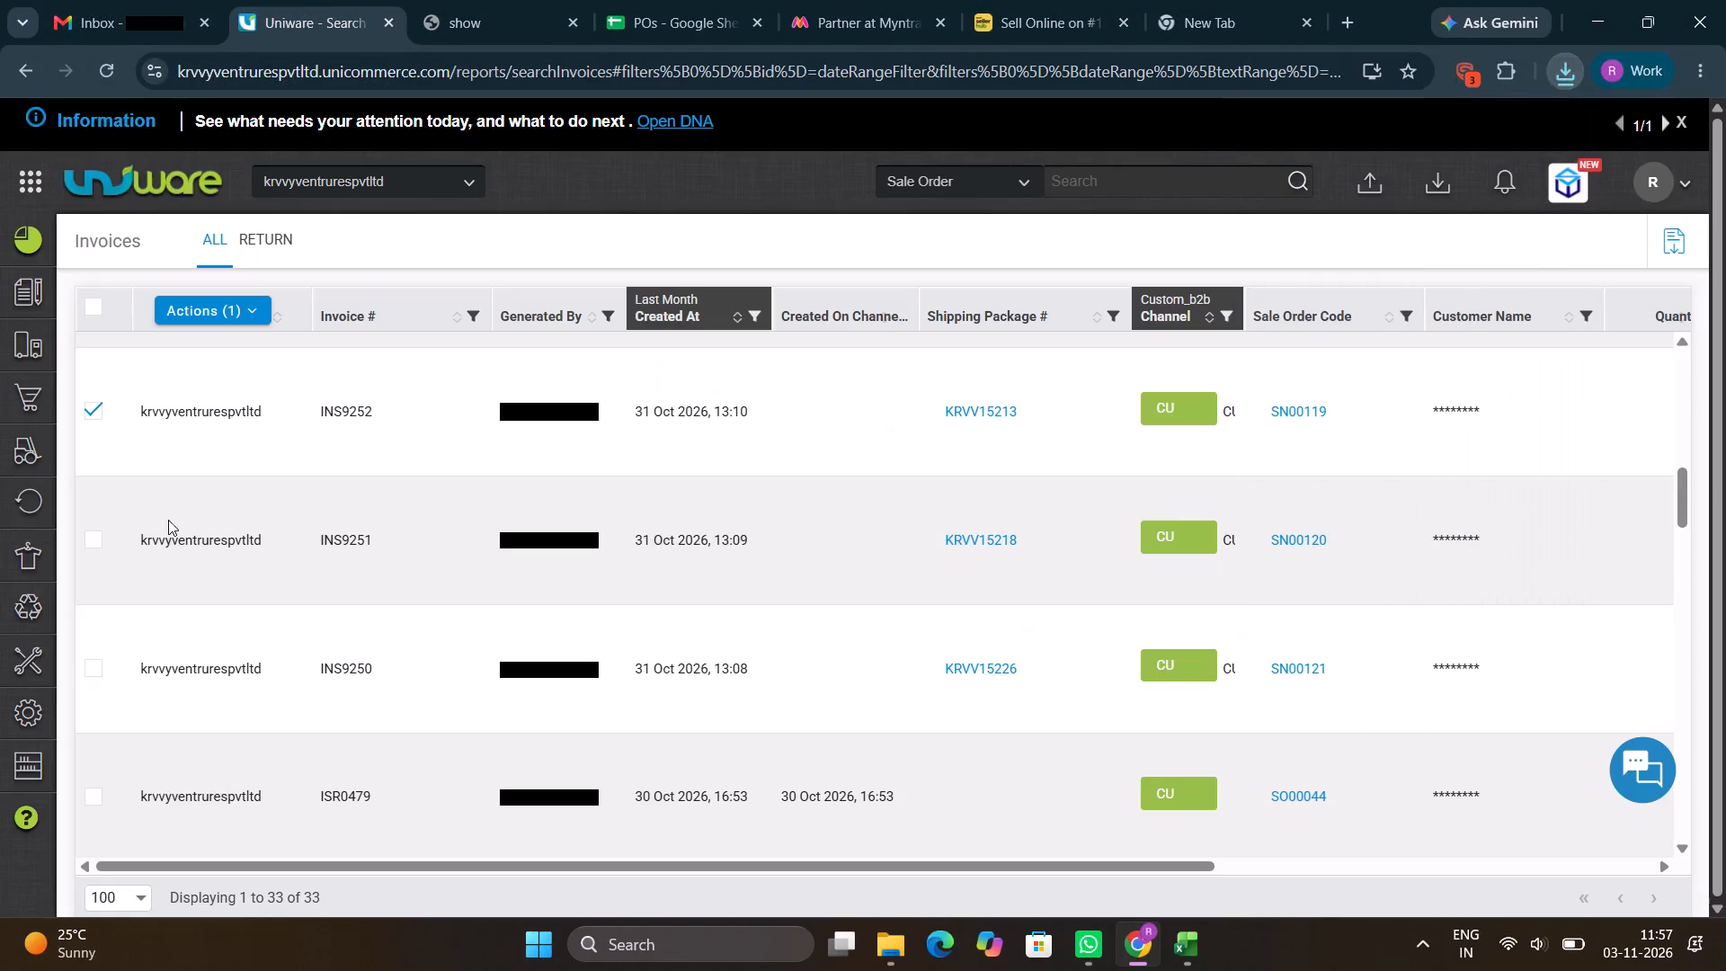
click(99, 407)
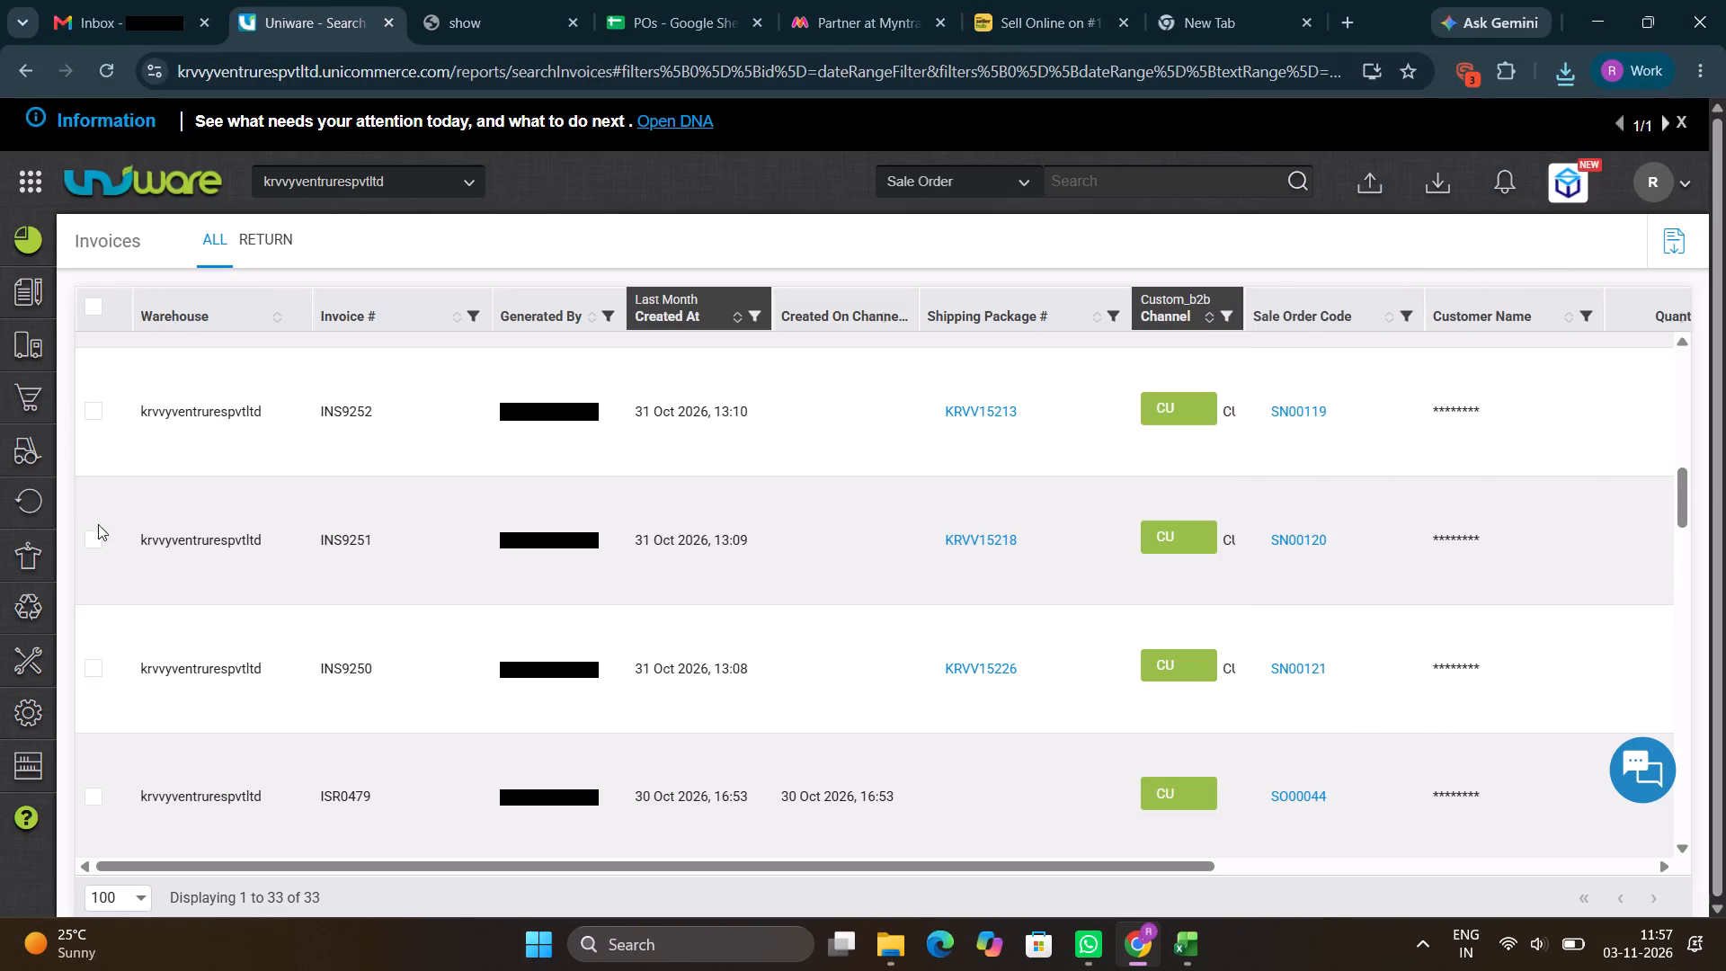
Print invoice INS9251, save its PDF in the invoices b2b folder, and deselect it in the Uniware invoice list.
click(93, 549)
click(225, 321)
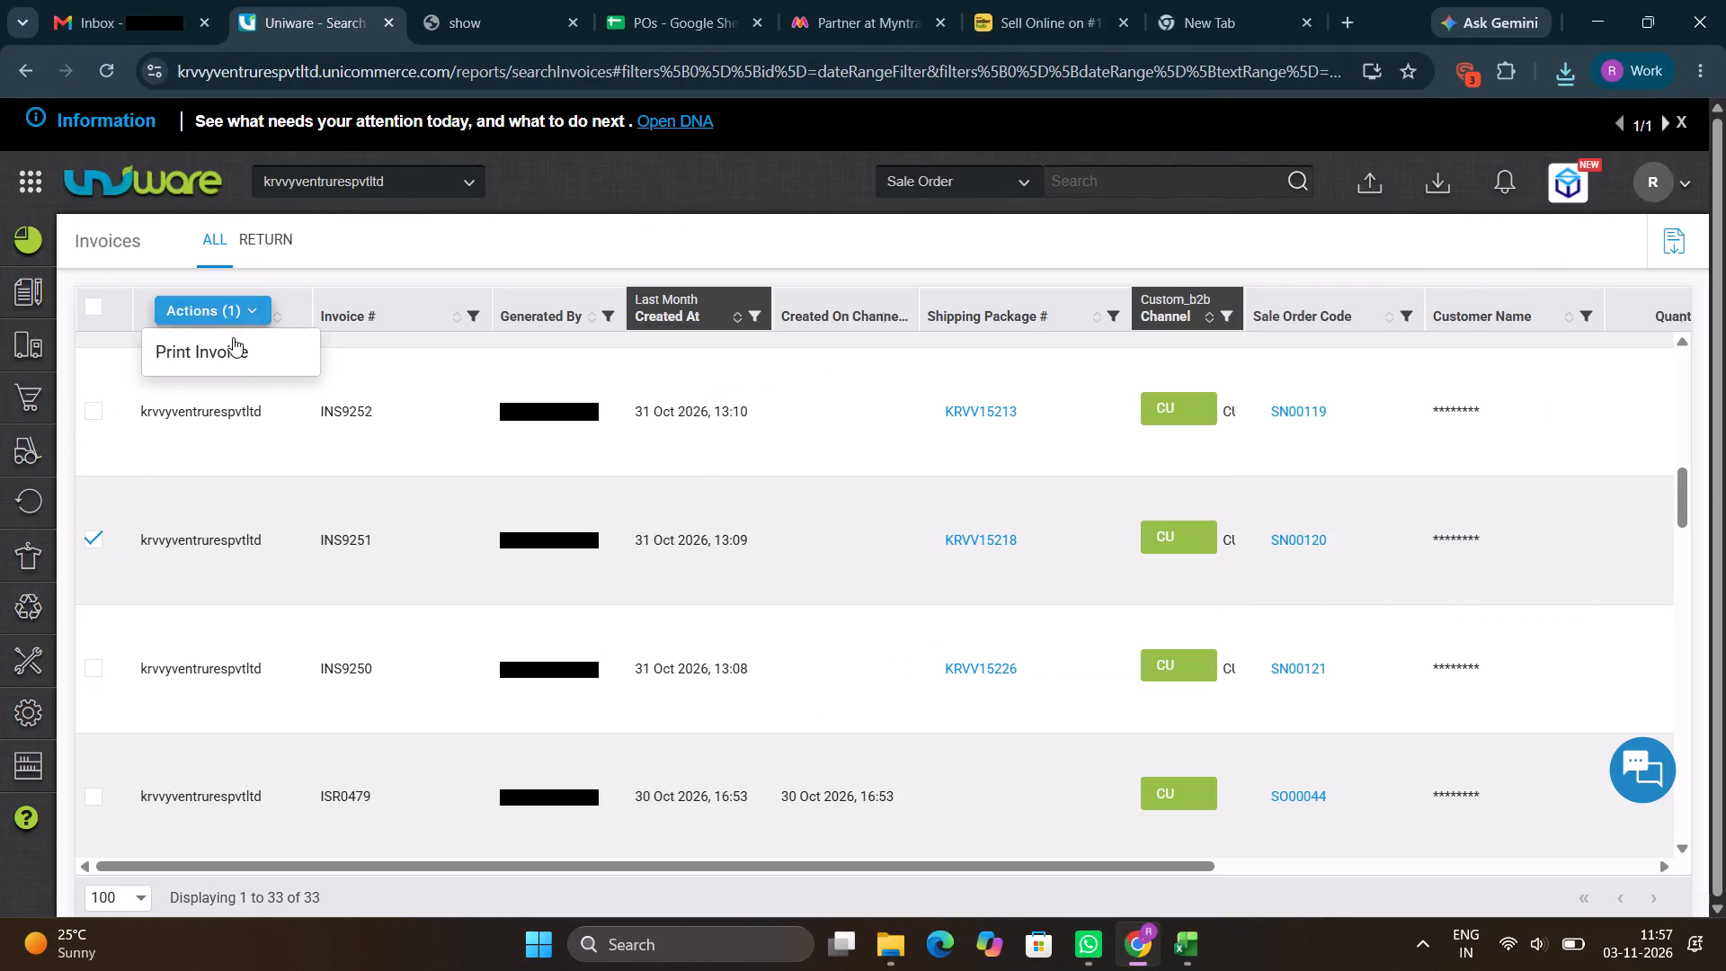
click(233, 346)
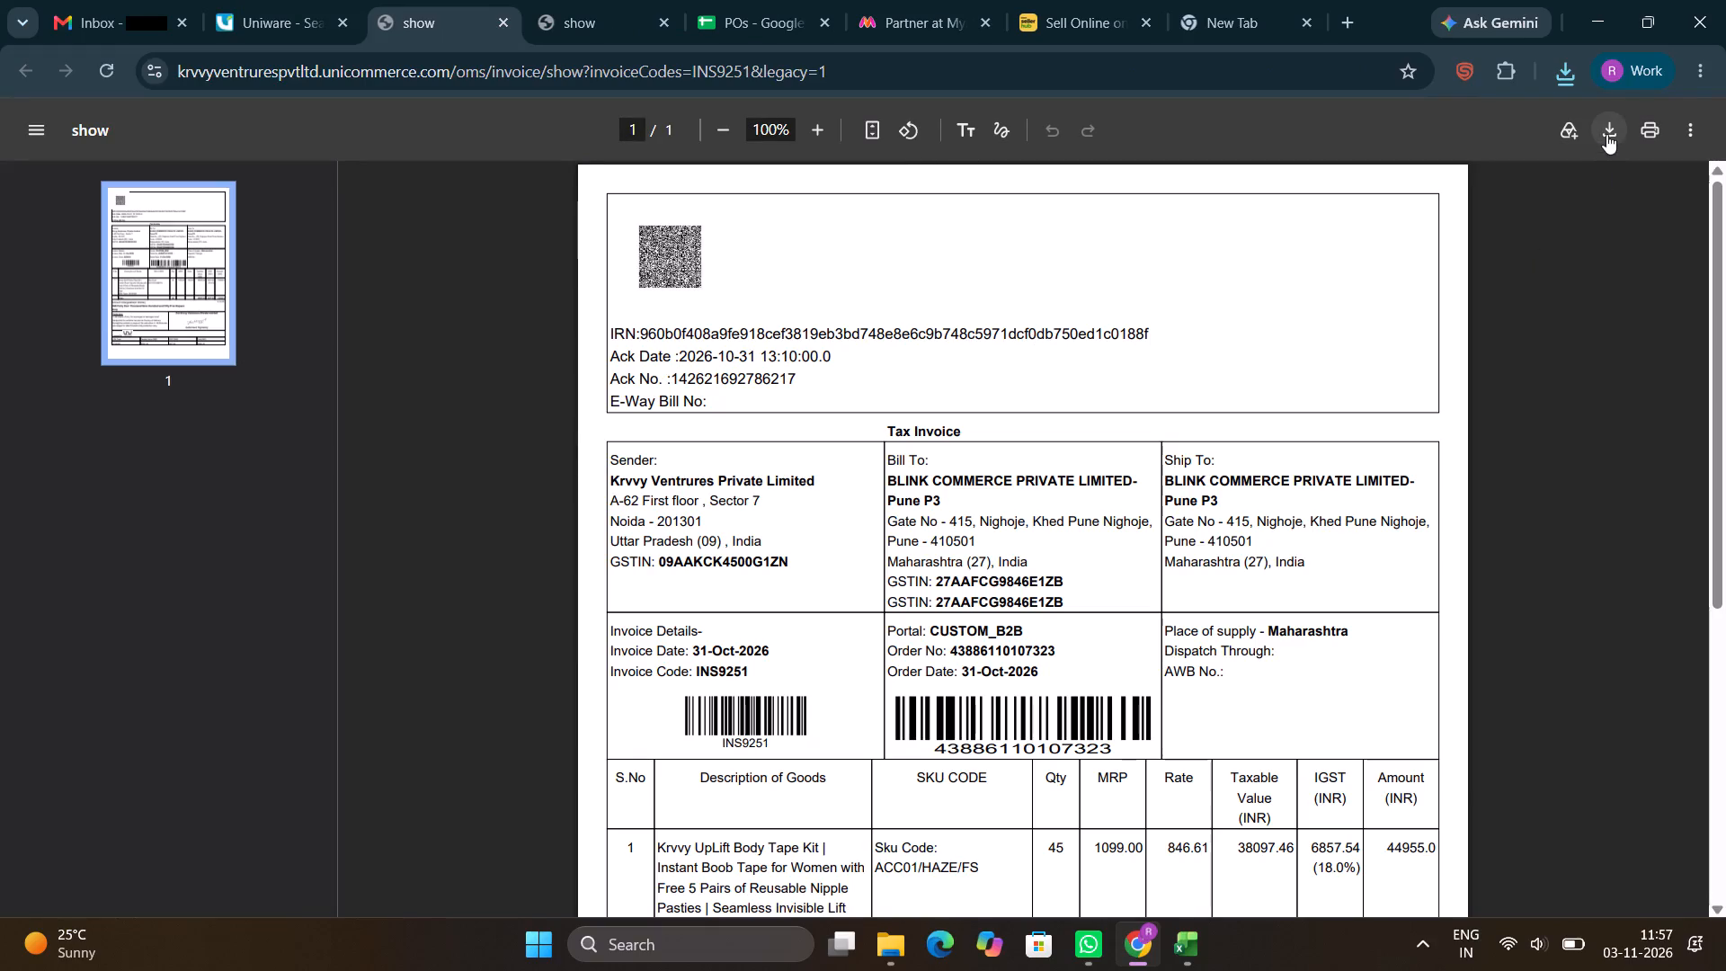
click(1606, 134)
click(1526, 872)
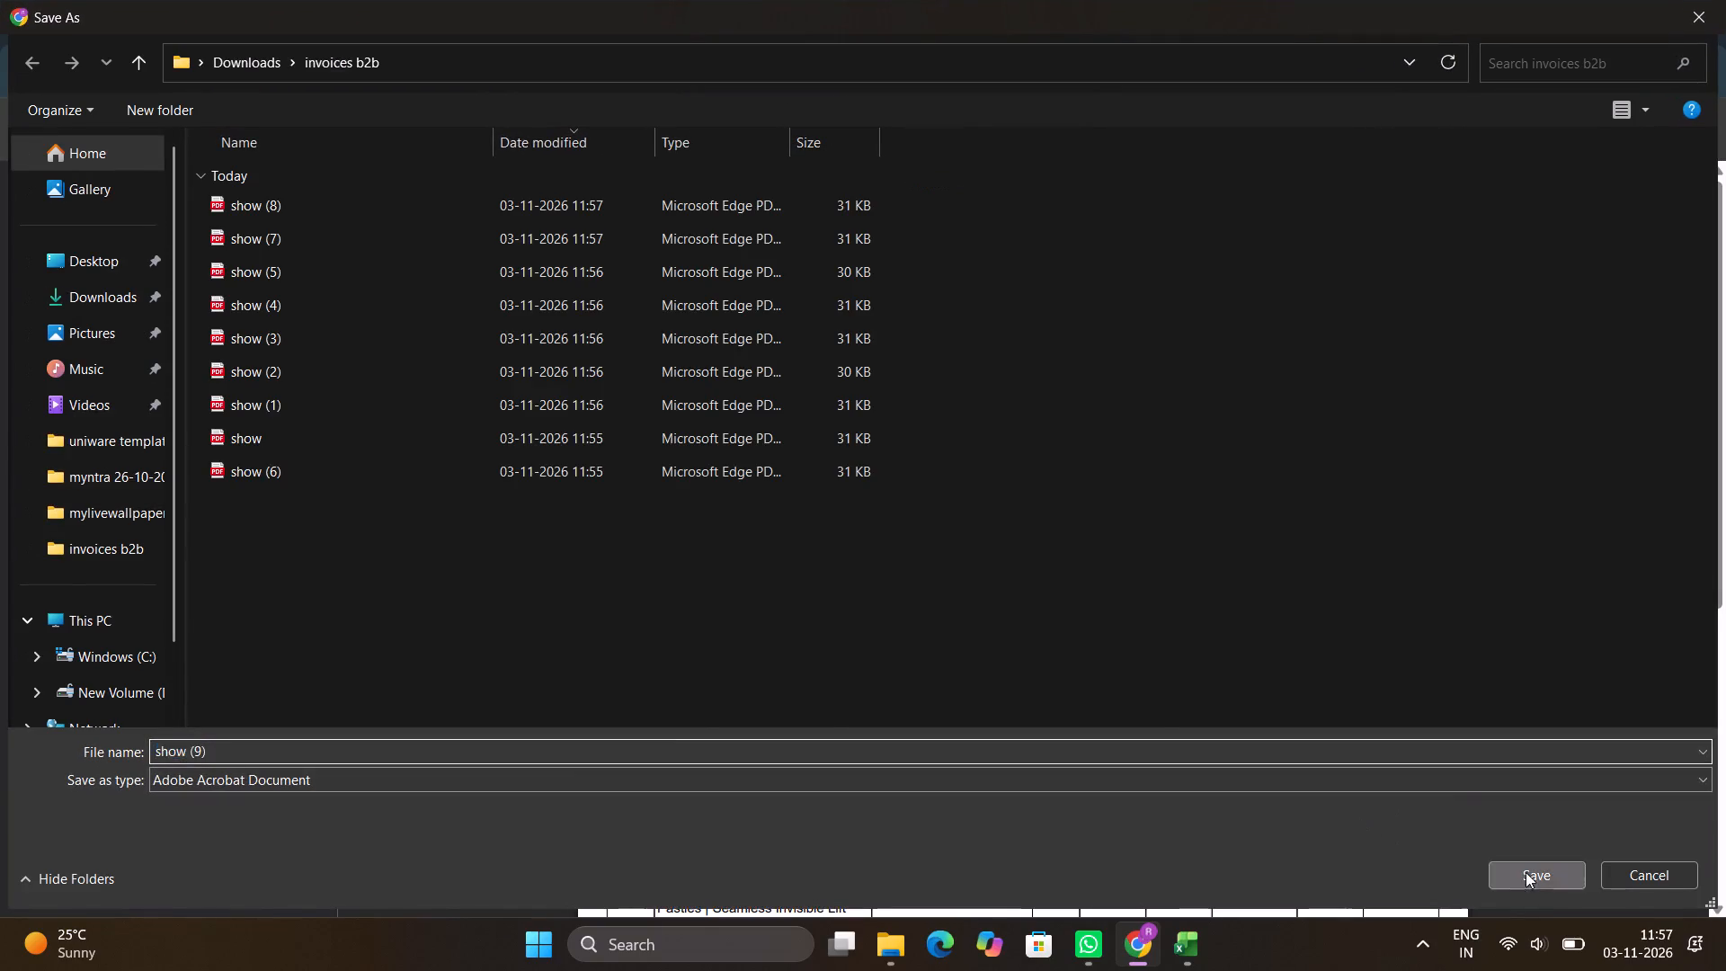
click(271, 0)
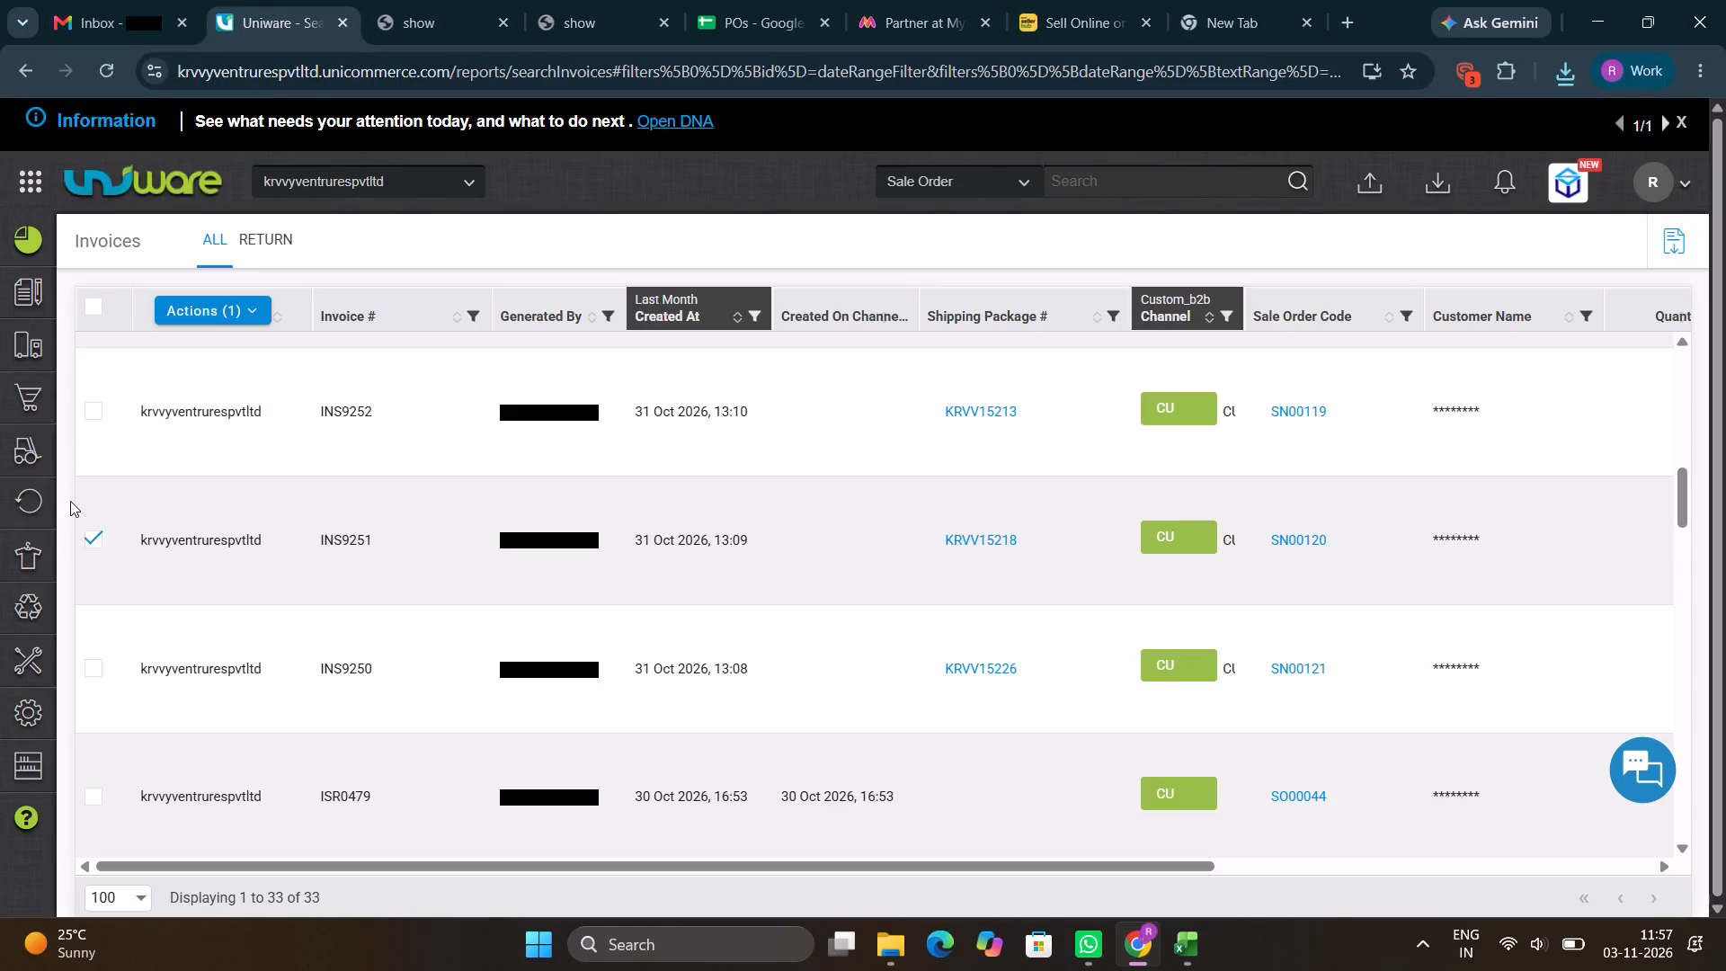
click(86, 539)
click(95, 663)
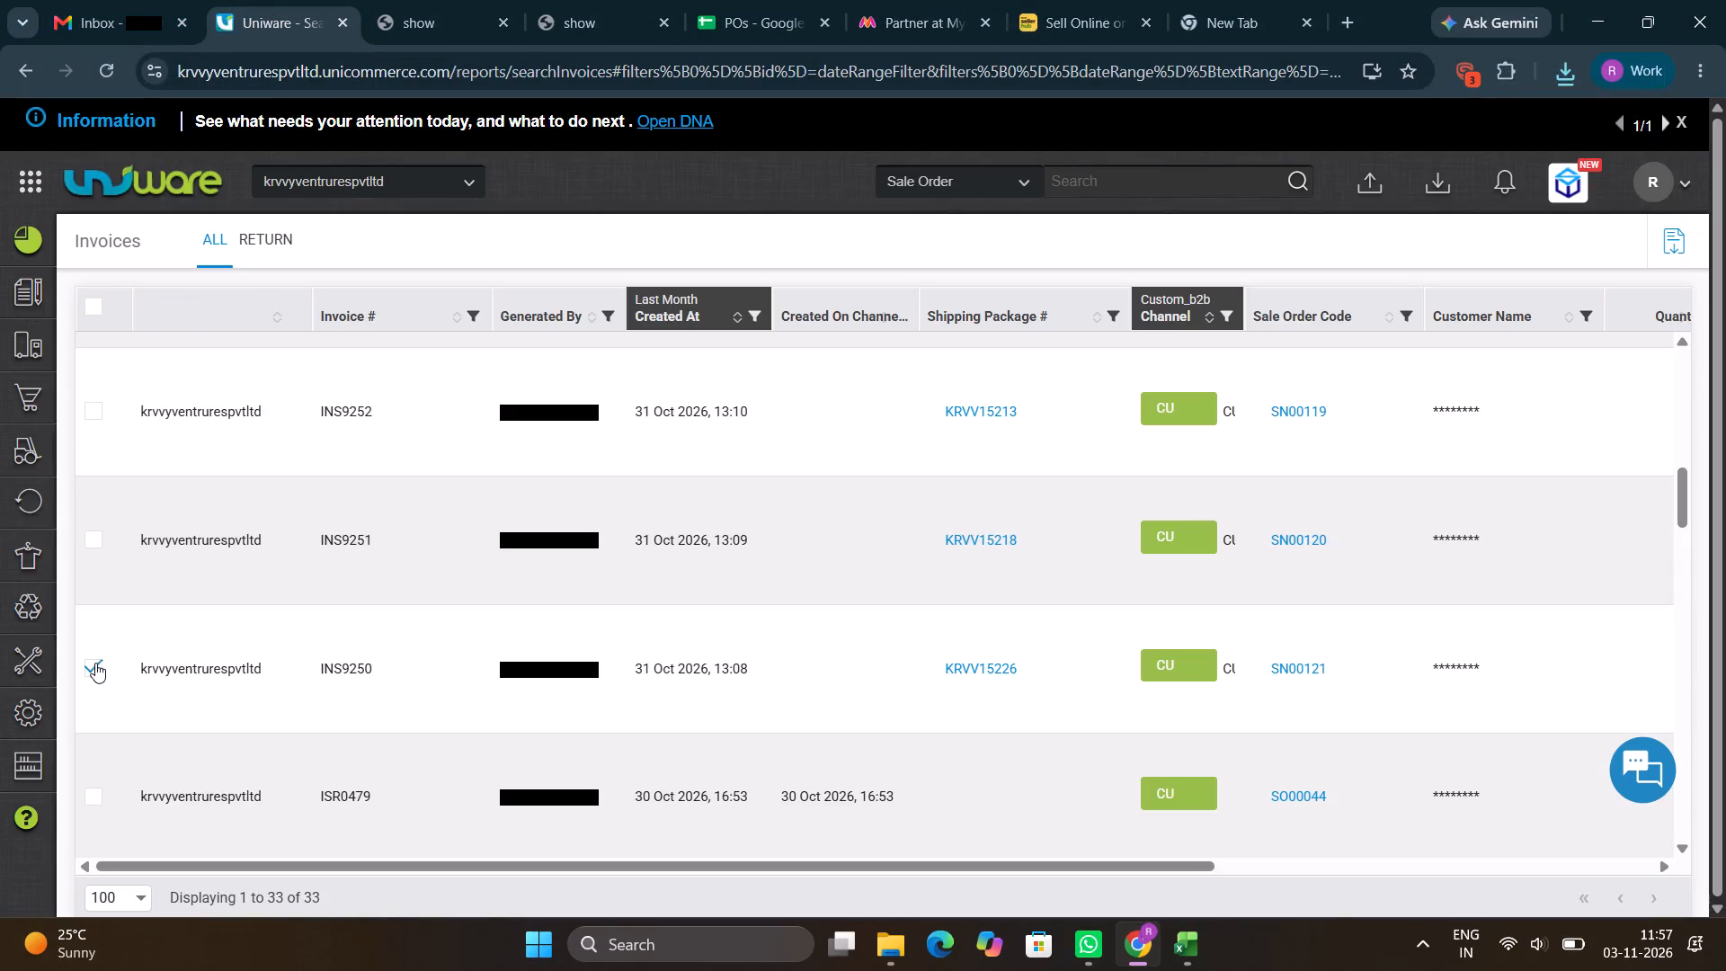
click(189, 310)
click(218, 346)
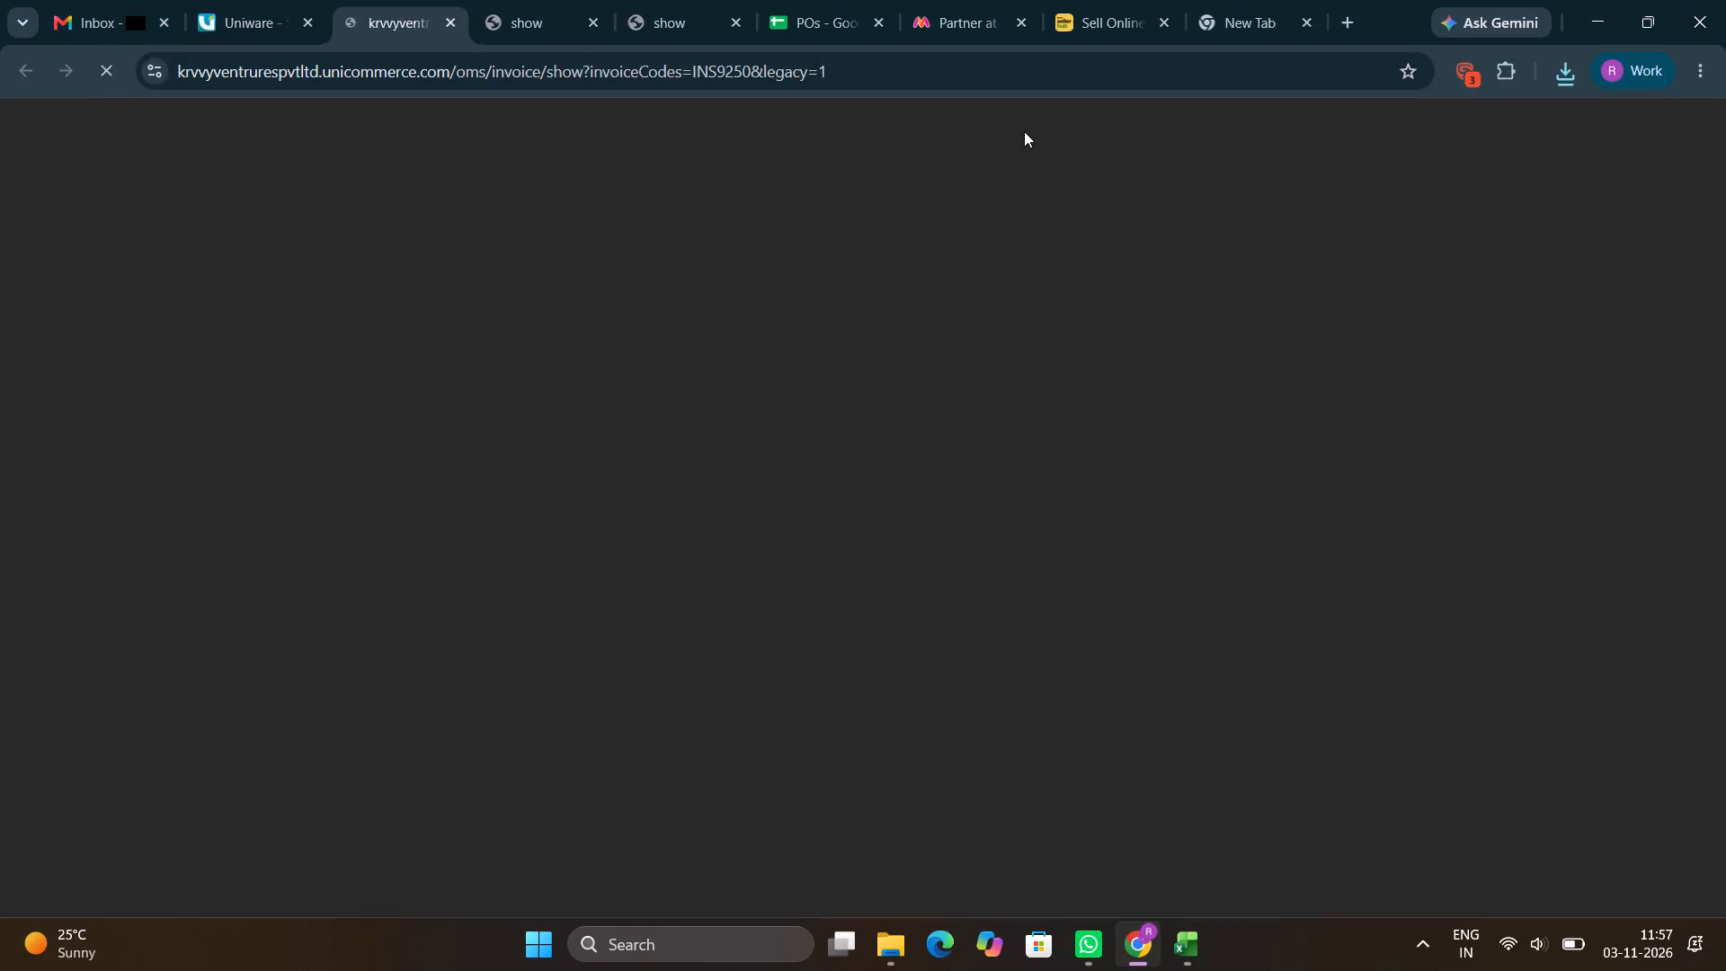
click(1597, 131)
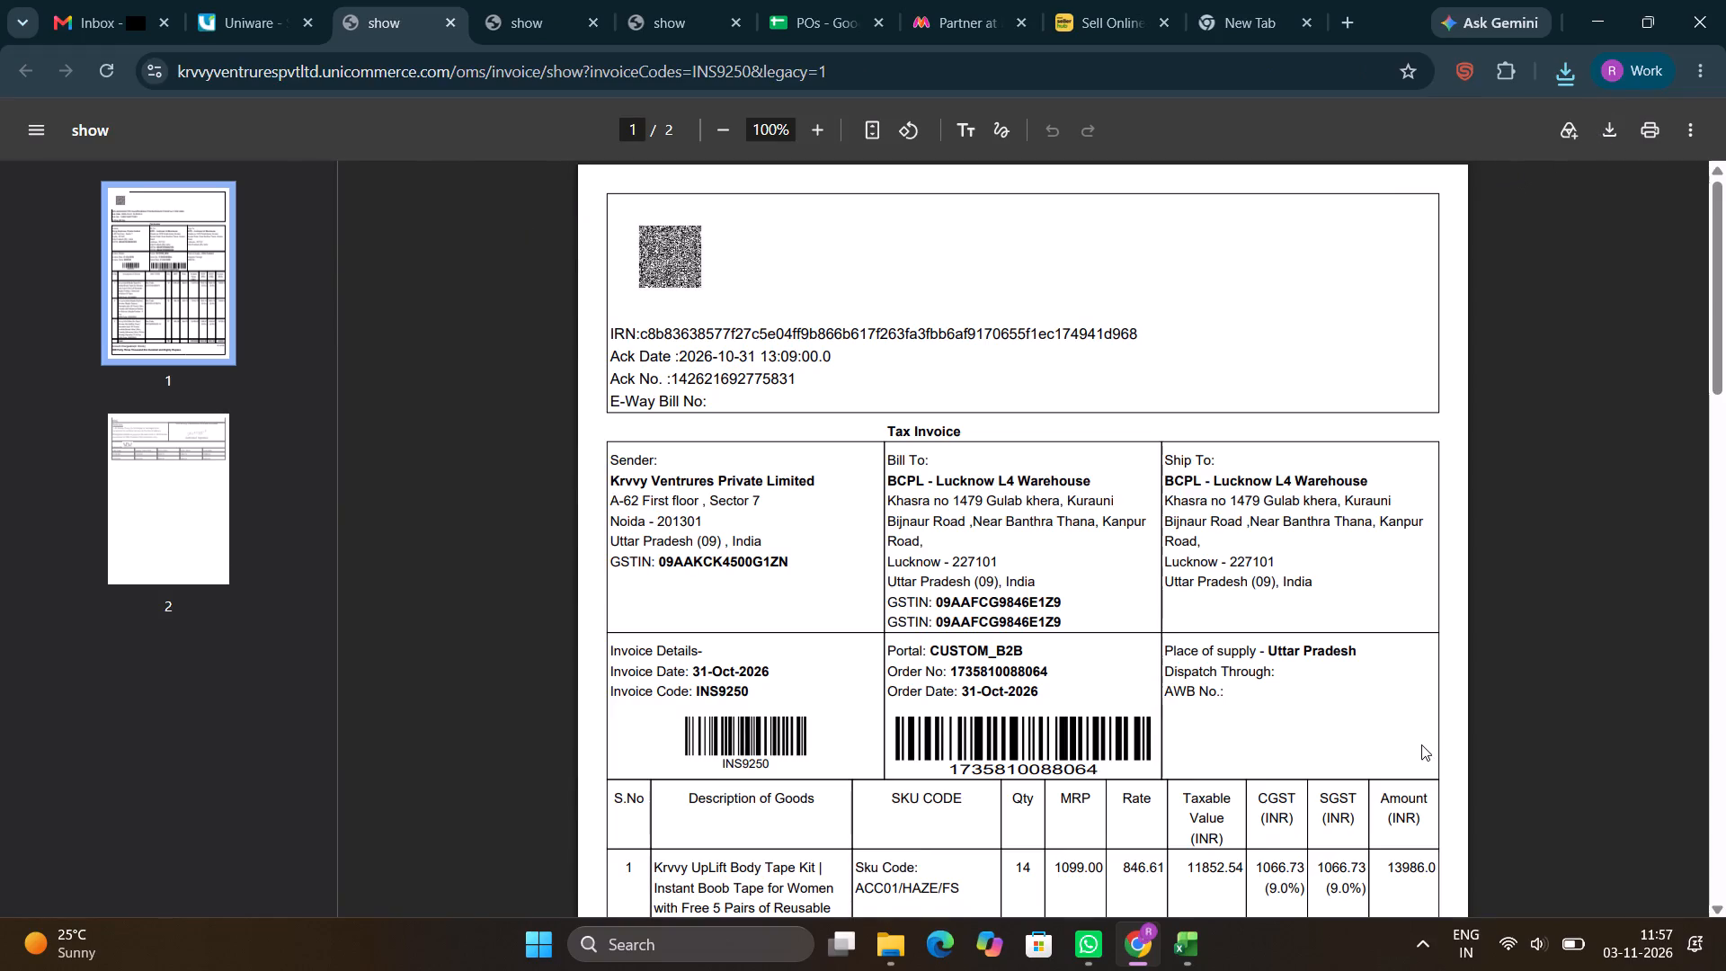
click(1533, 865)
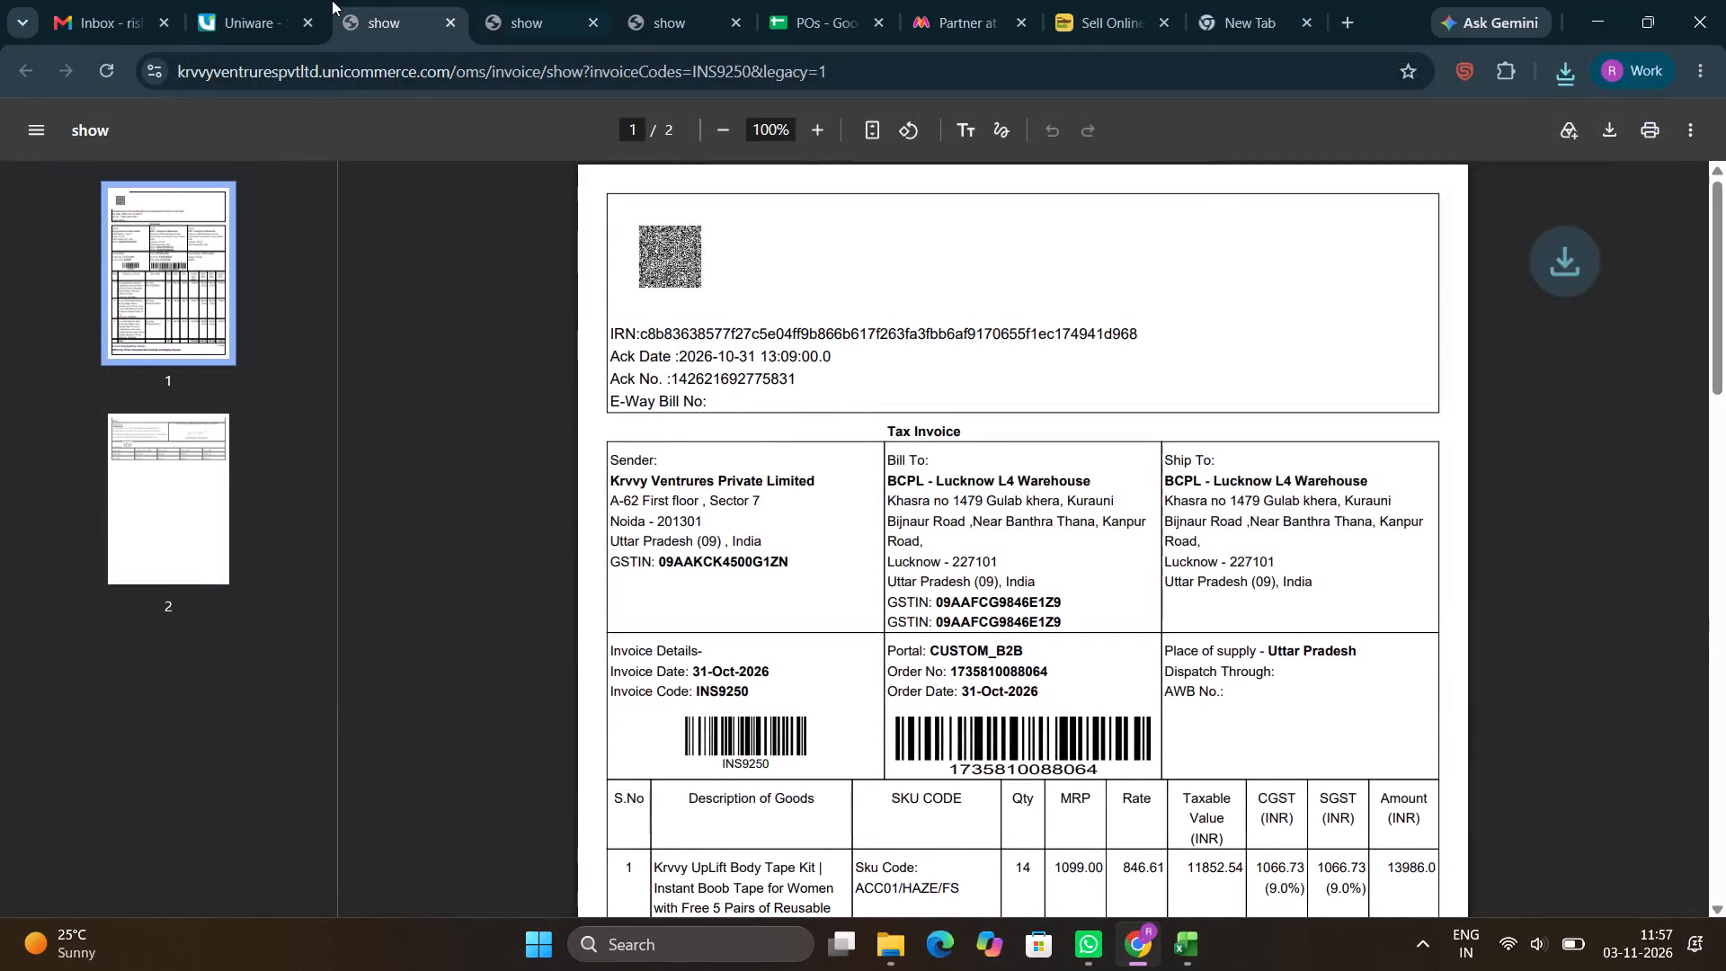
click(271, 0)
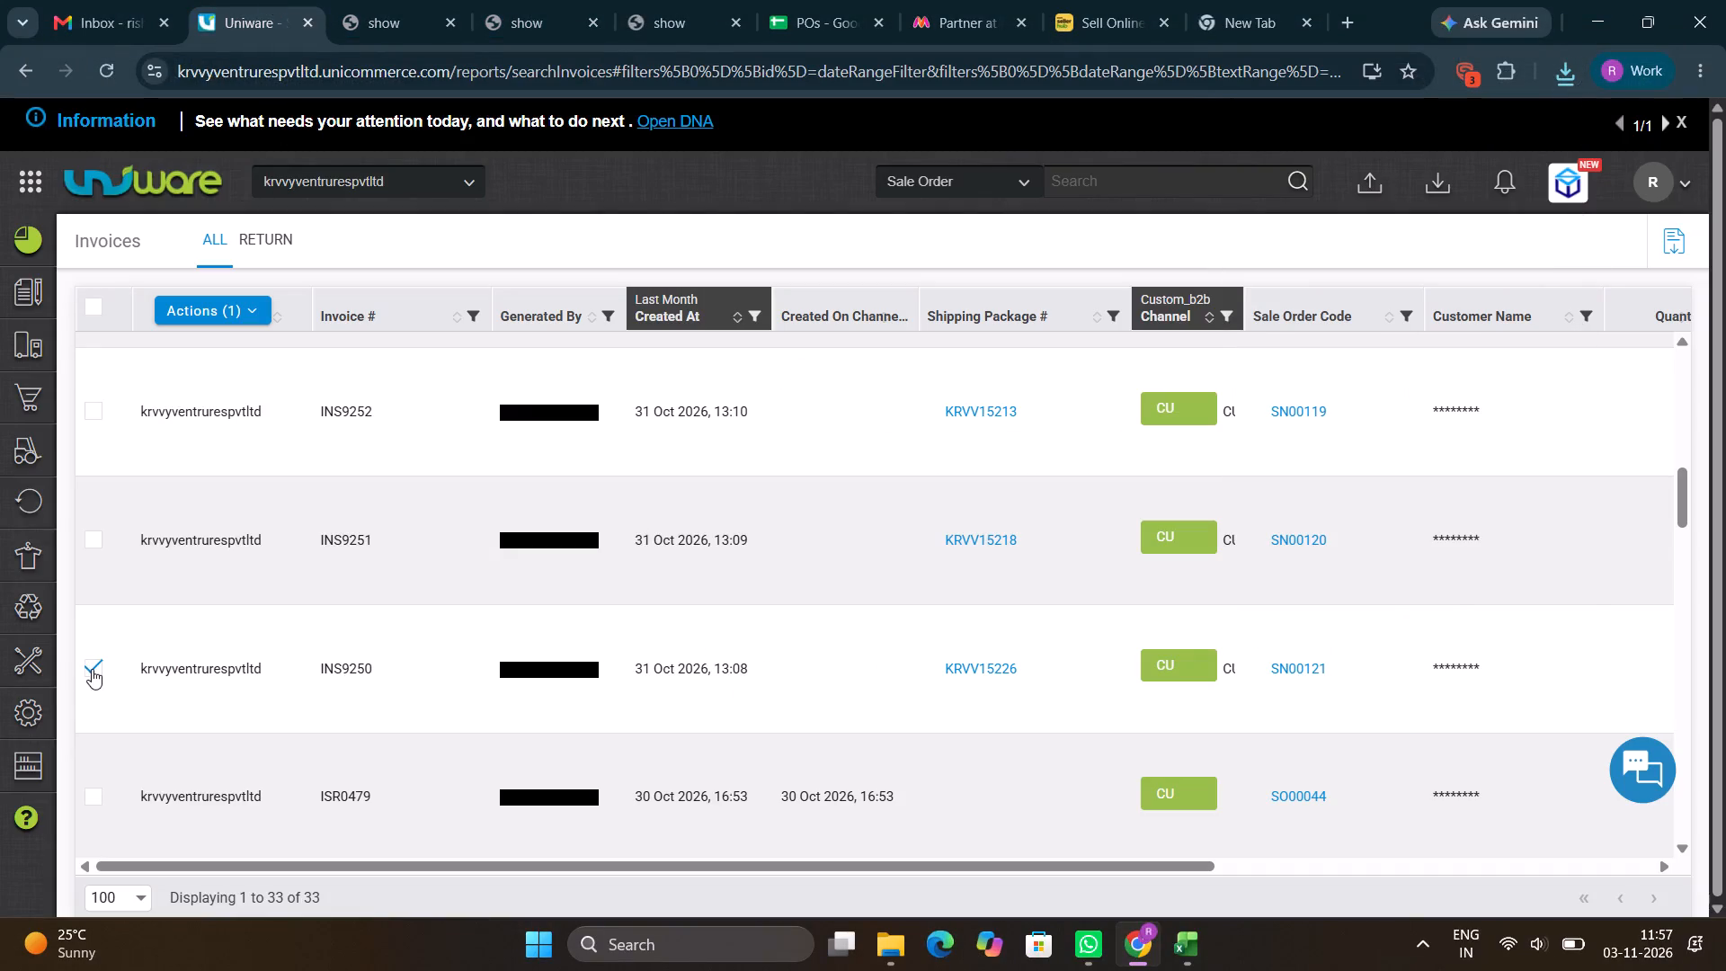
click(92, 669)
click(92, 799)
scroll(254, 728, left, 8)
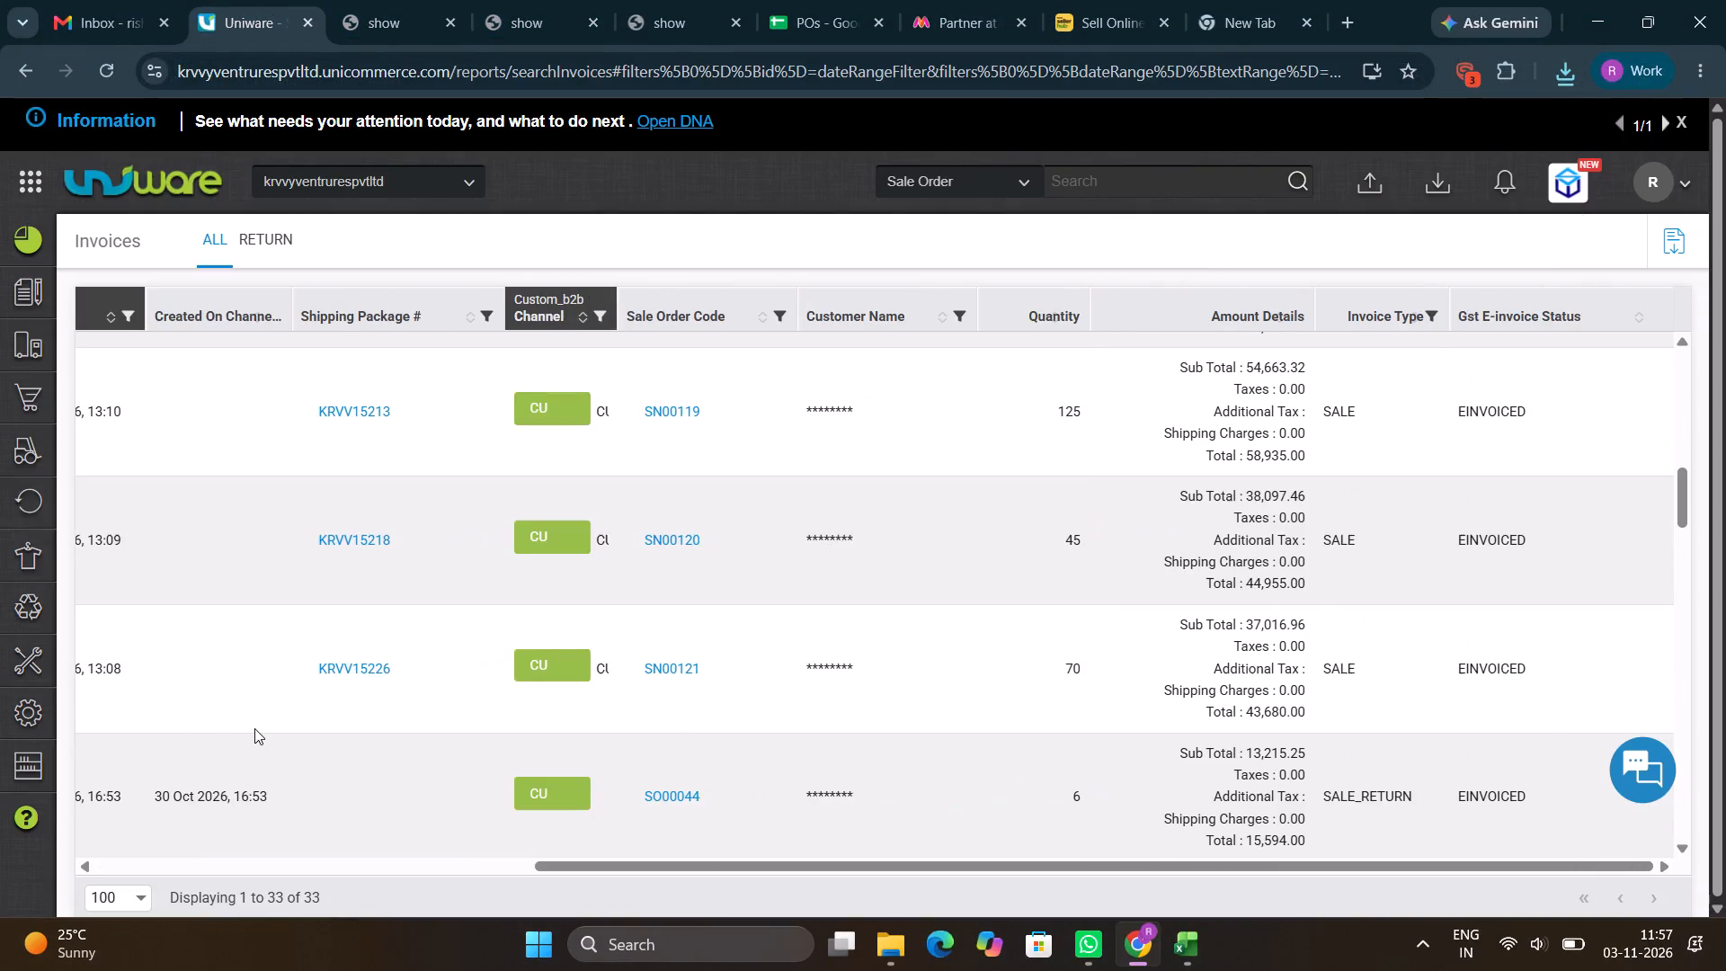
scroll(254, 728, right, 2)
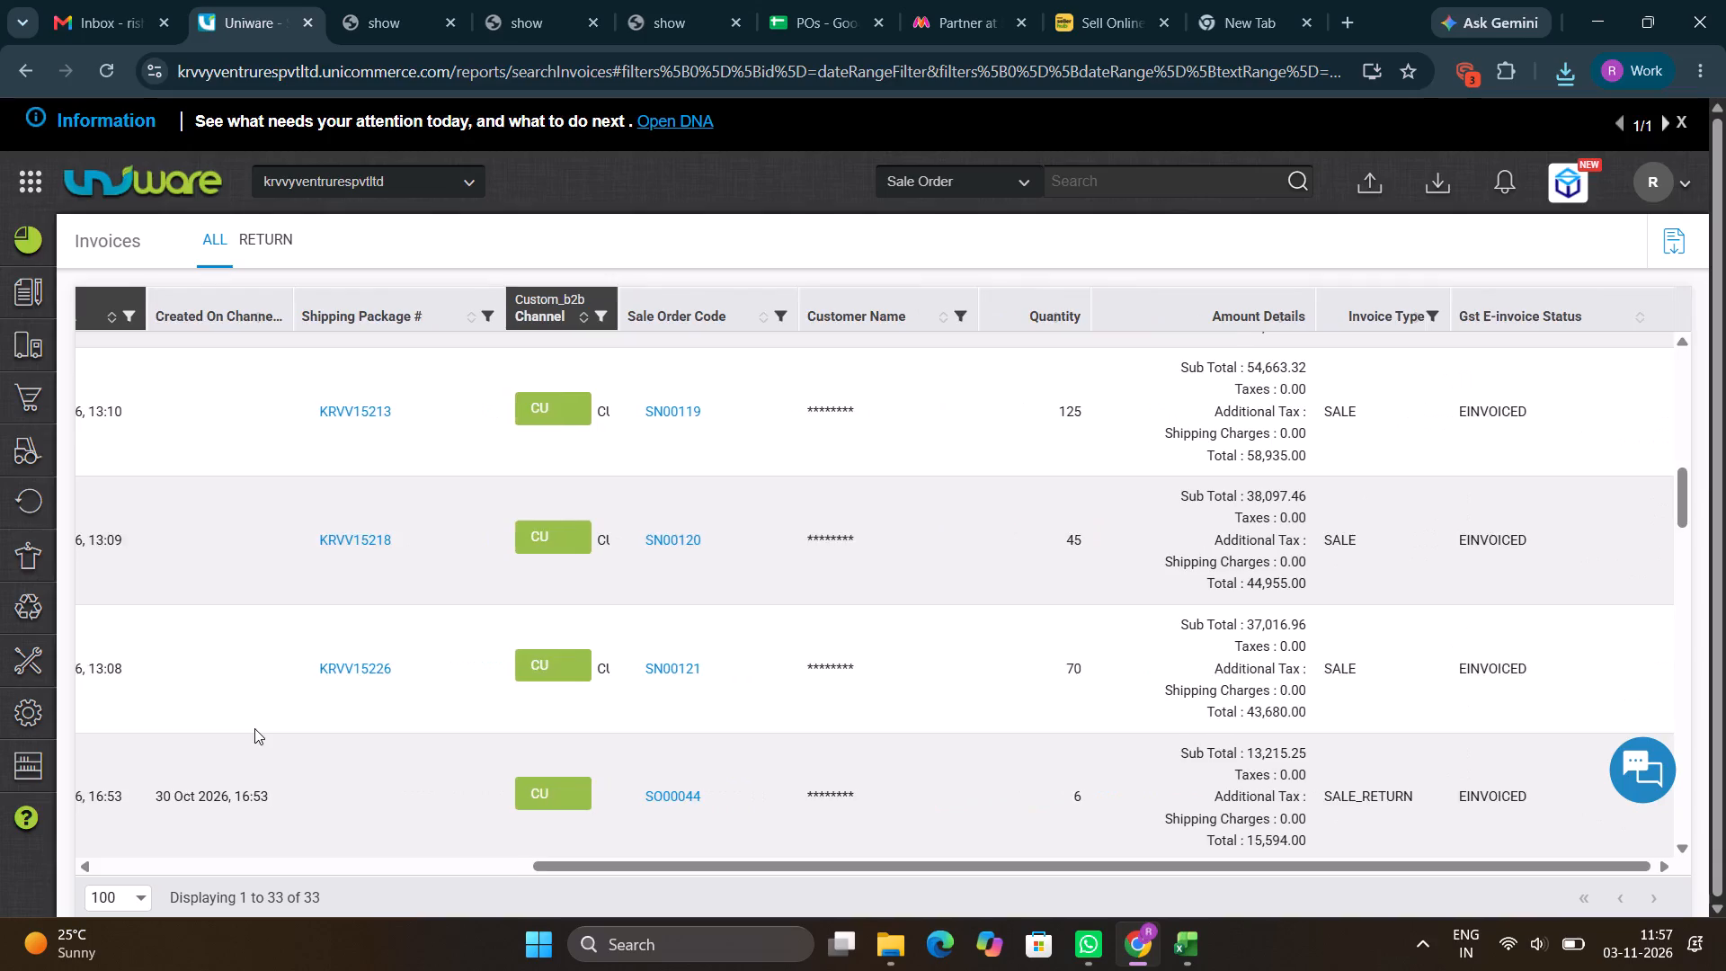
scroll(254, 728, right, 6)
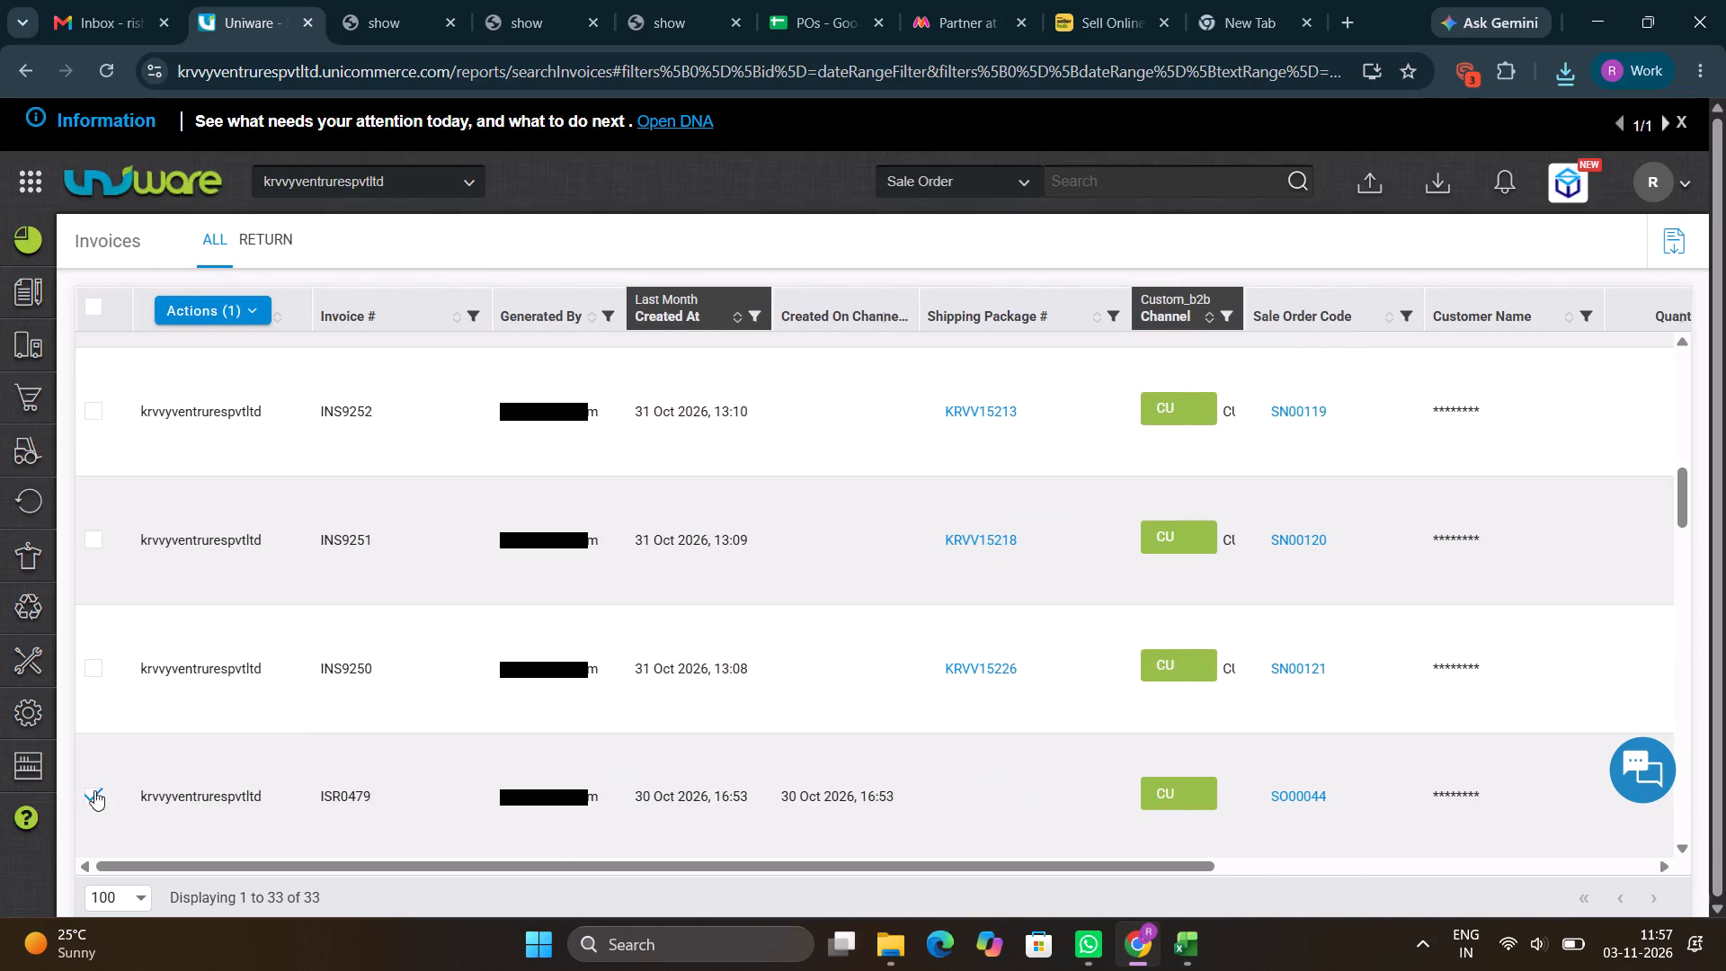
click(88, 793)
Check the Invoice Type of ISR0479 and the rows below it to find the next sale invoice.
scroll(465, 807, left, 9)
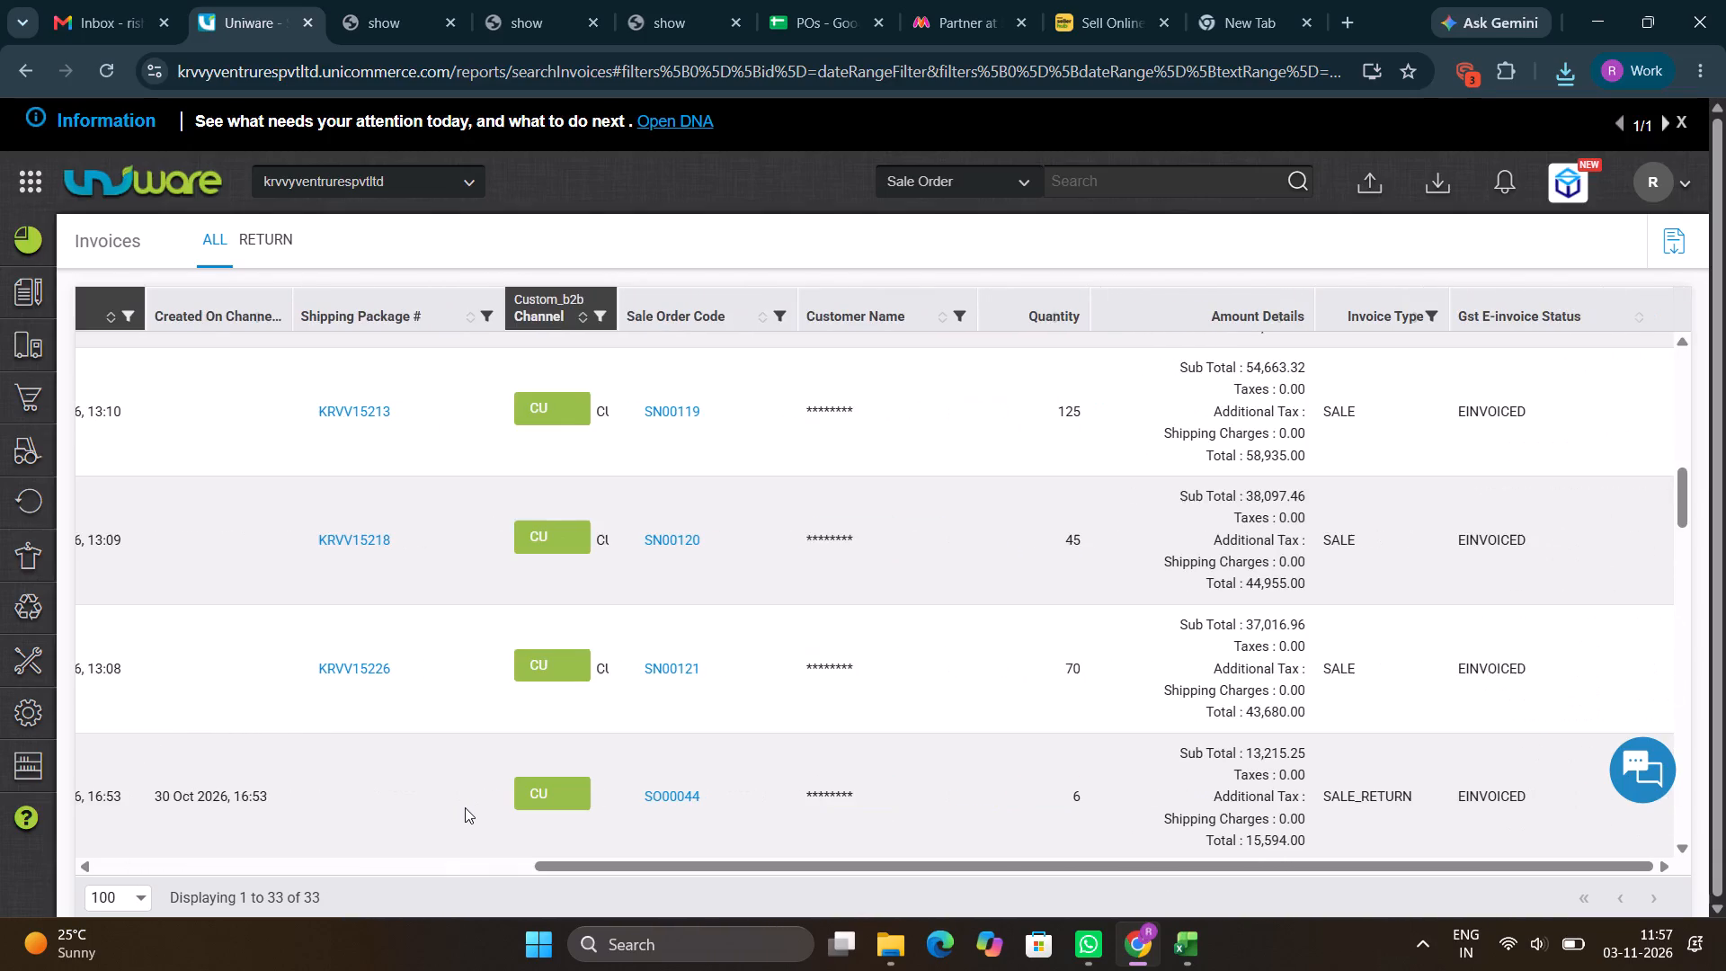
scroll(465, 807, left, 1)
scroll(465, 807, down, 1)
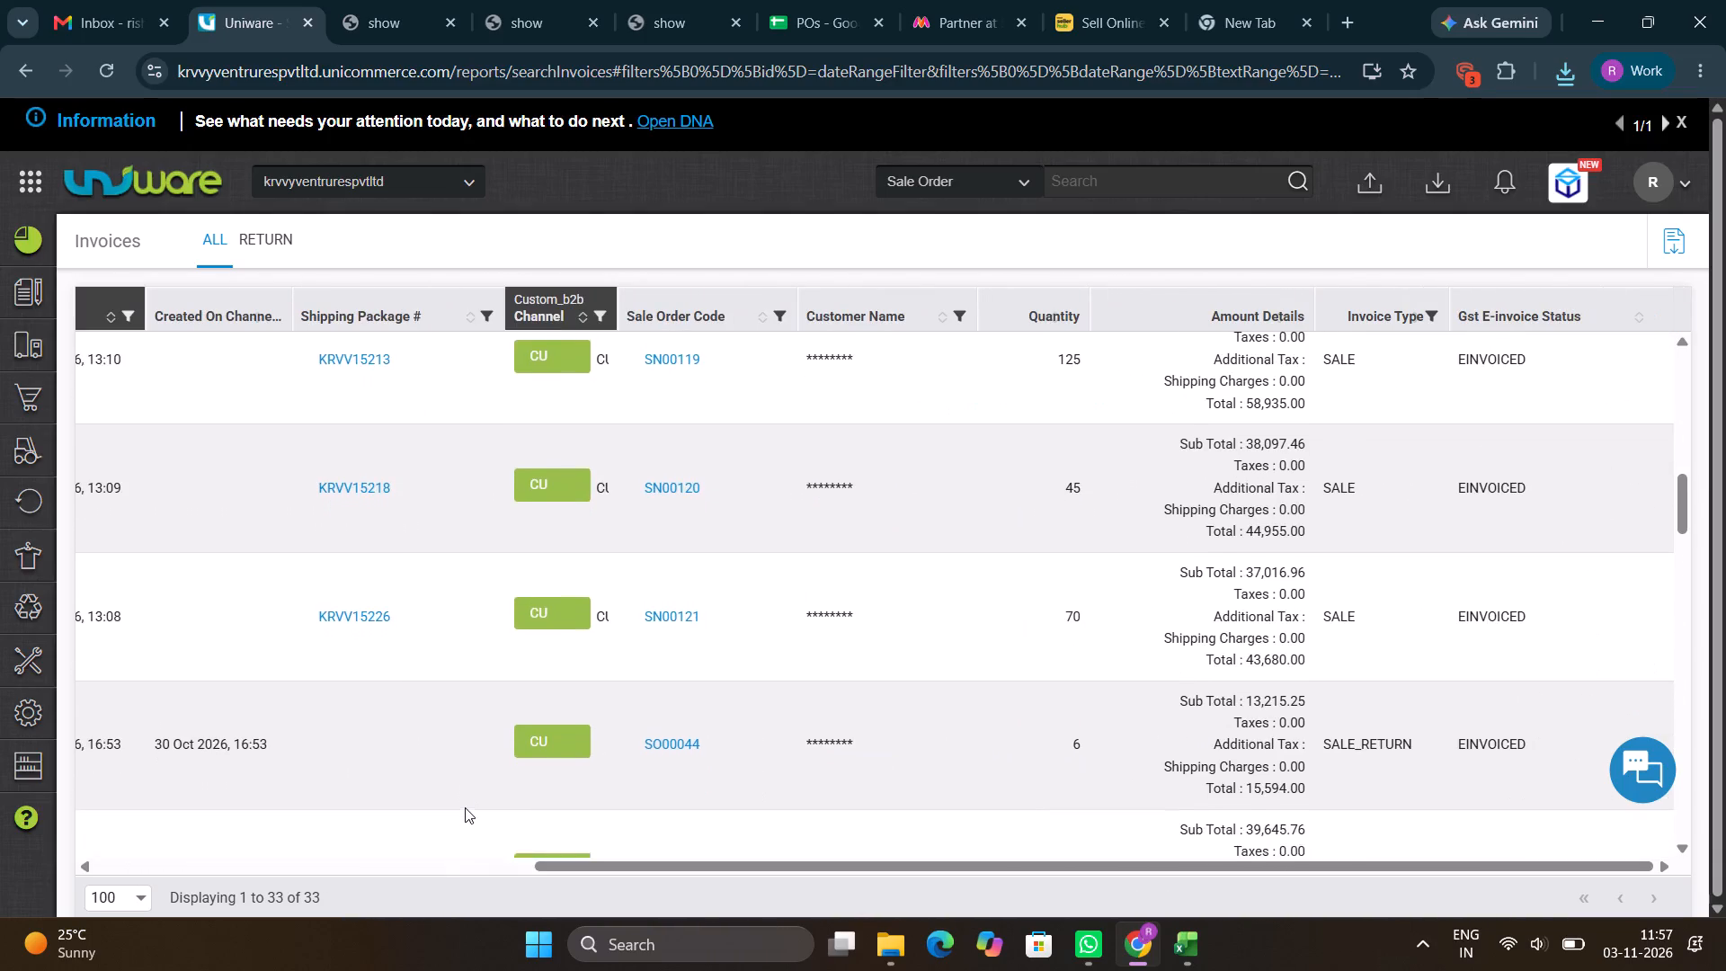
scroll(465, 807, down, 3)
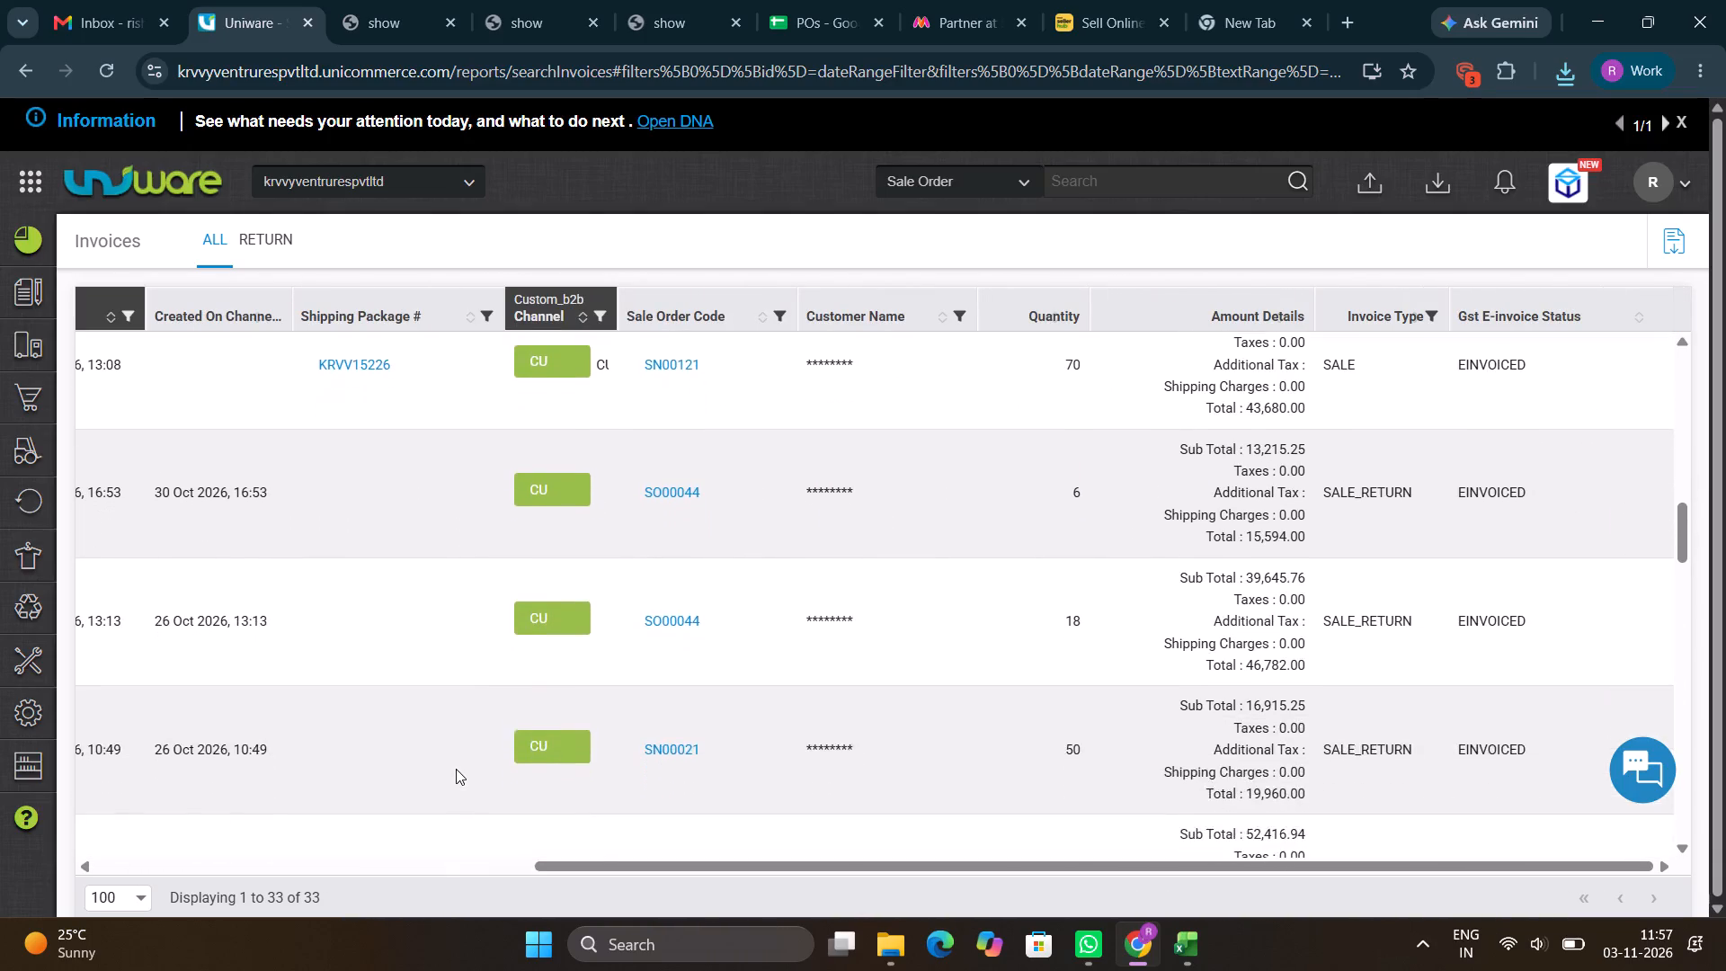
scroll(456, 769, down, 2)
scroll(382, 702, right, 3)
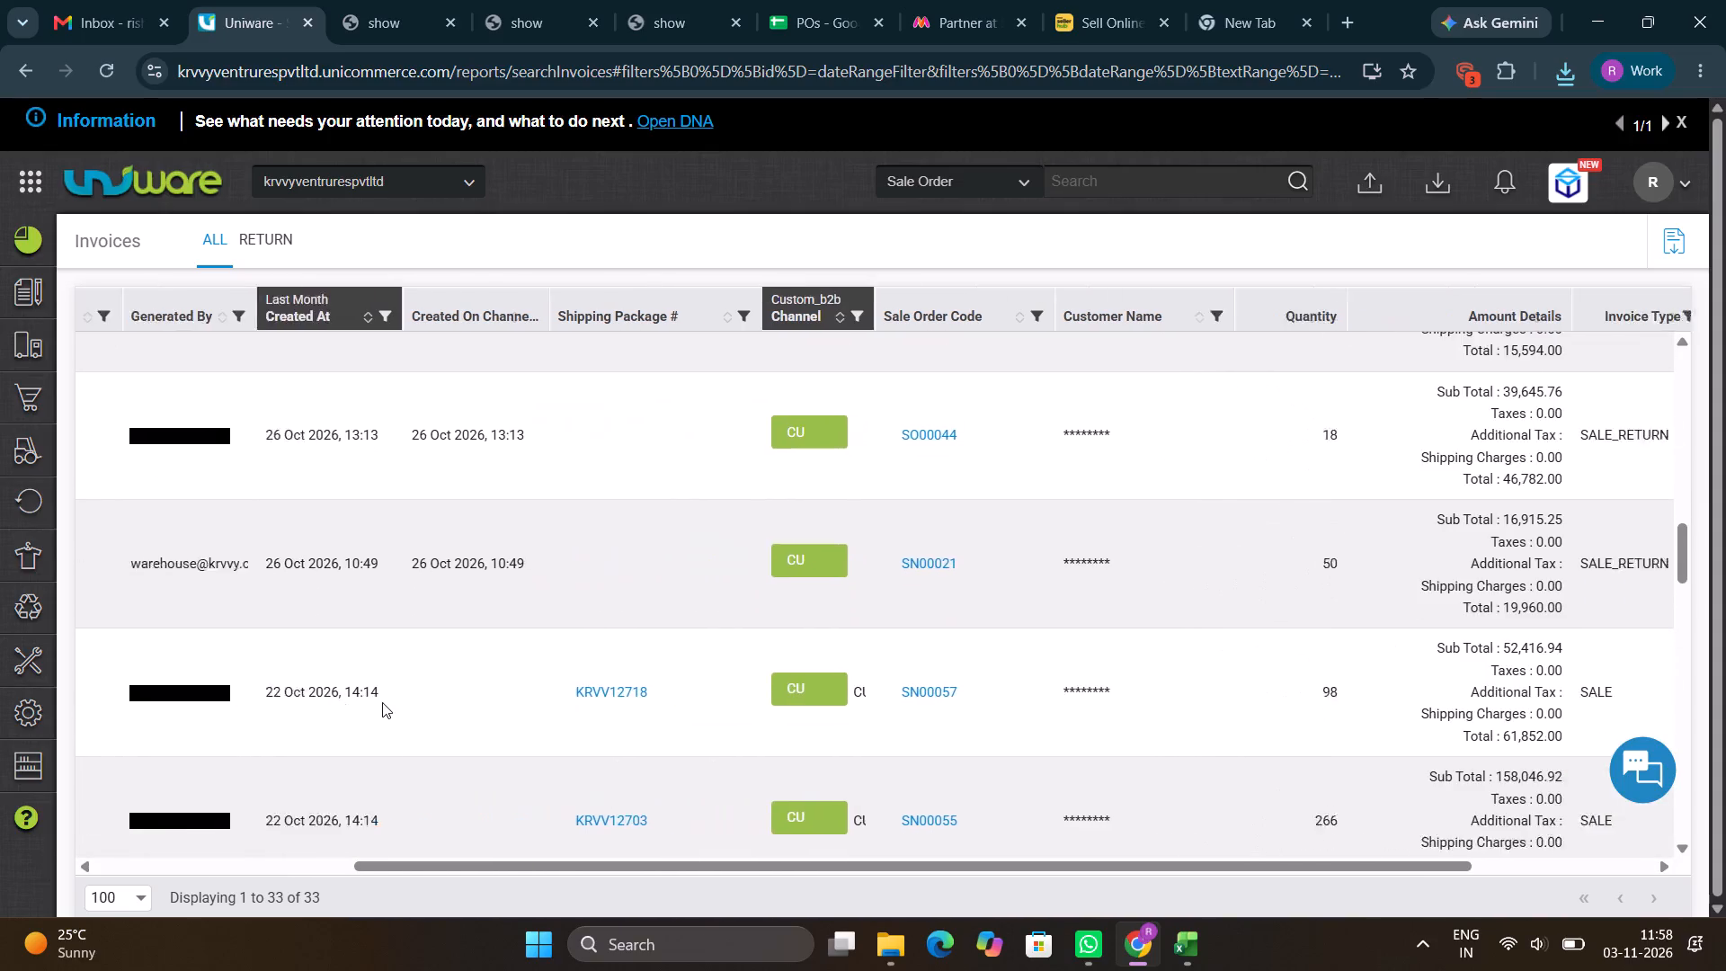
scroll(382, 702, right, 4)
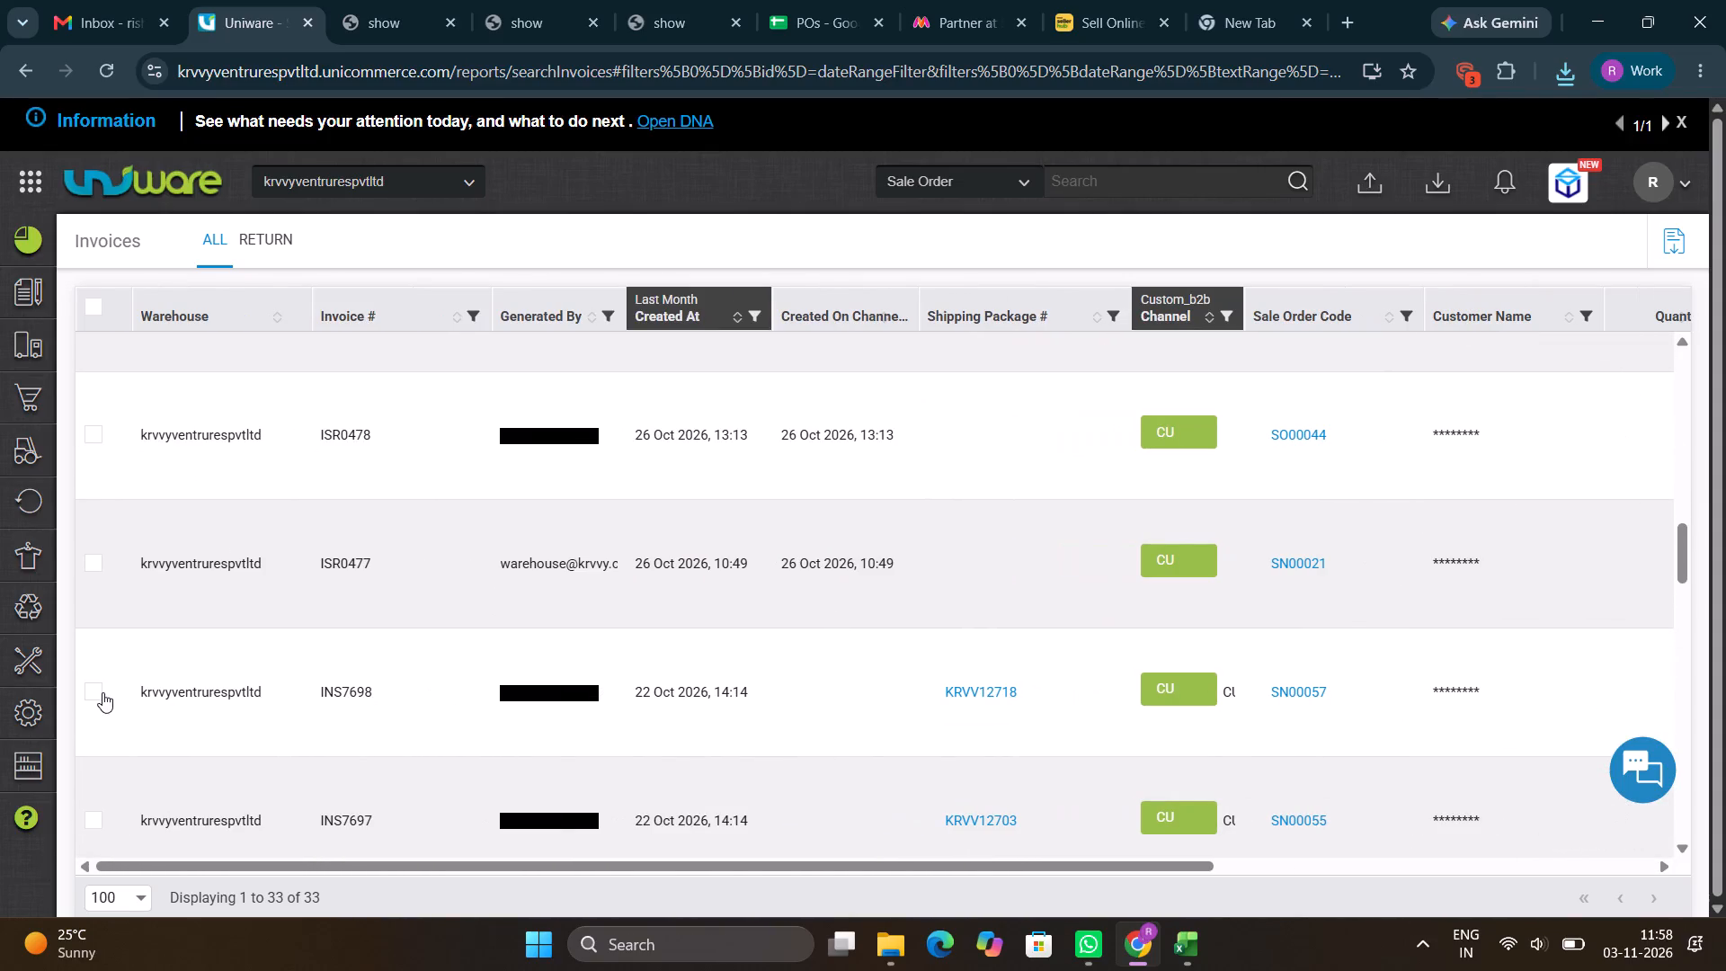
Print invoice INS7698, save its PDF in the invoices b2b folder, and deselect it in the Uniware invoice list.
click(102, 692)
click(209, 298)
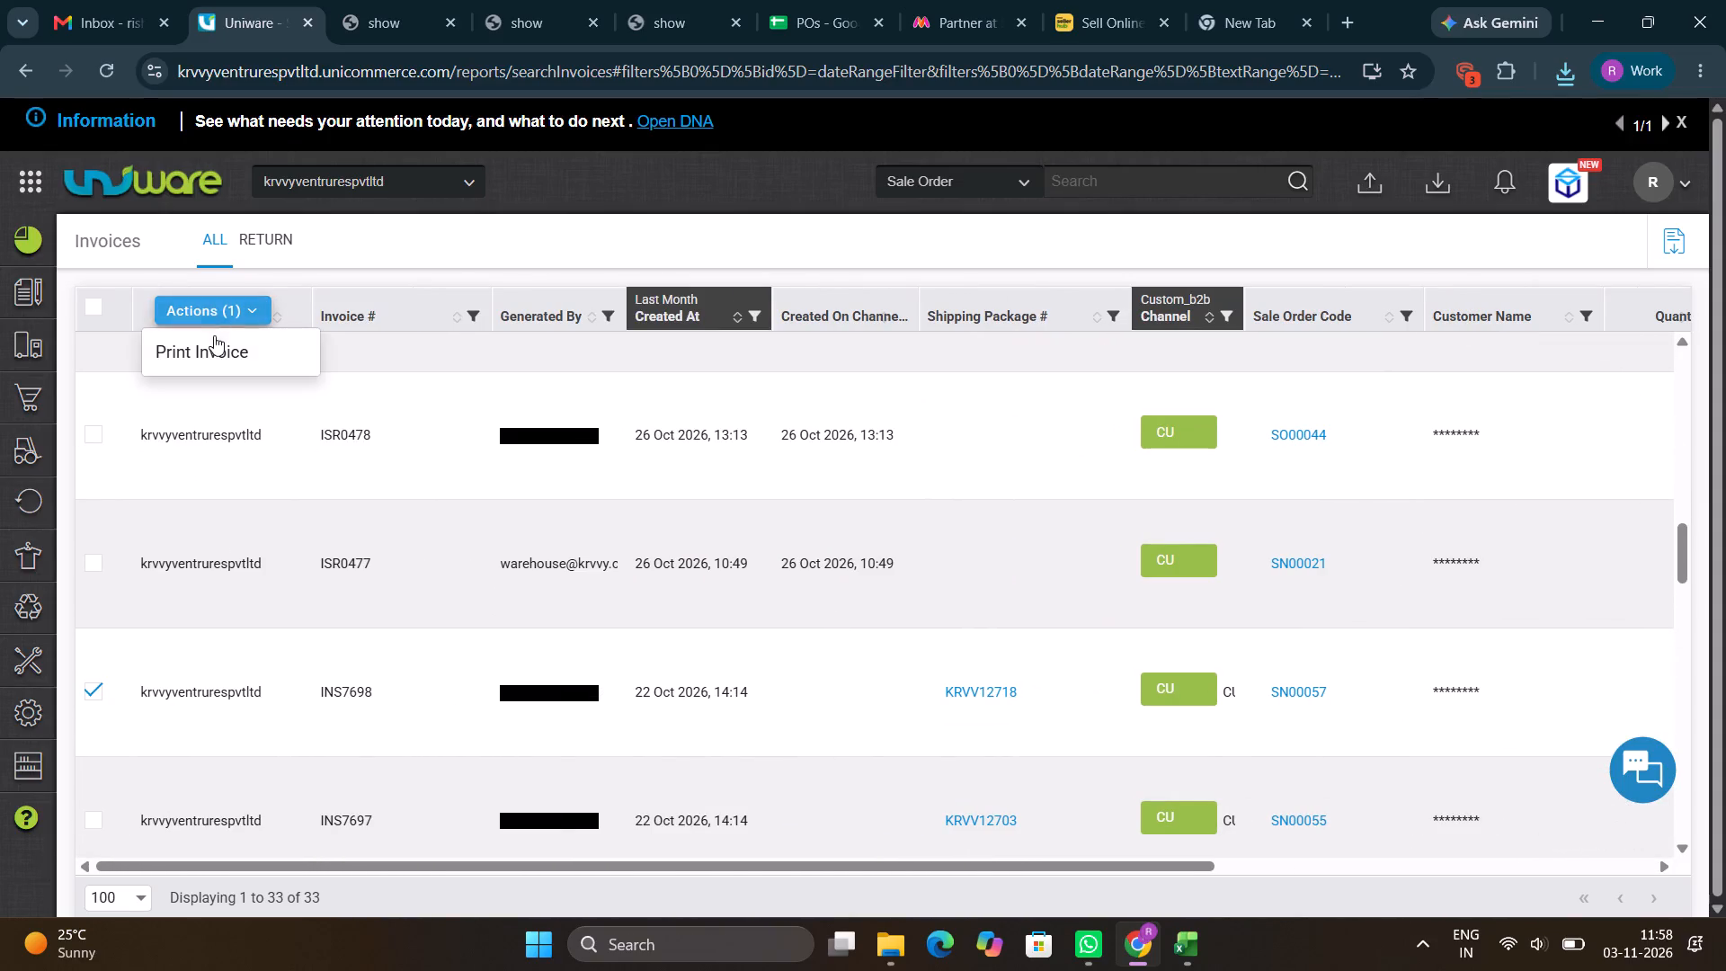
click(214, 338)
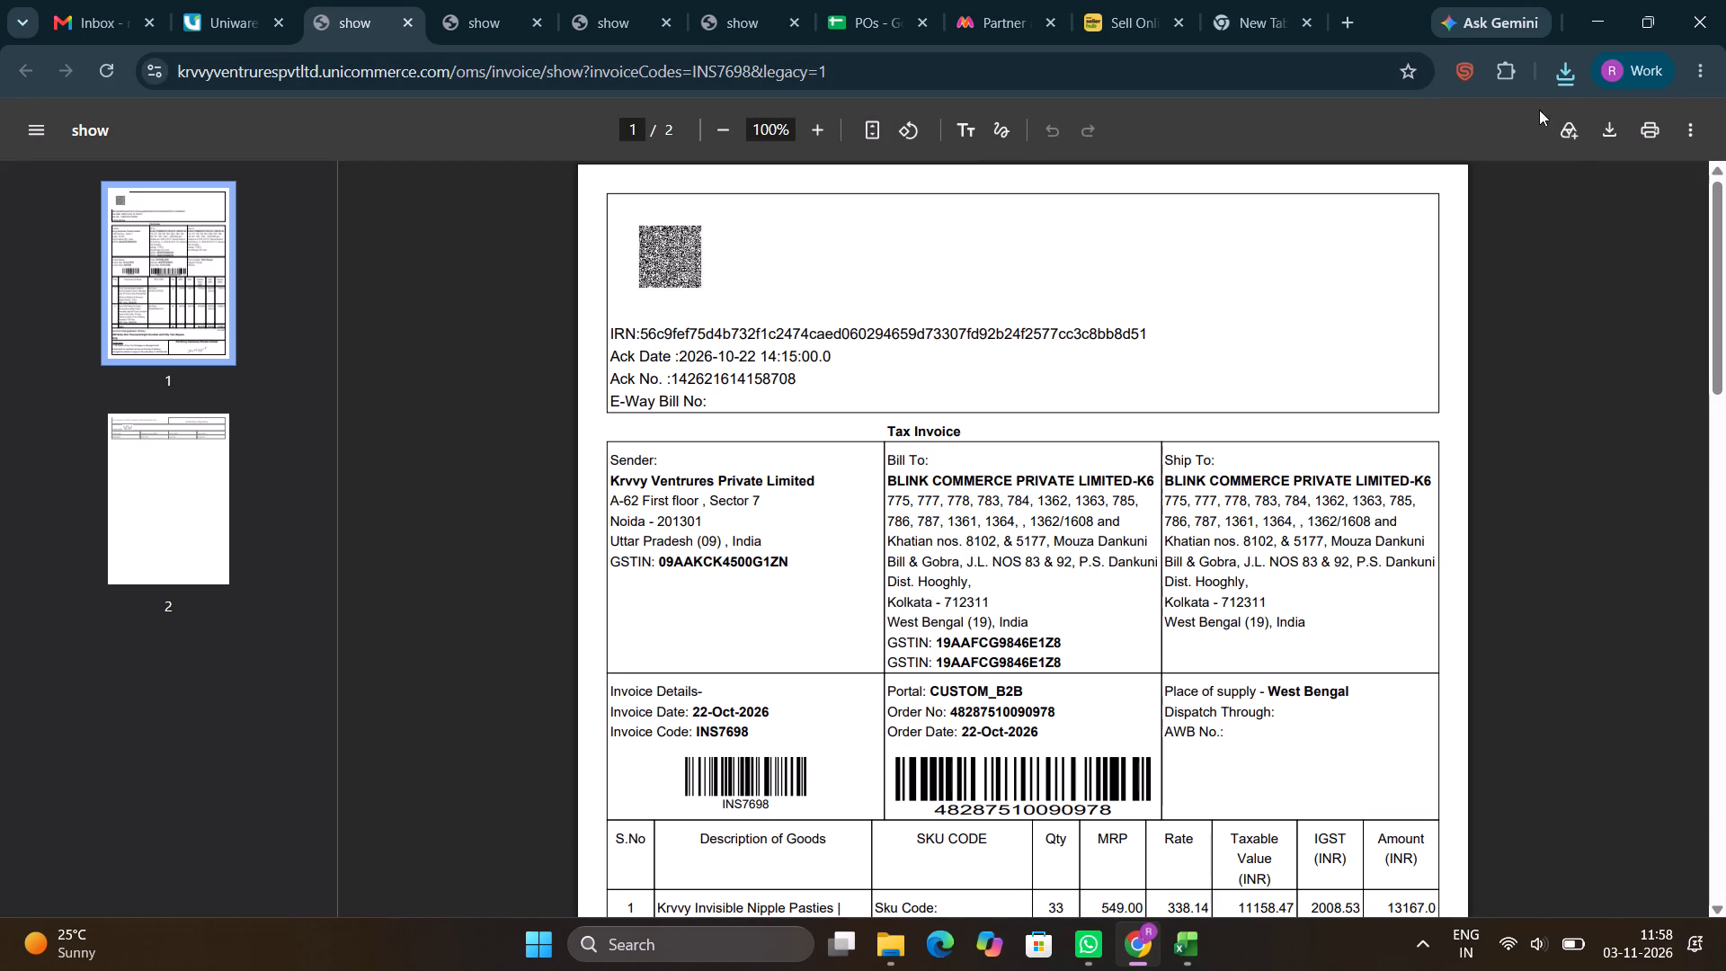
click(1606, 128)
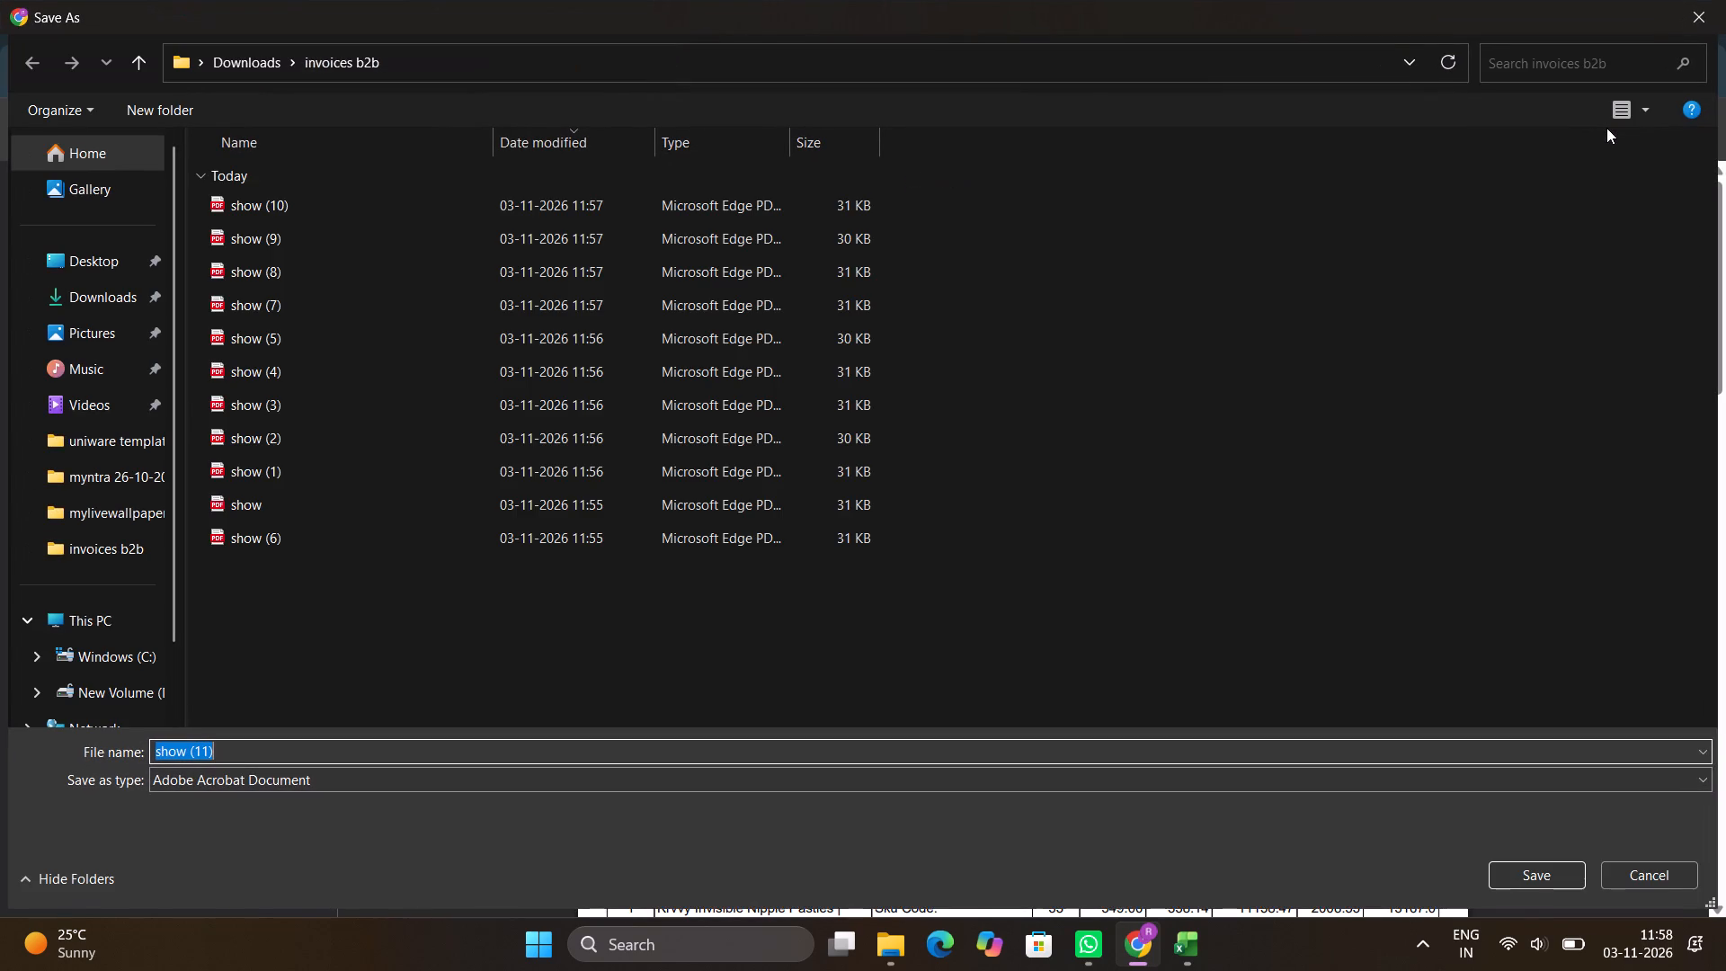
click(1519, 873)
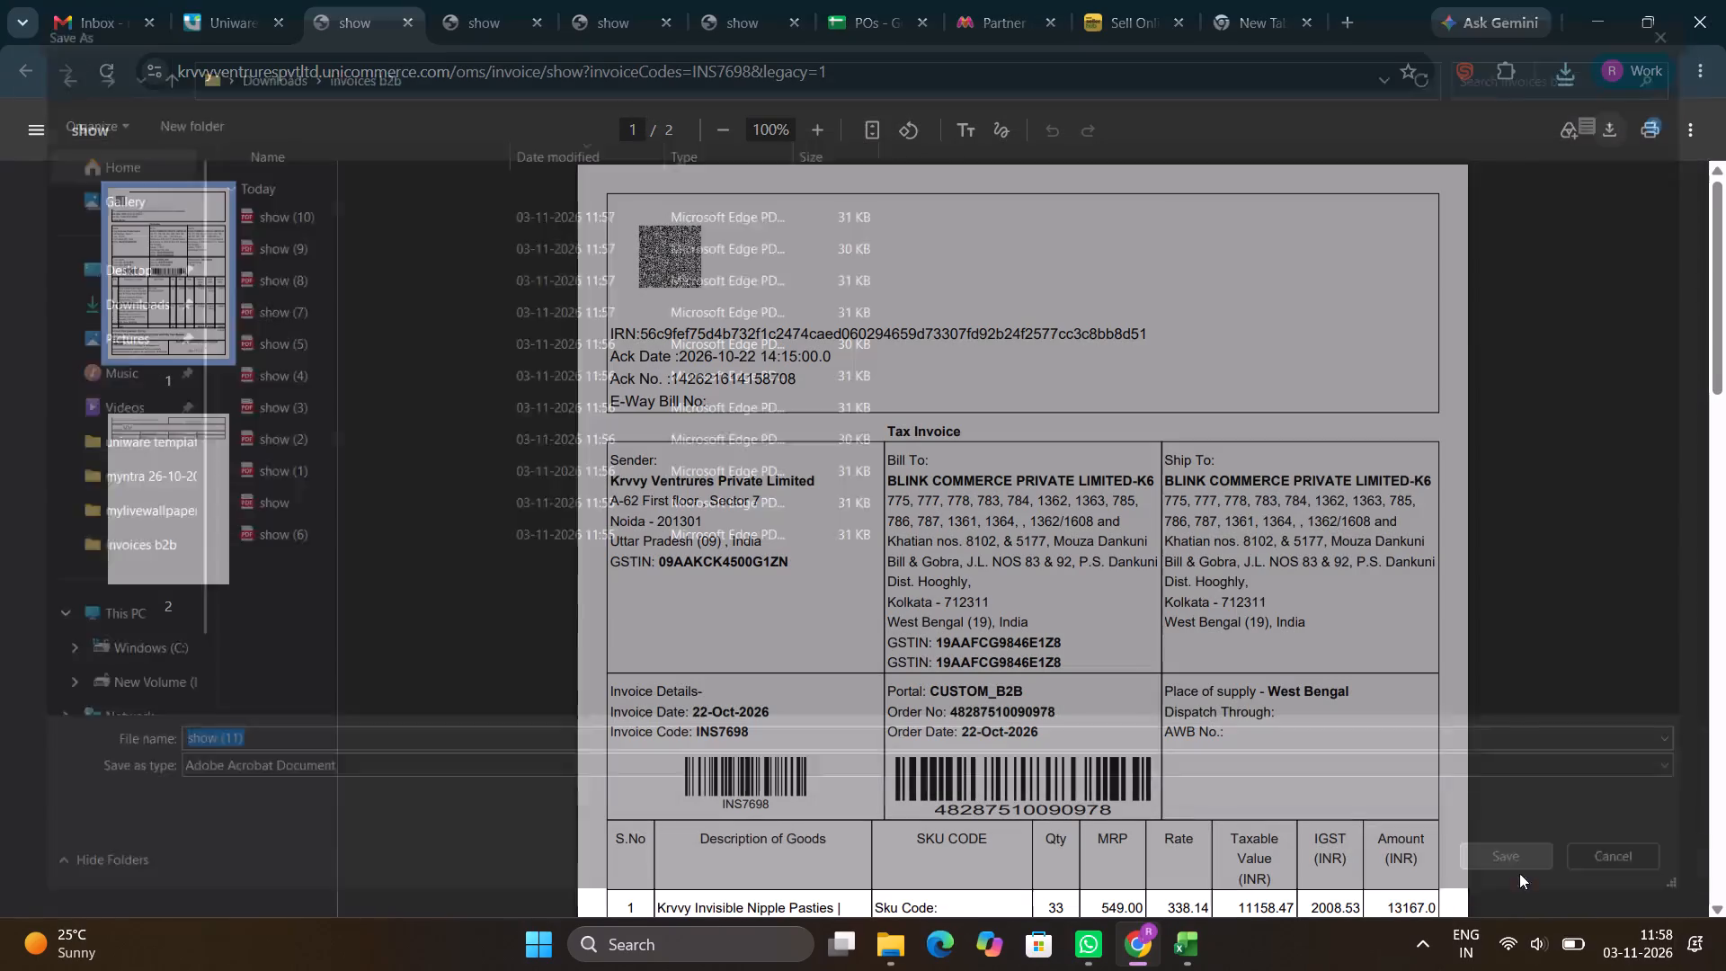
click(224, 0)
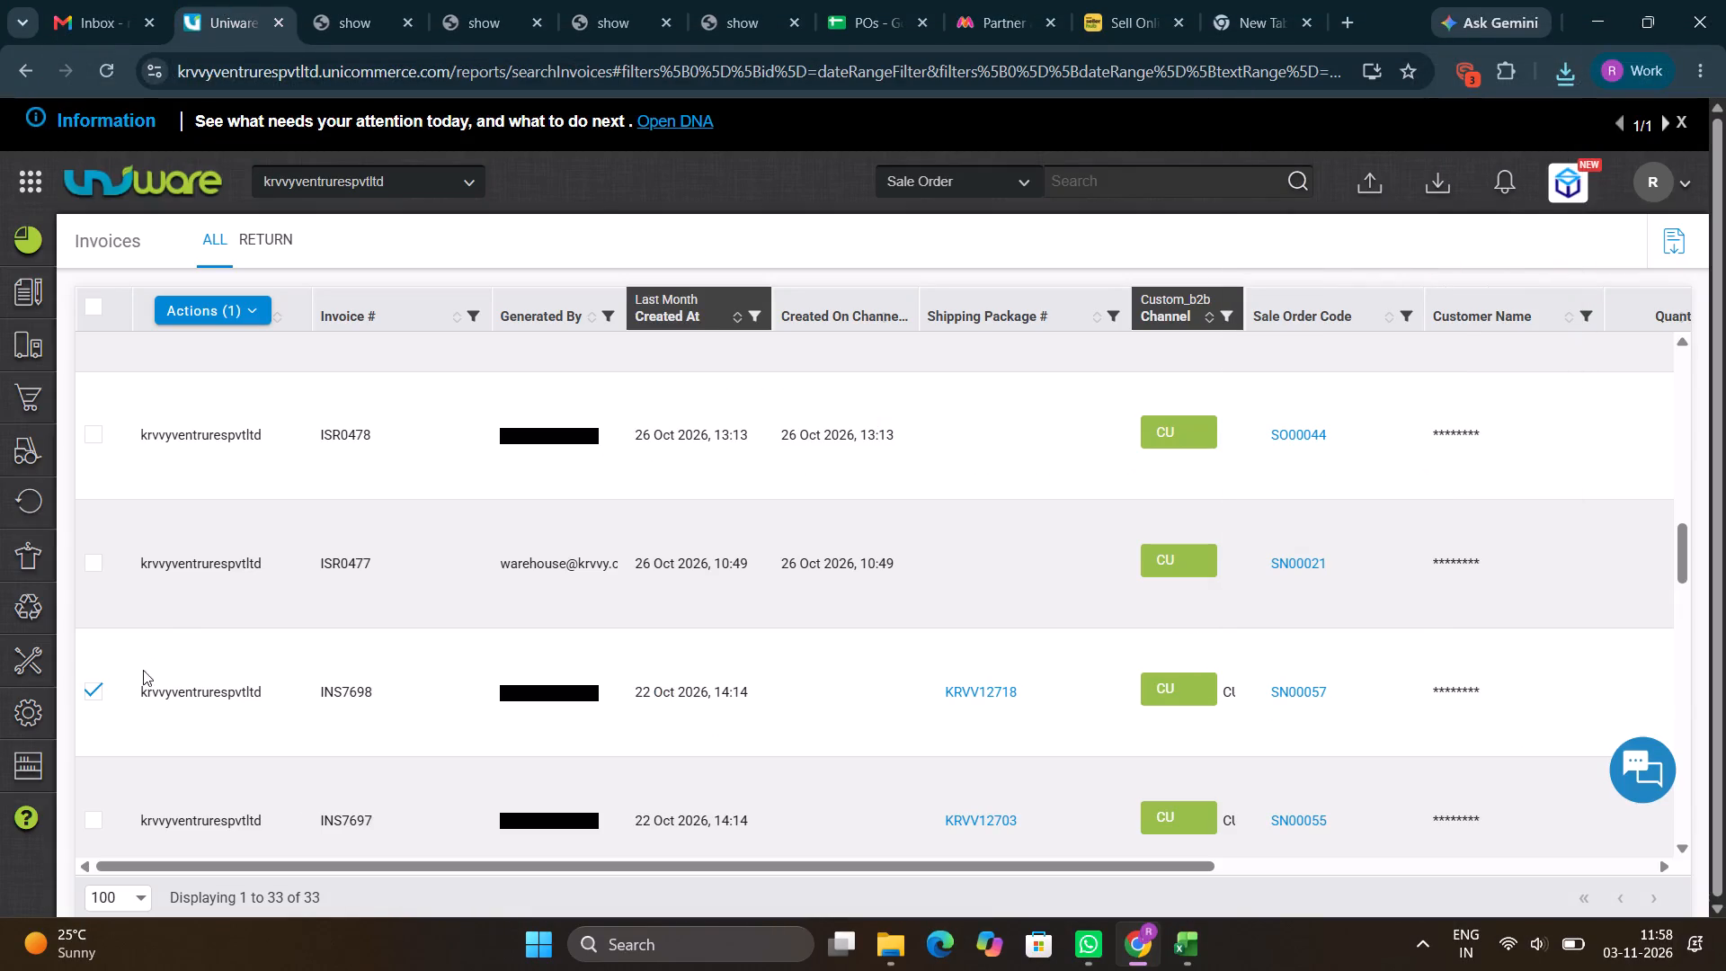
click(88, 691)
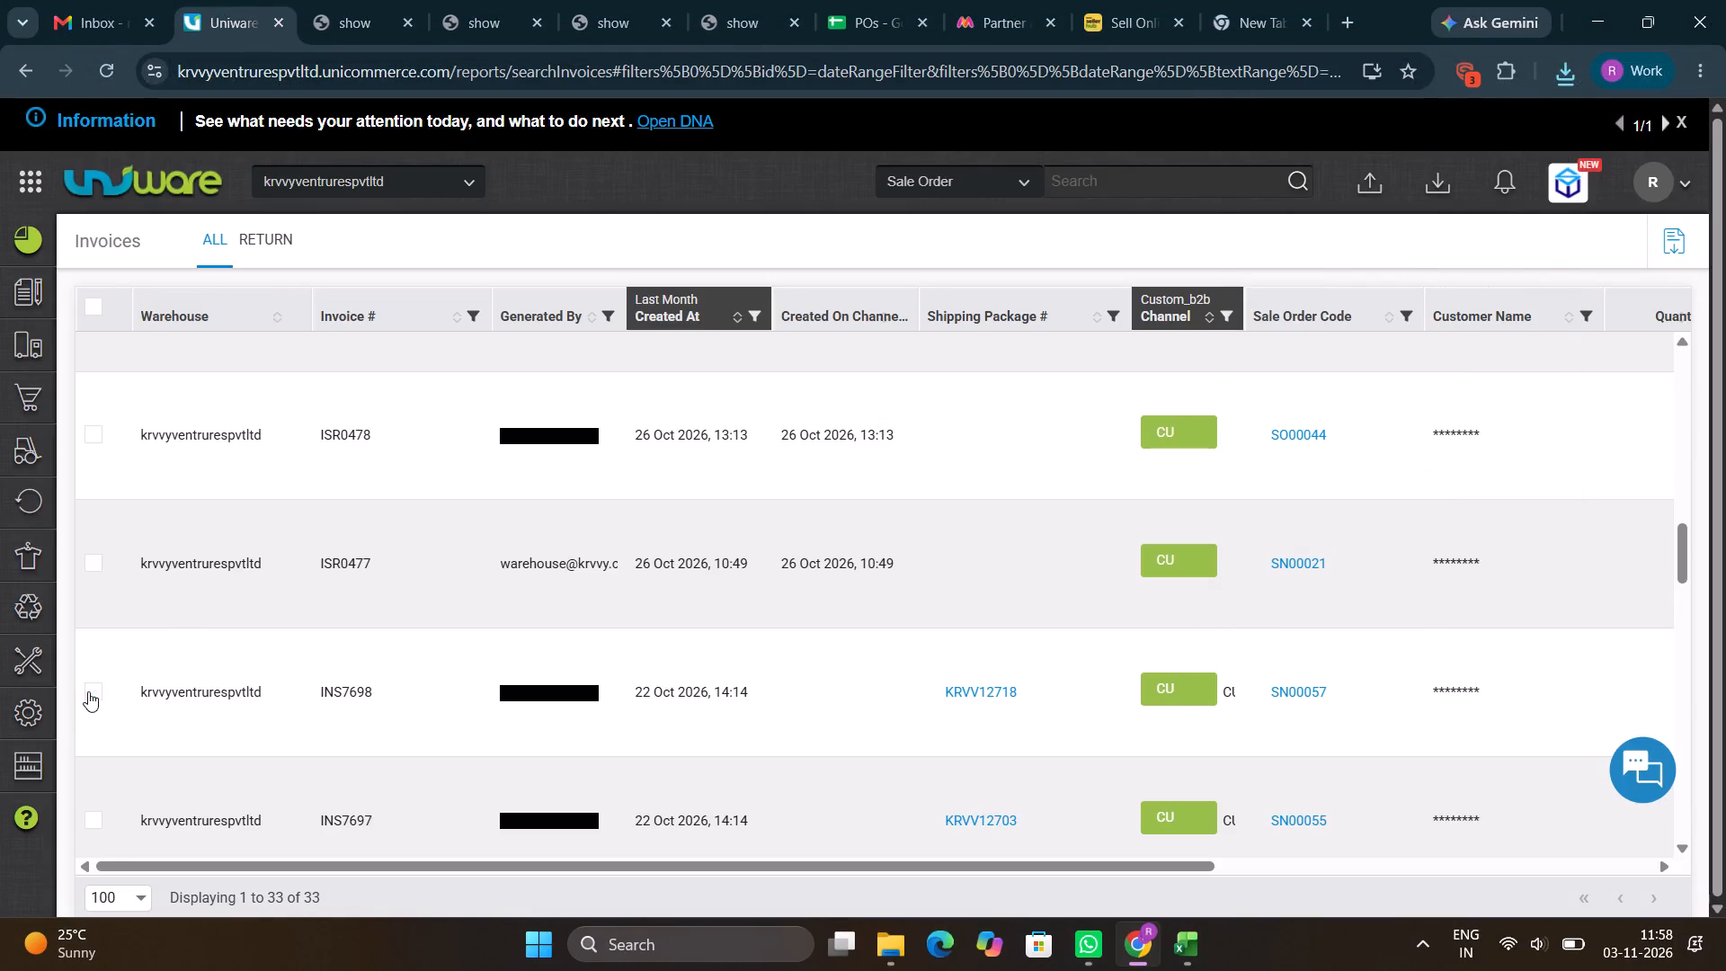
click(96, 826)
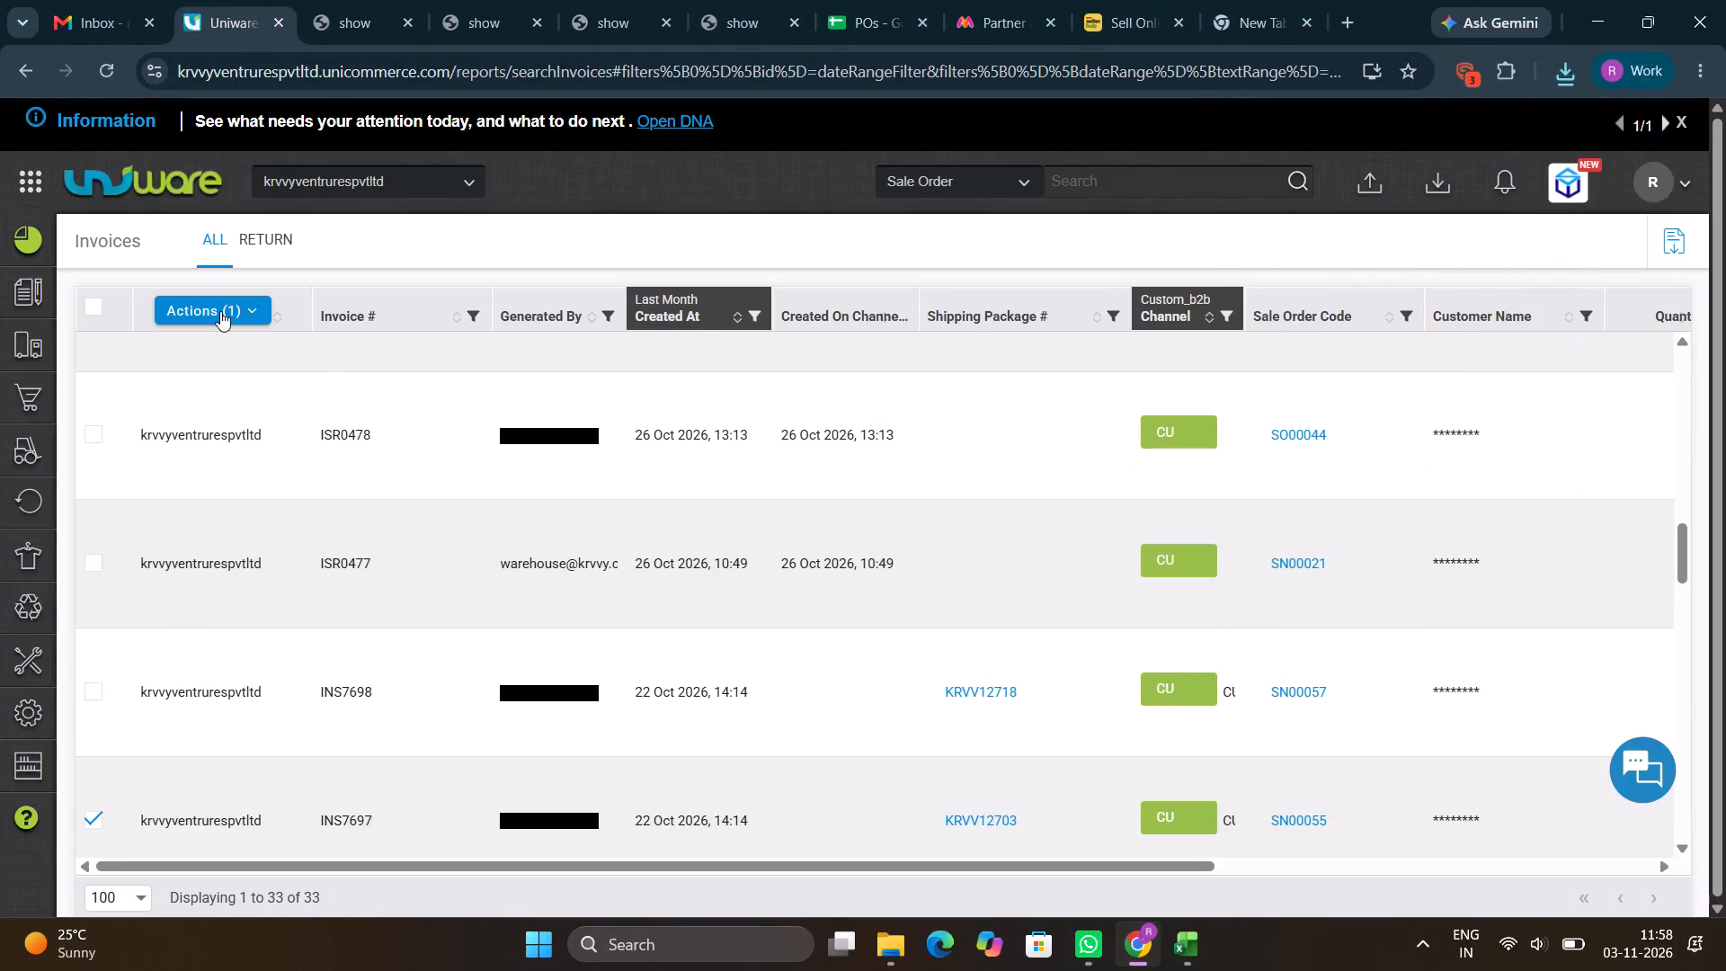
click(220, 311)
click(234, 361)
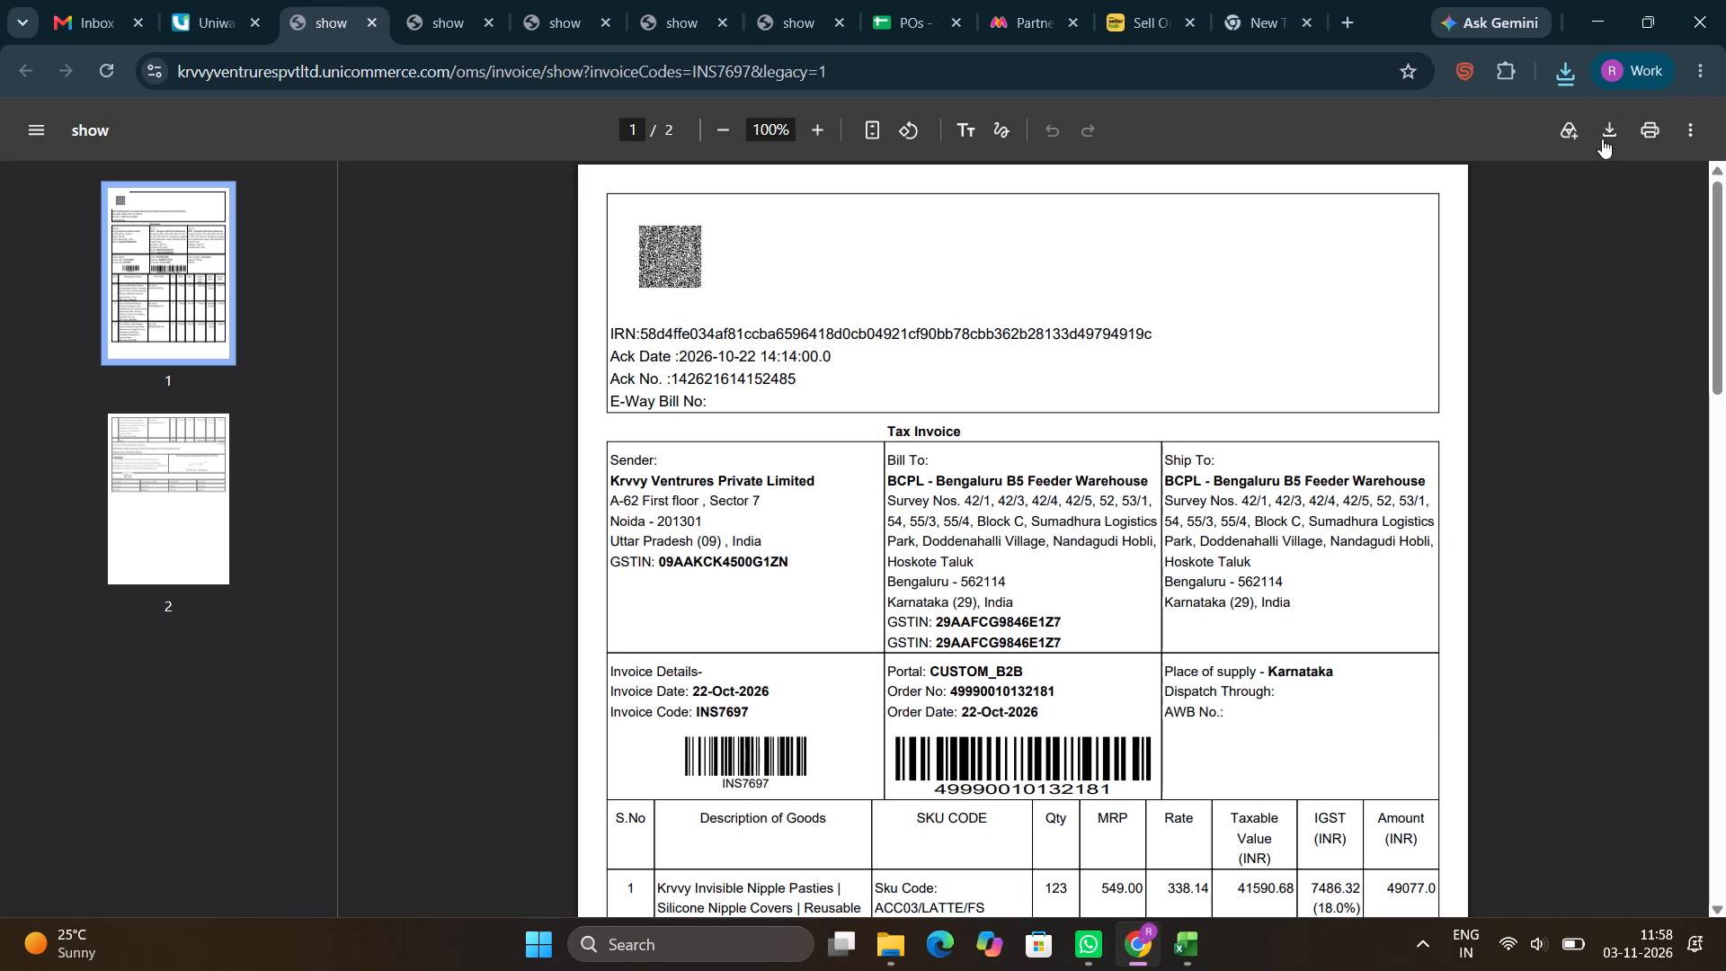
click(1616, 119)
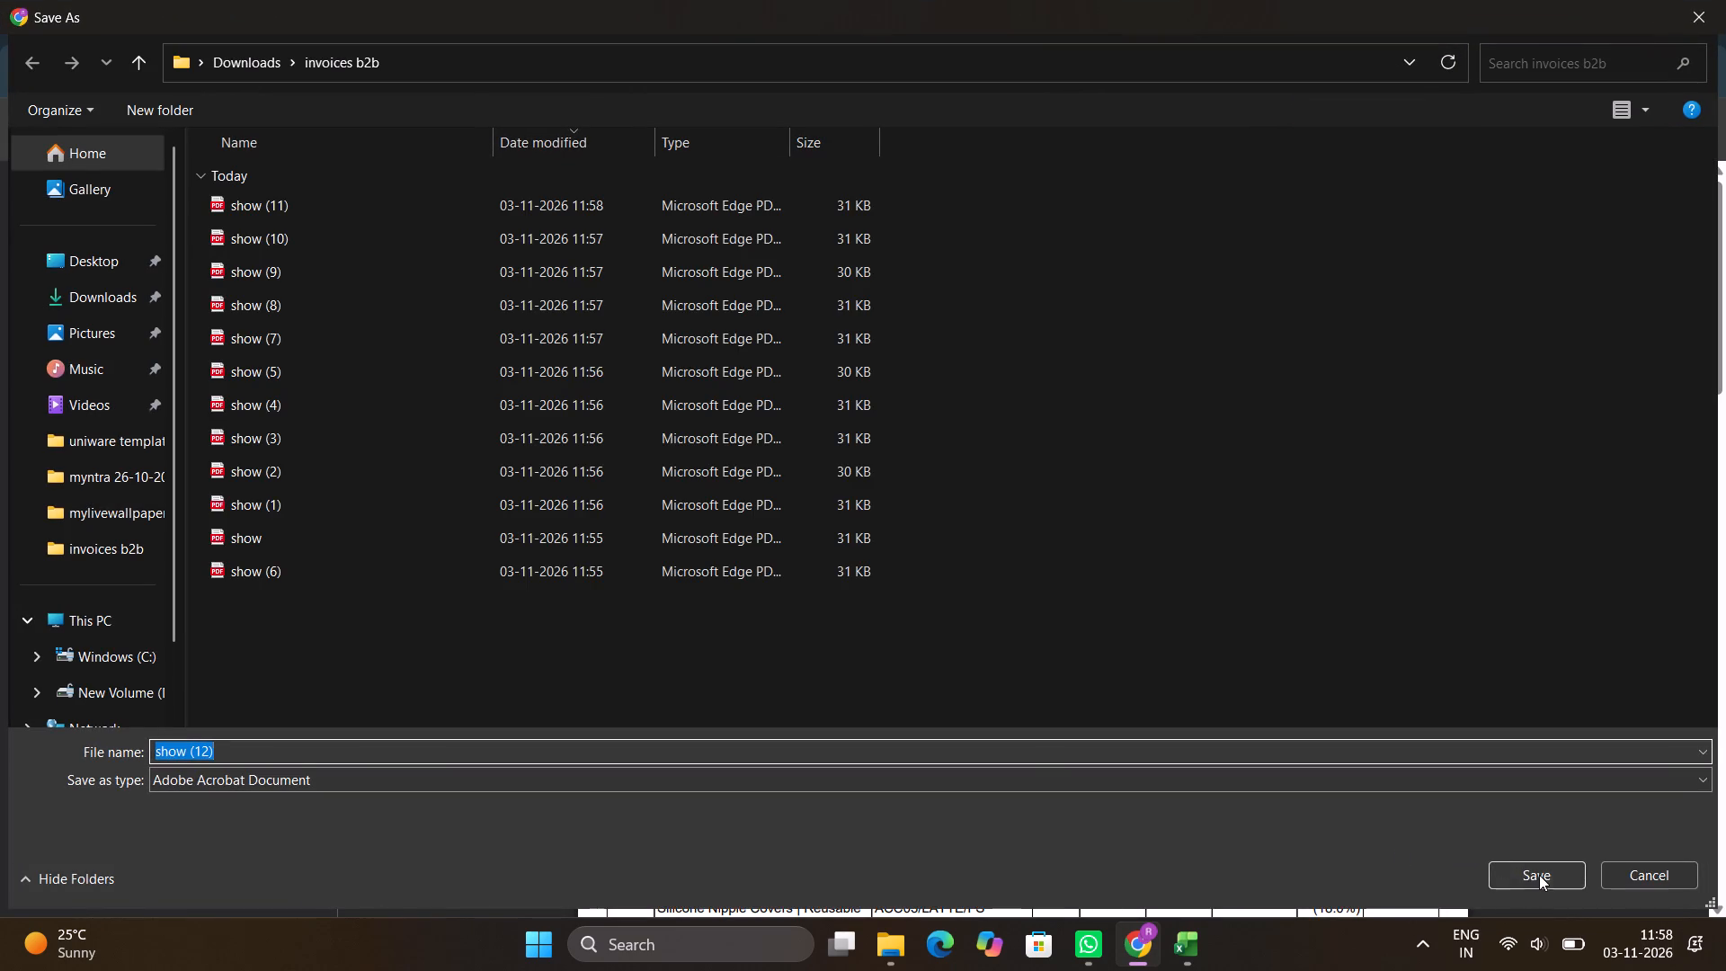
click(1539, 875)
click(200, 0)
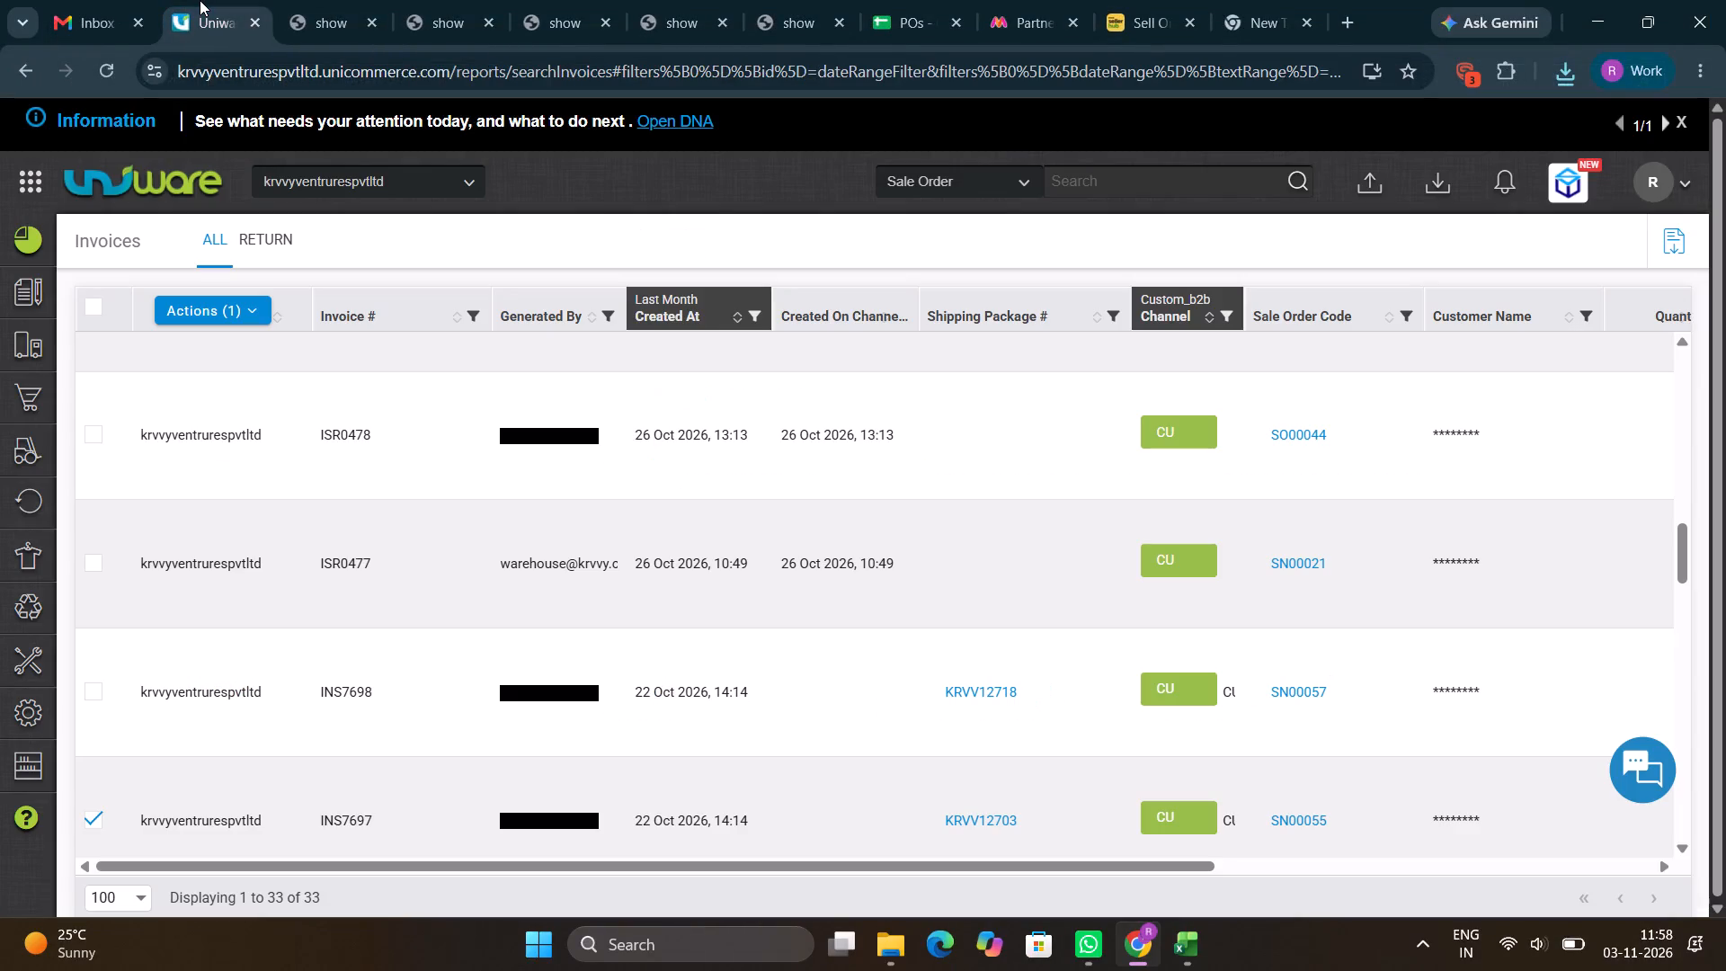
click(89, 821)
scroll(201, 812, down, 3)
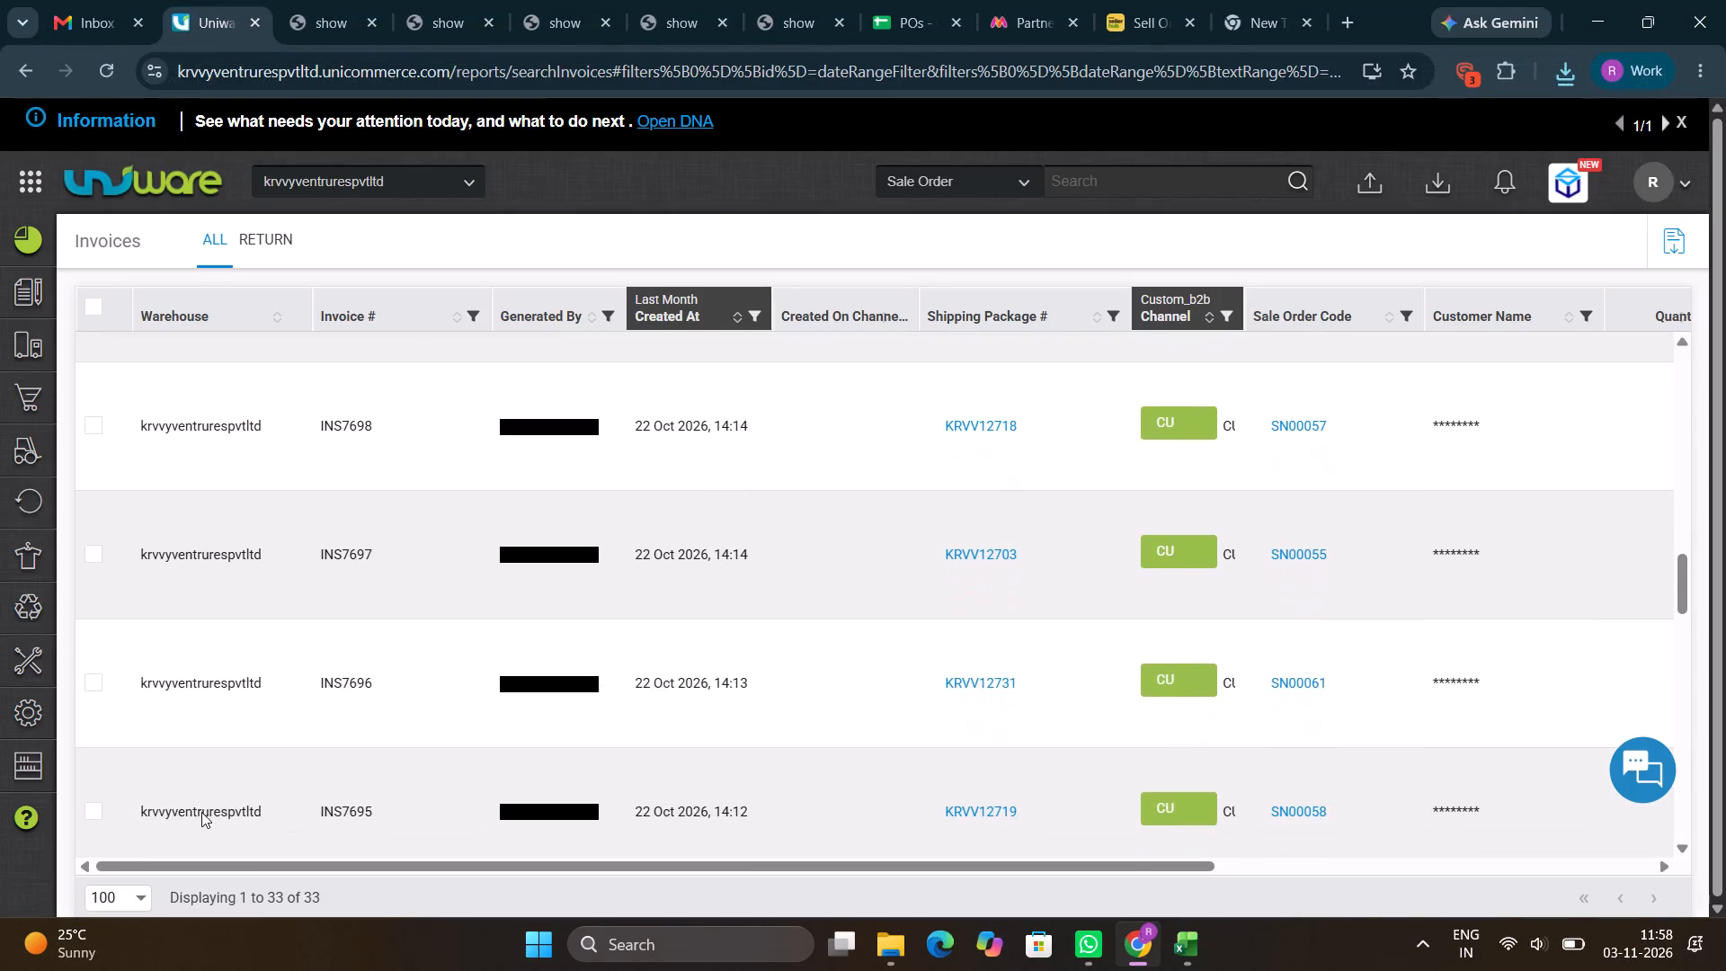
Print invoice INS7696, save its PDF in the invoices b2b folder, and deselect it in the Uniware invoice list.
click(90, 681)
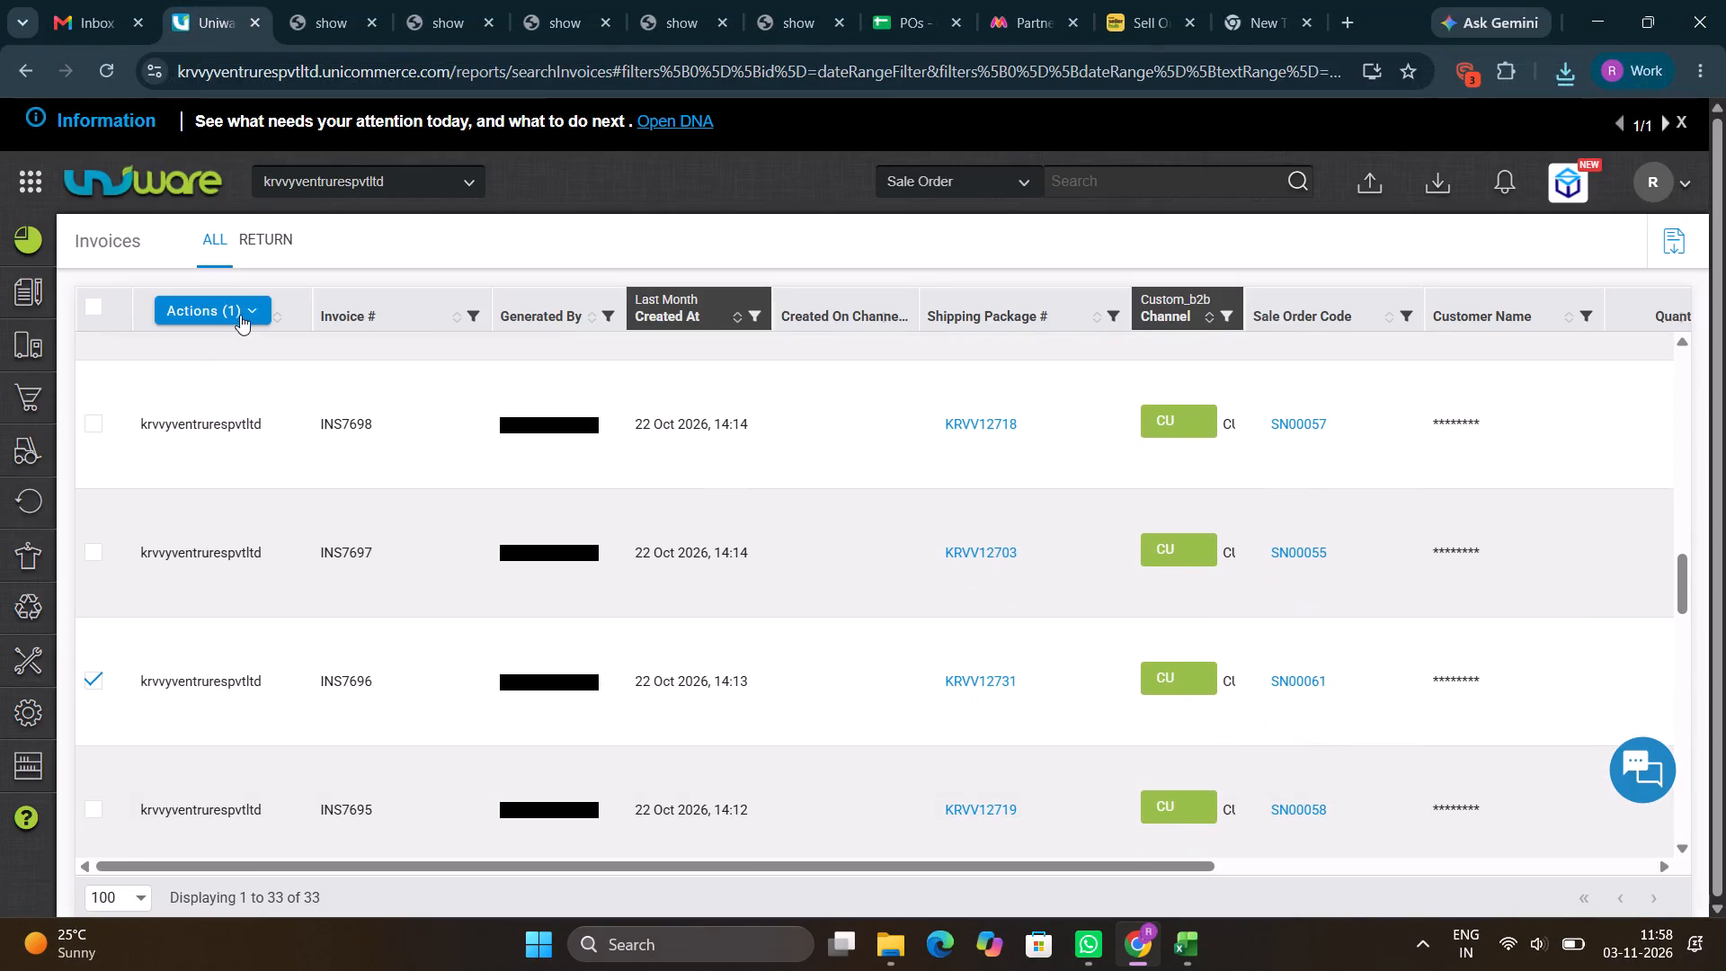
click(242, 297)
click(238, 343)
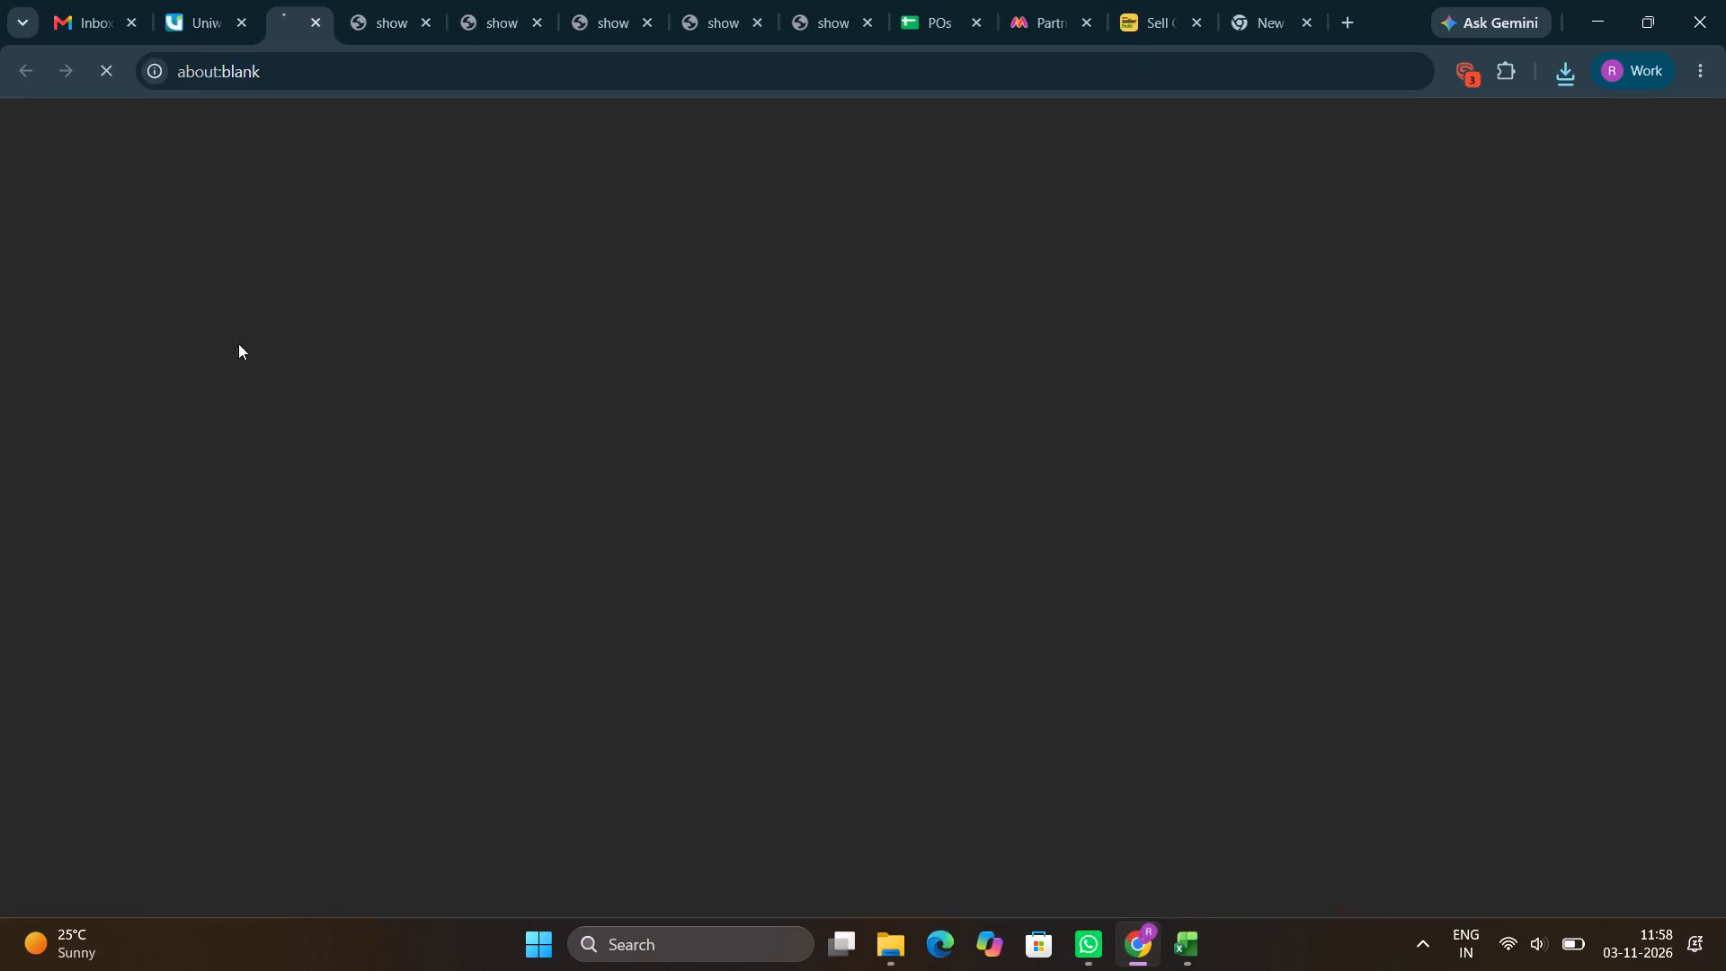
click(1609, 132)
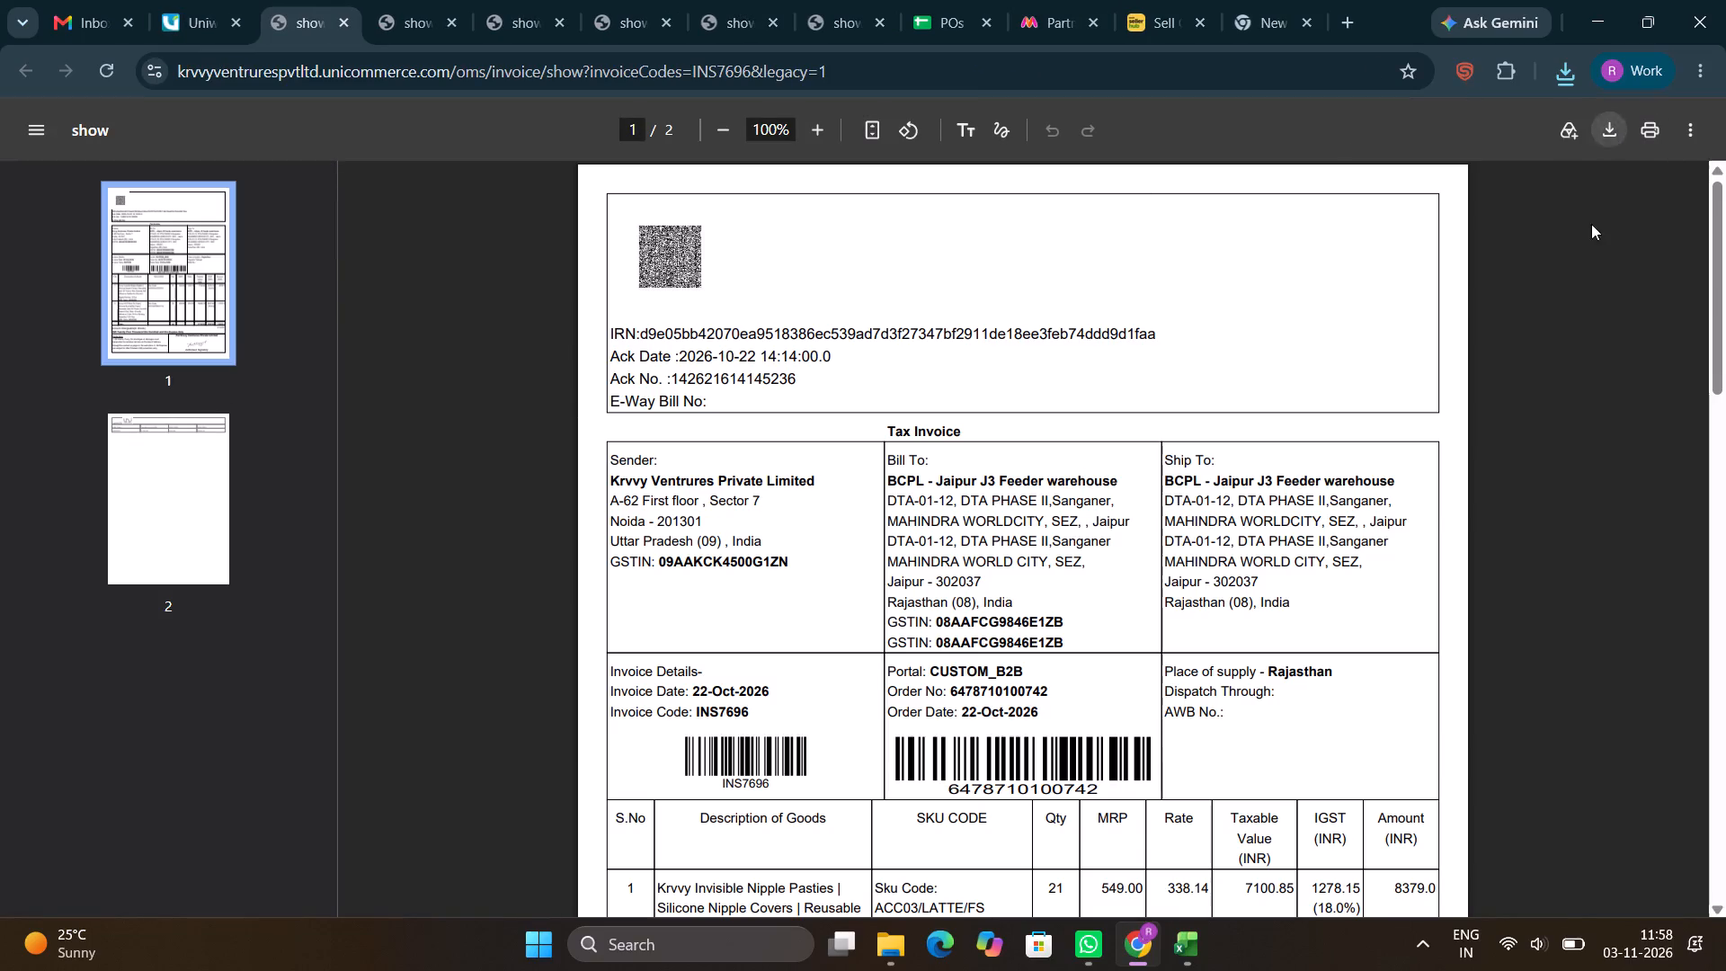
click(1551, 874)
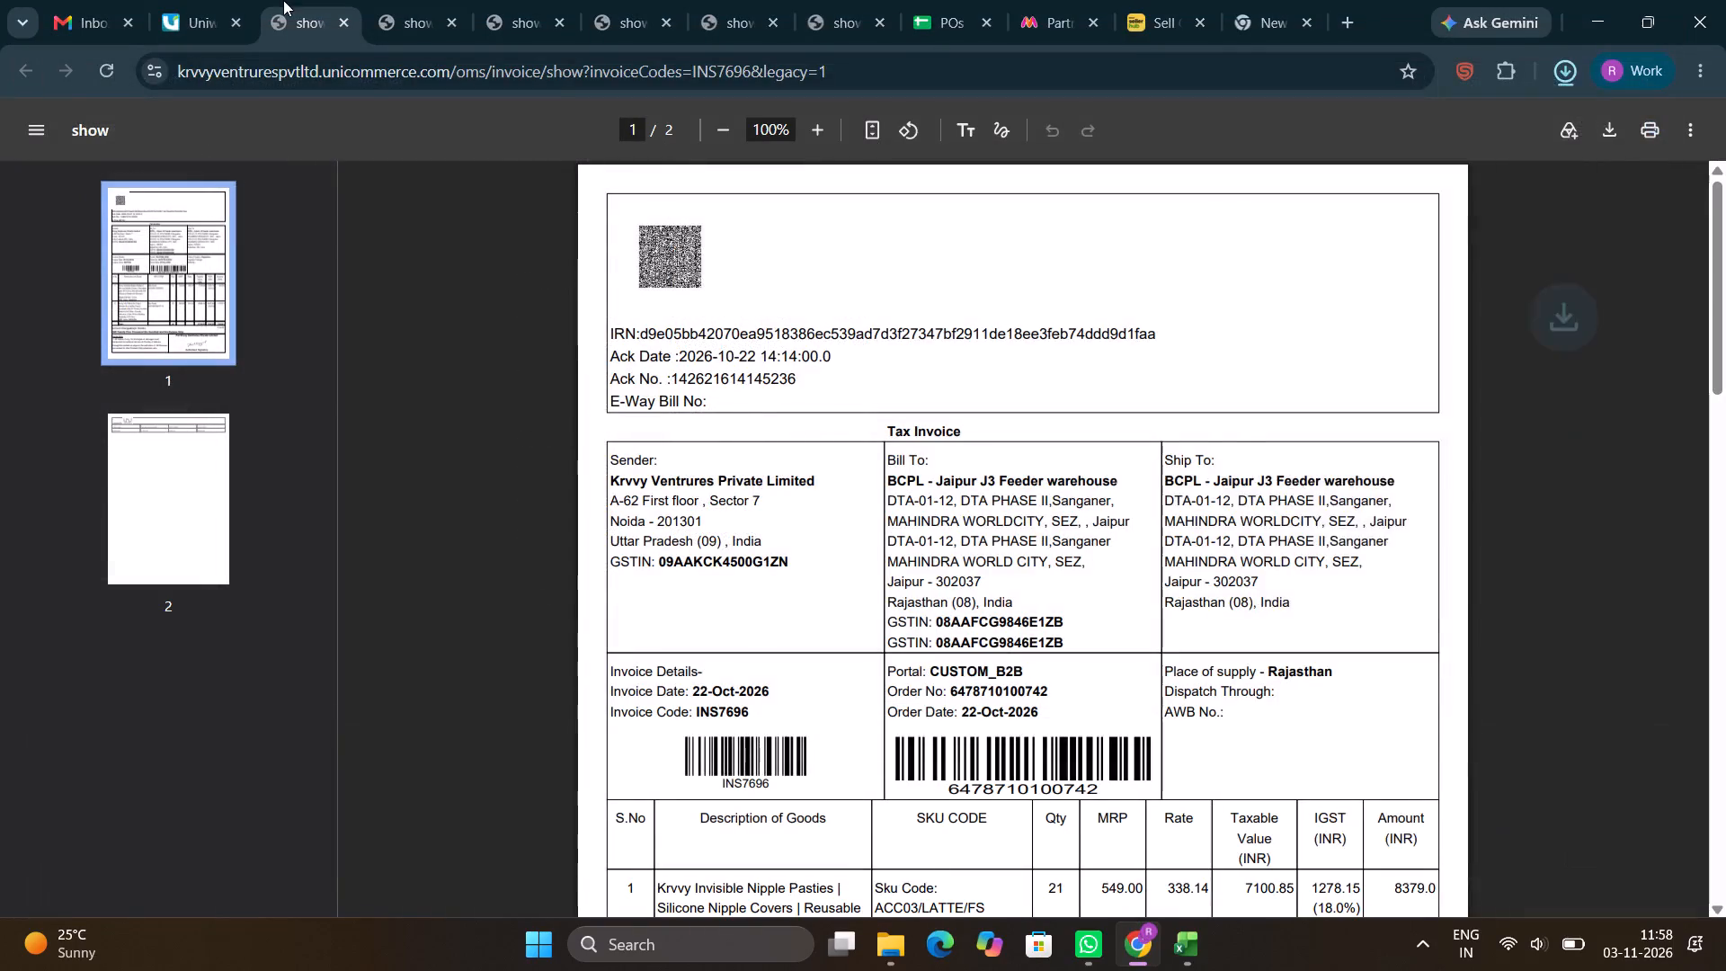
click(206, 0)
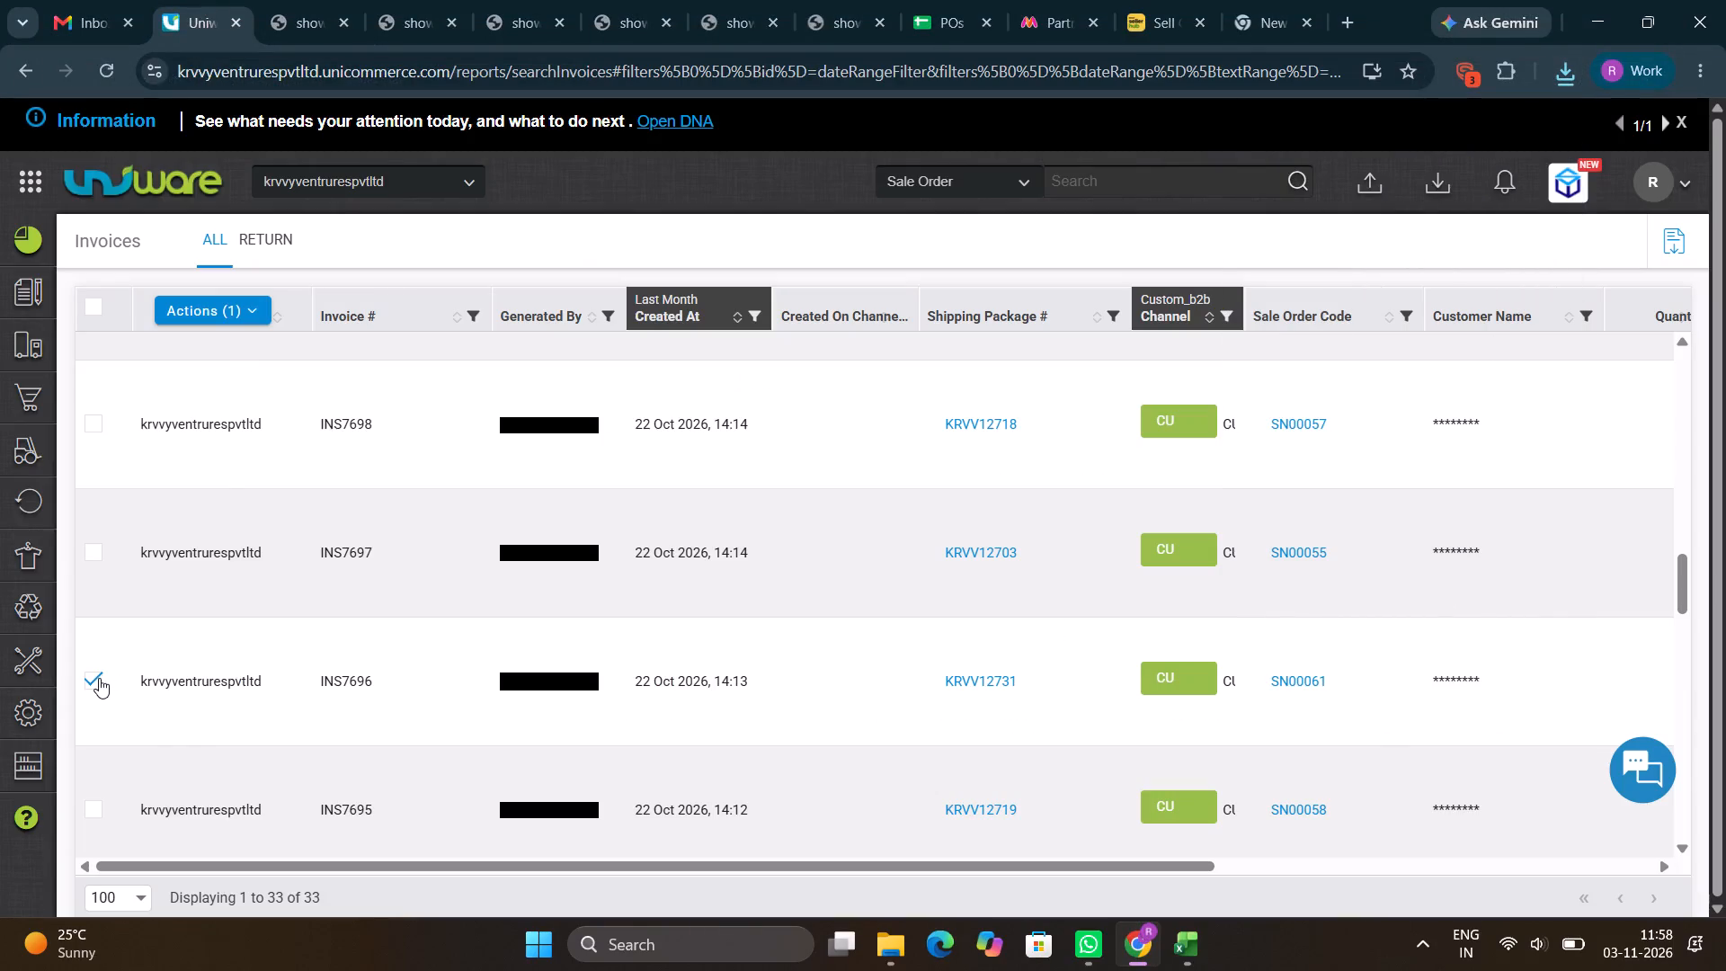
click(98, 678)
Print invoice INS7695, save its PDF in the invoices b2b folder, and deselect it in the Uniware invoice list.
scroll(141, 707, down, 2)
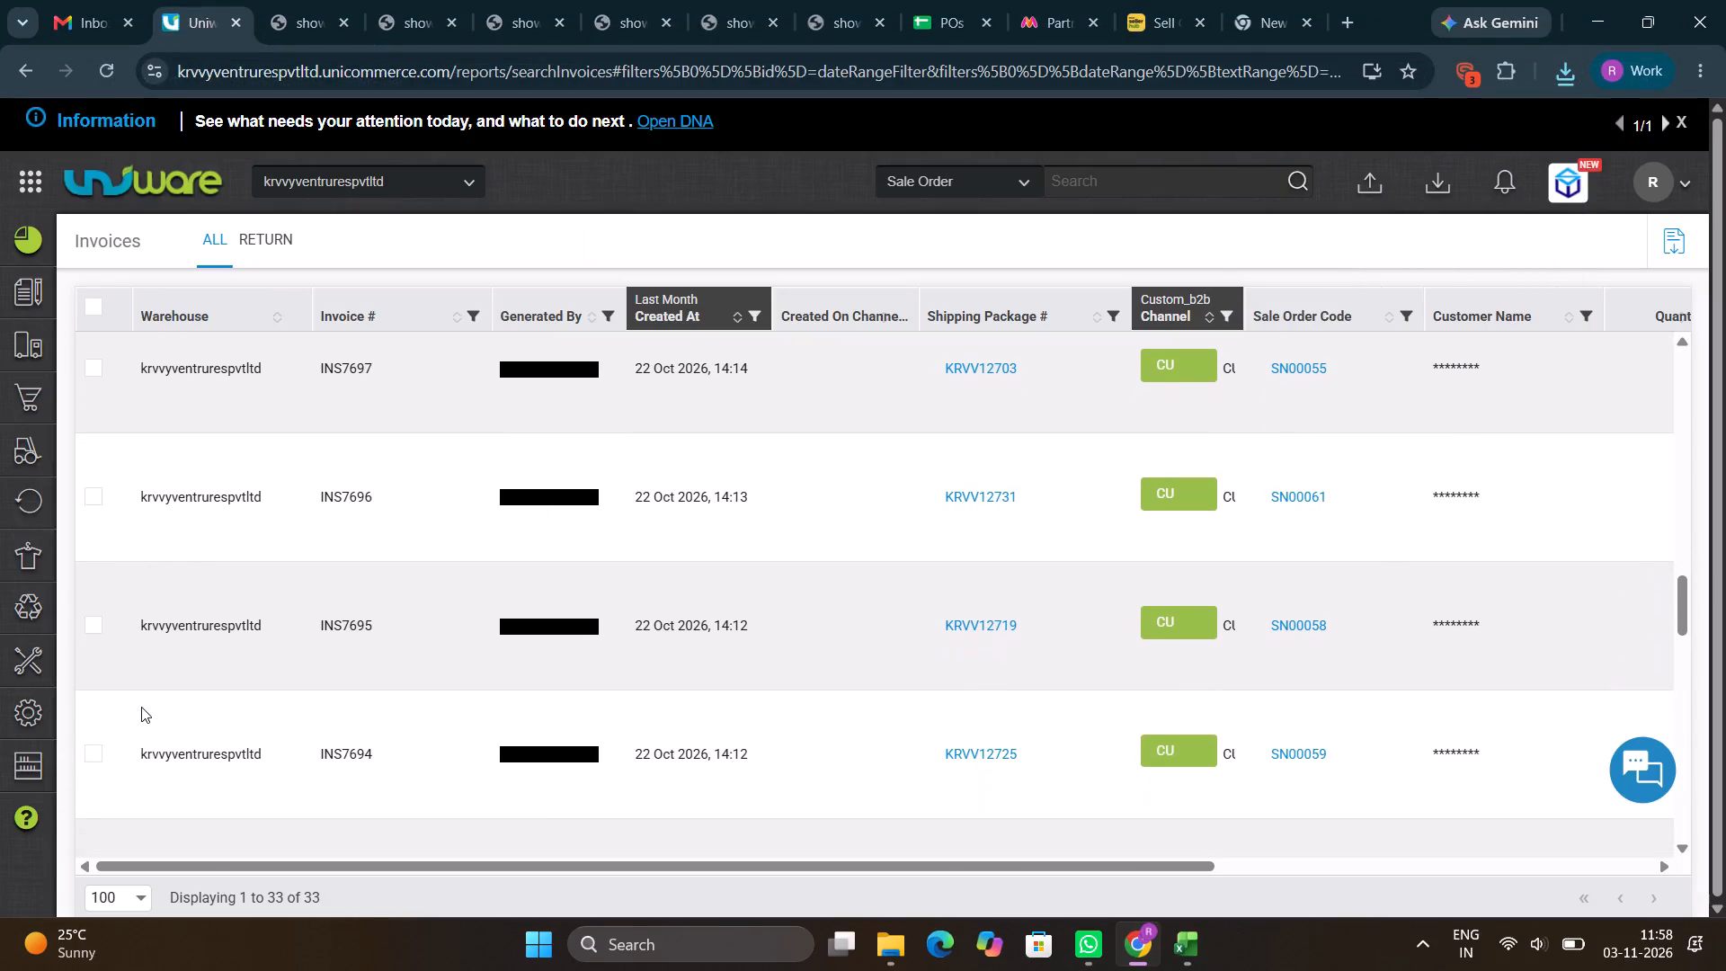
click(97, 626)
click(237, 312)
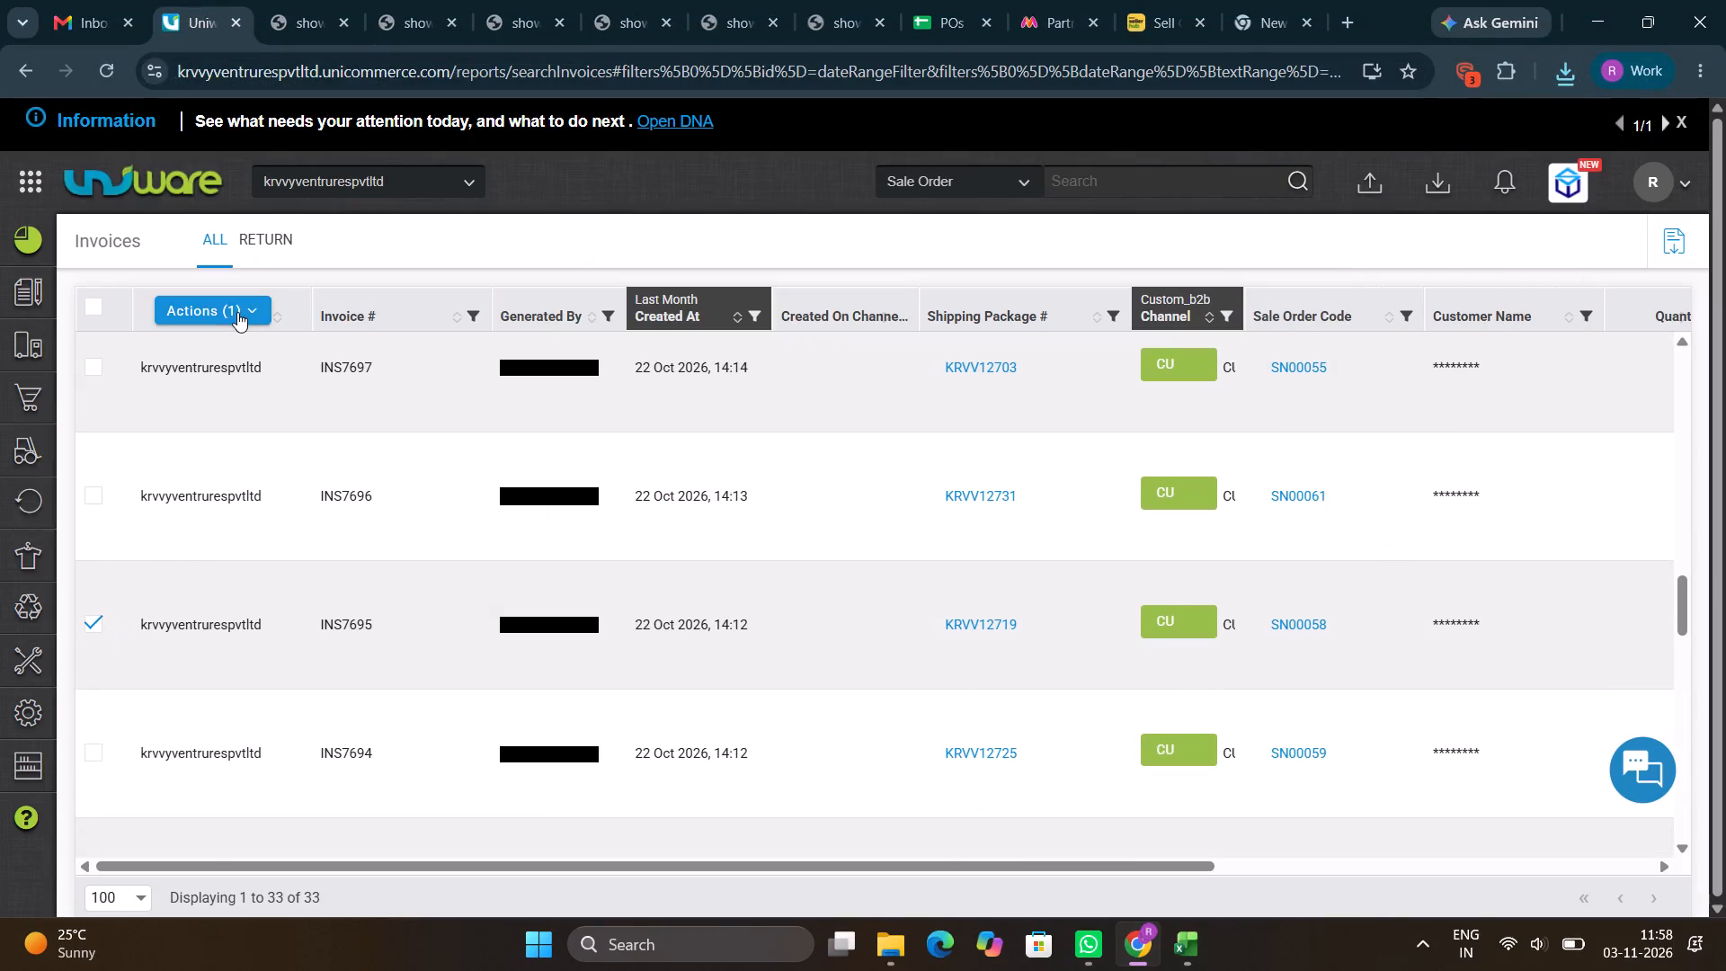
click(245, 350)
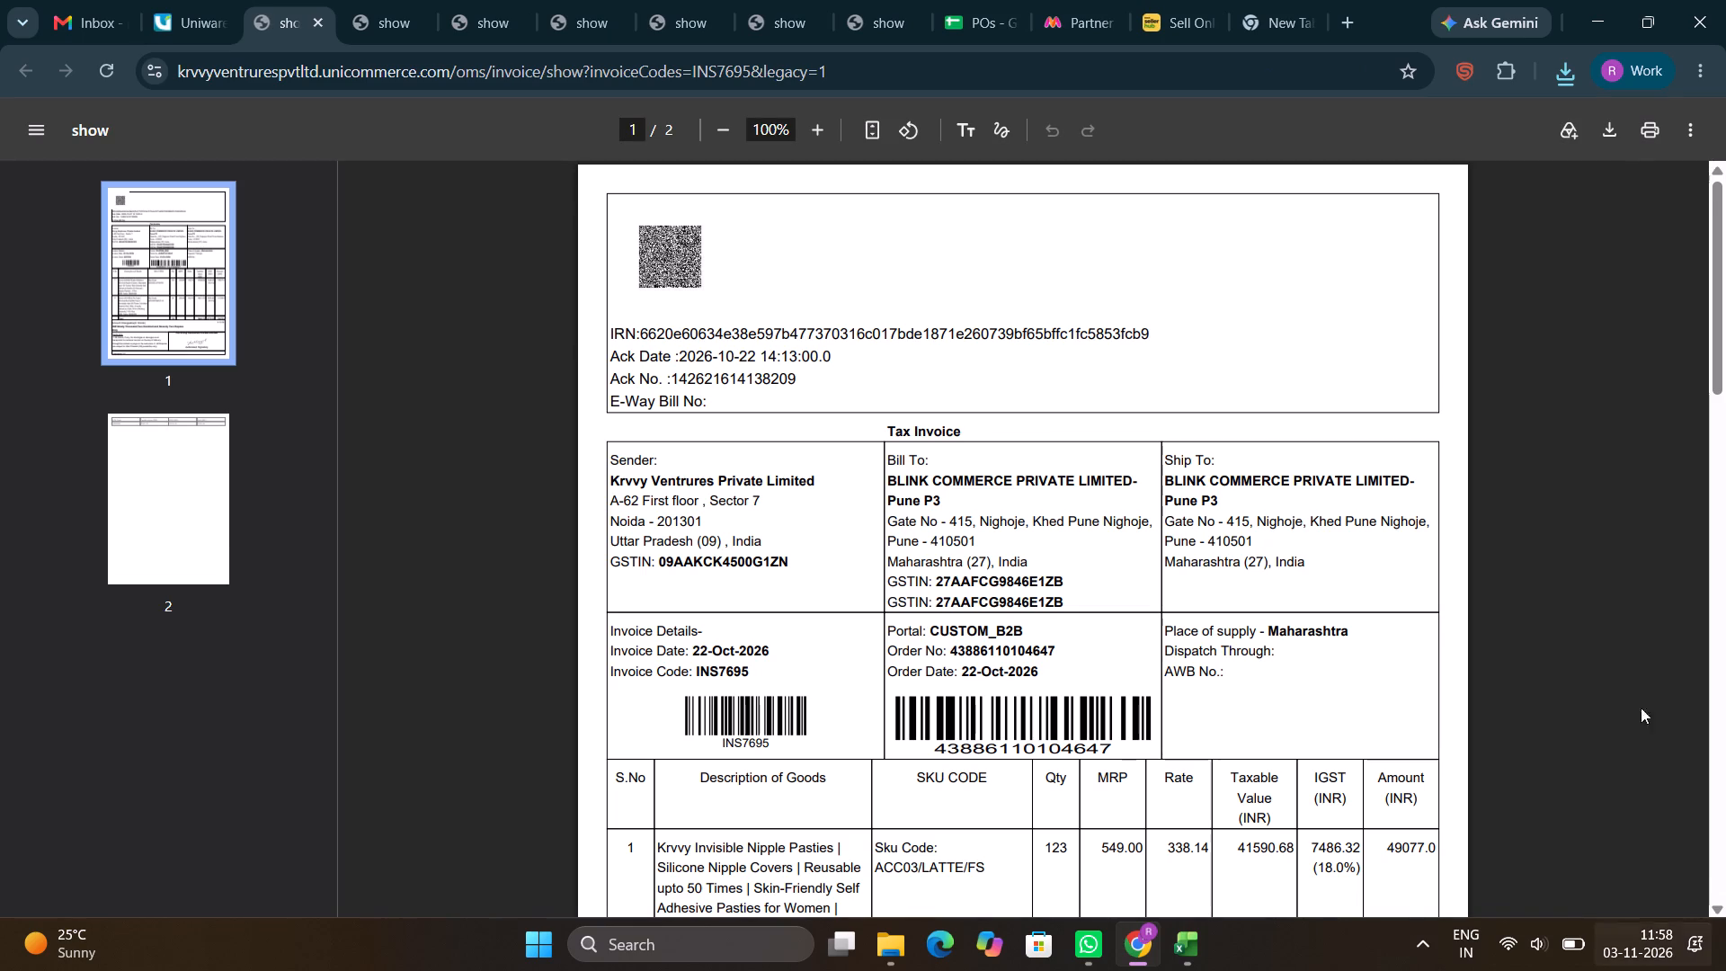
click(1613, 129)
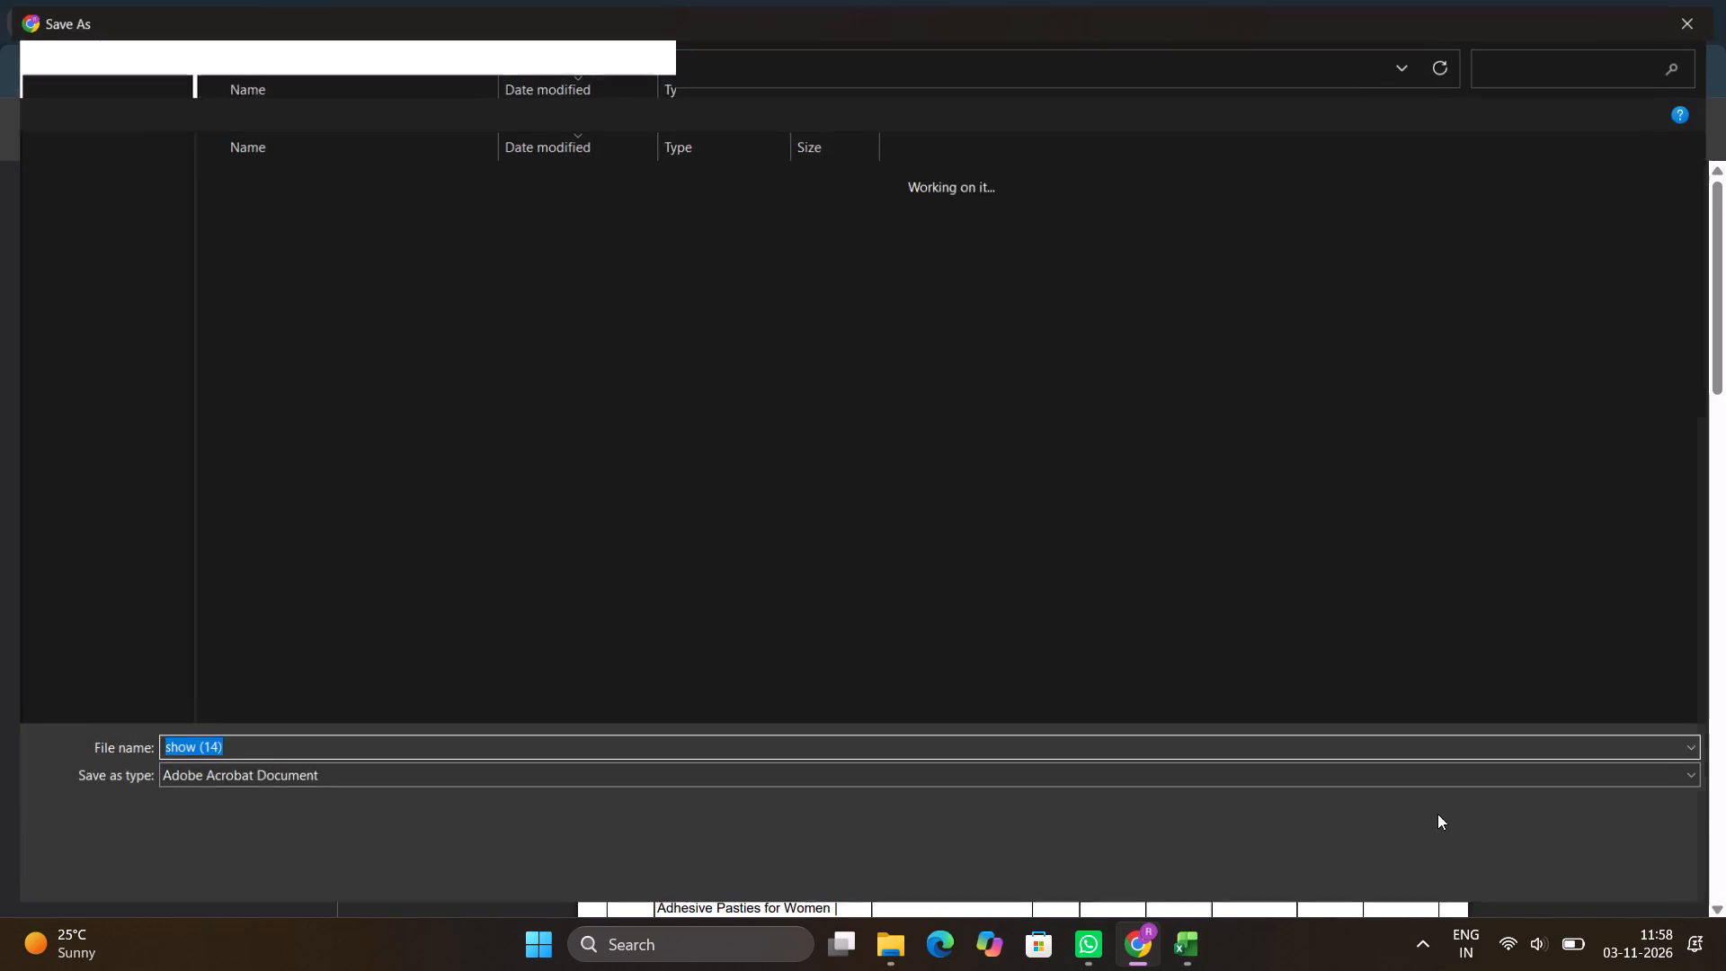
click(1521, 875)
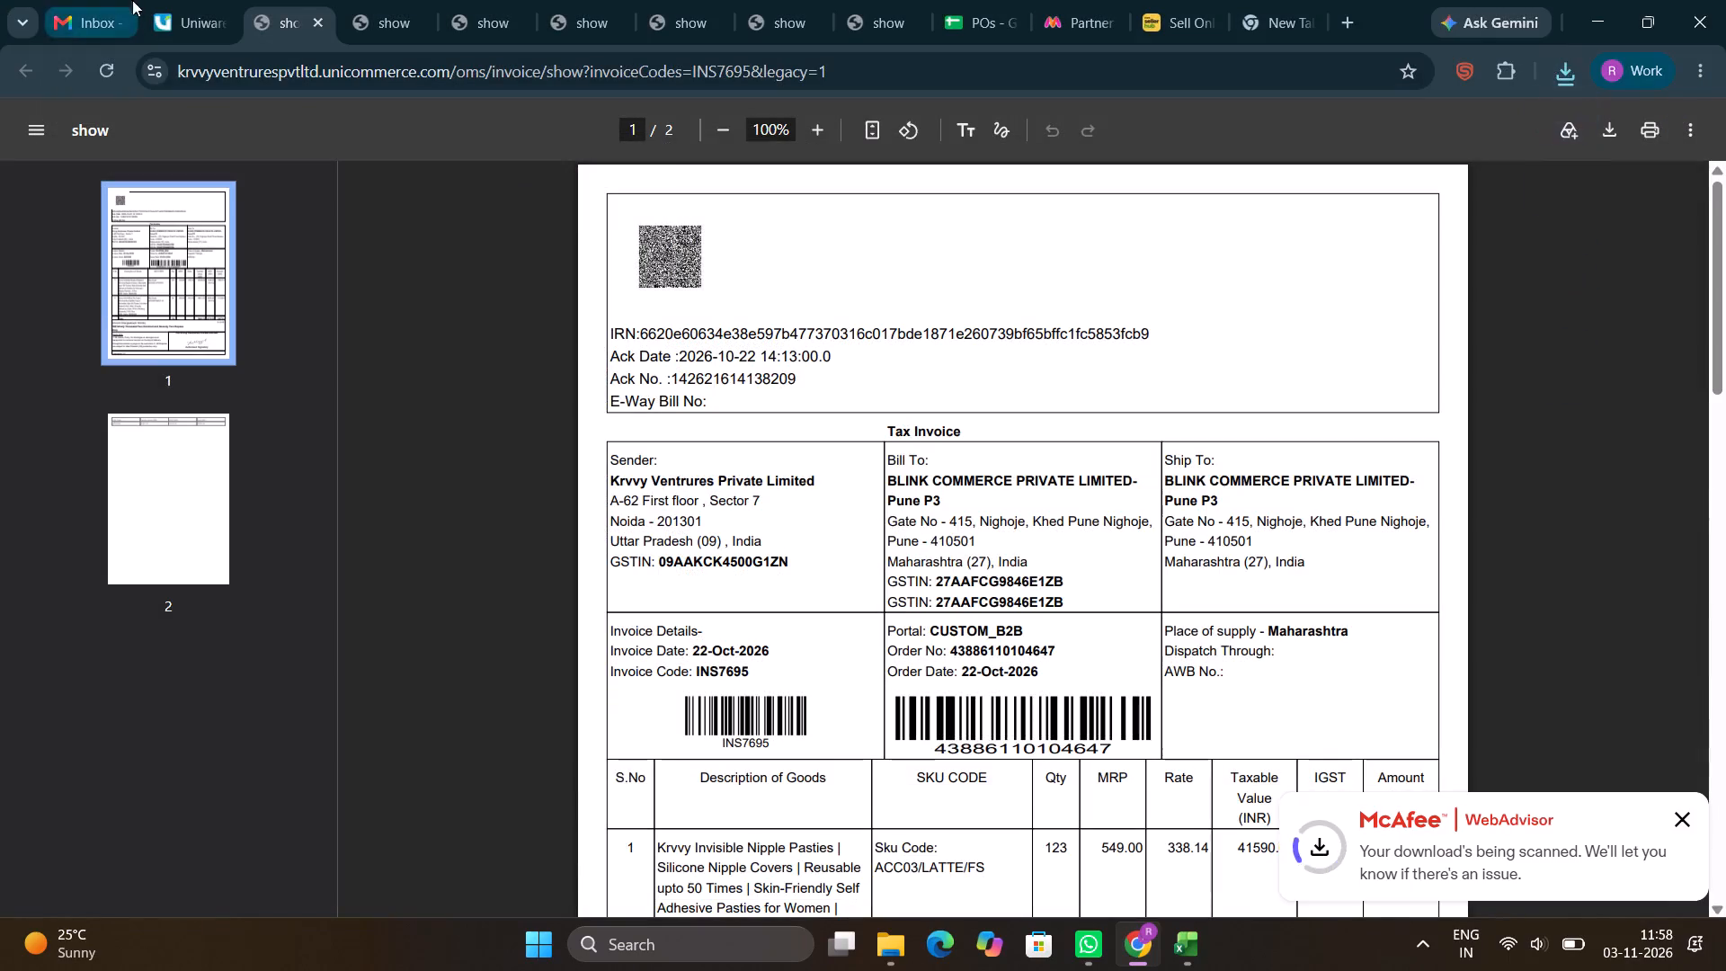
click(199, 10)
click(87, 628)
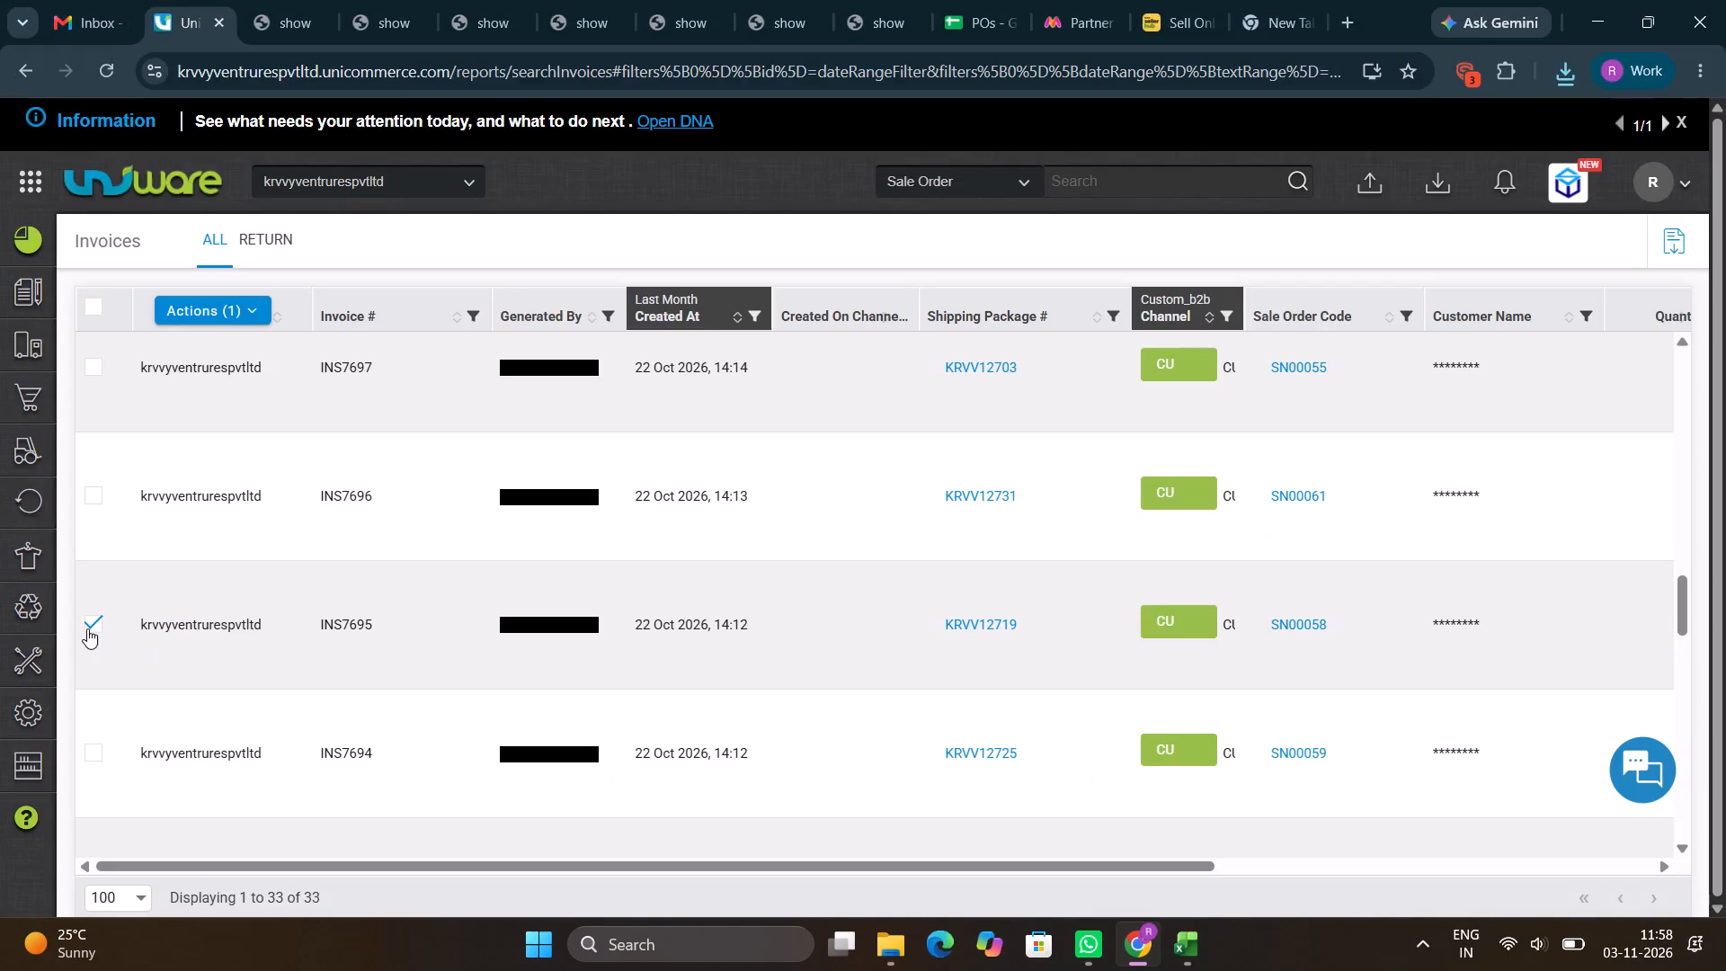
Print invoice INS7694, save its PDF in the invoices b2b folder, and deselect it in the Uniware invoice list.
click(95, 755)
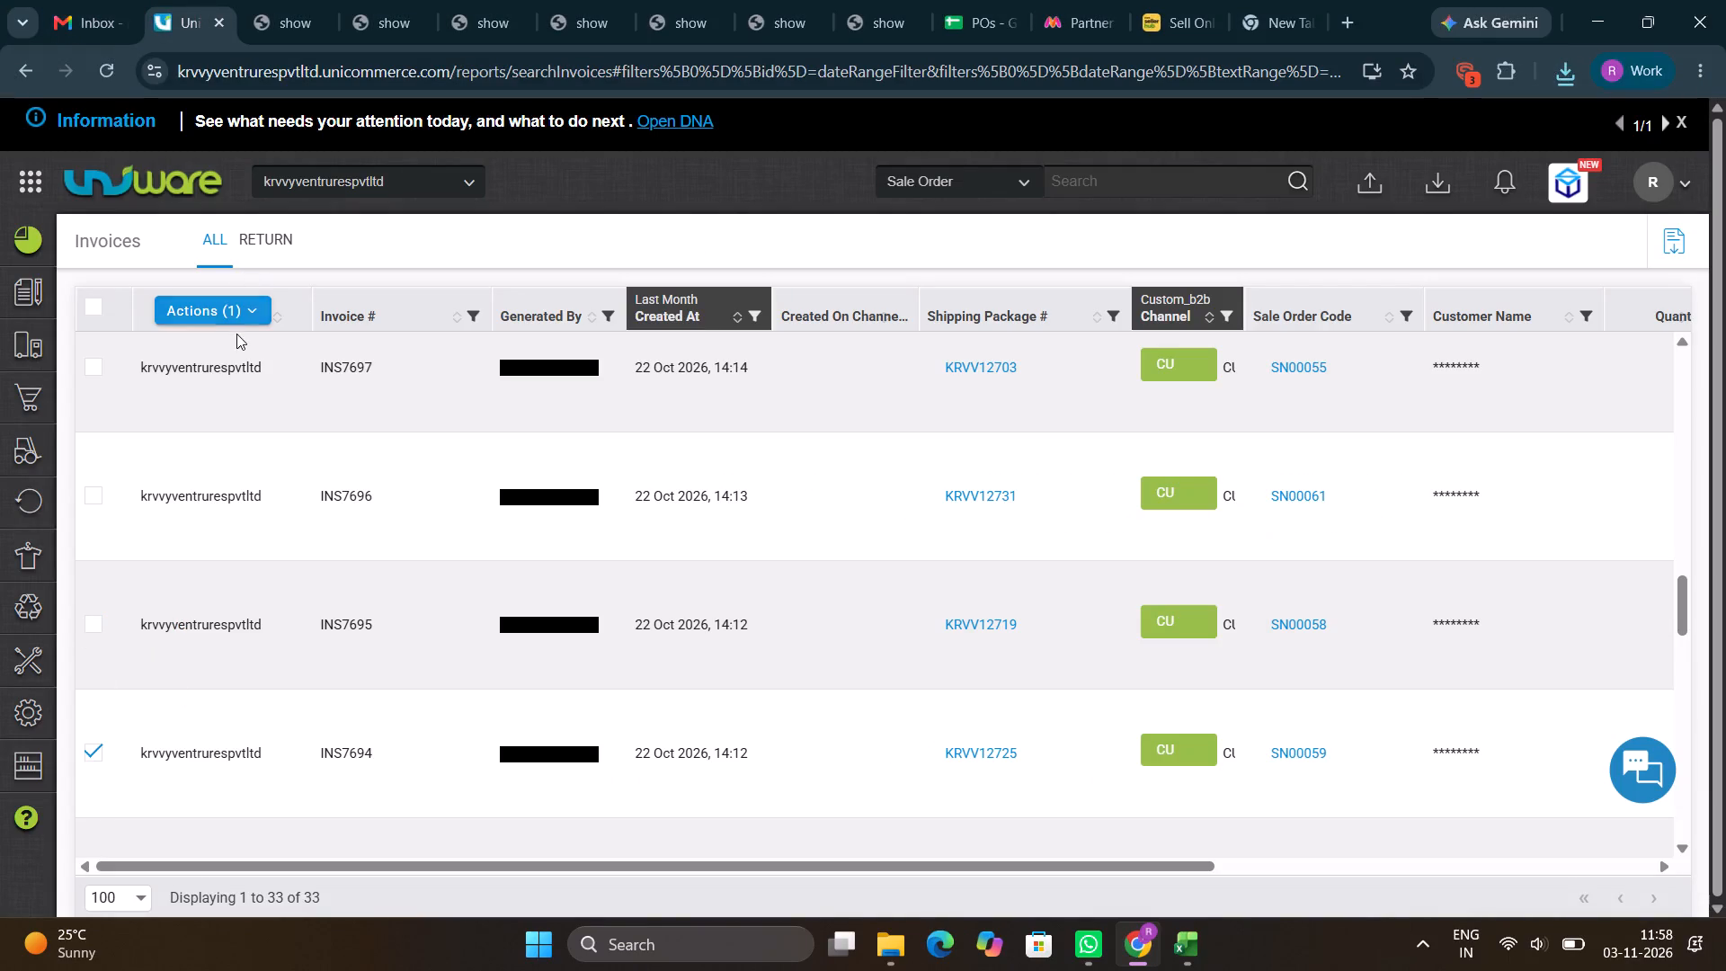
click(240, 318)
click(263, 358)
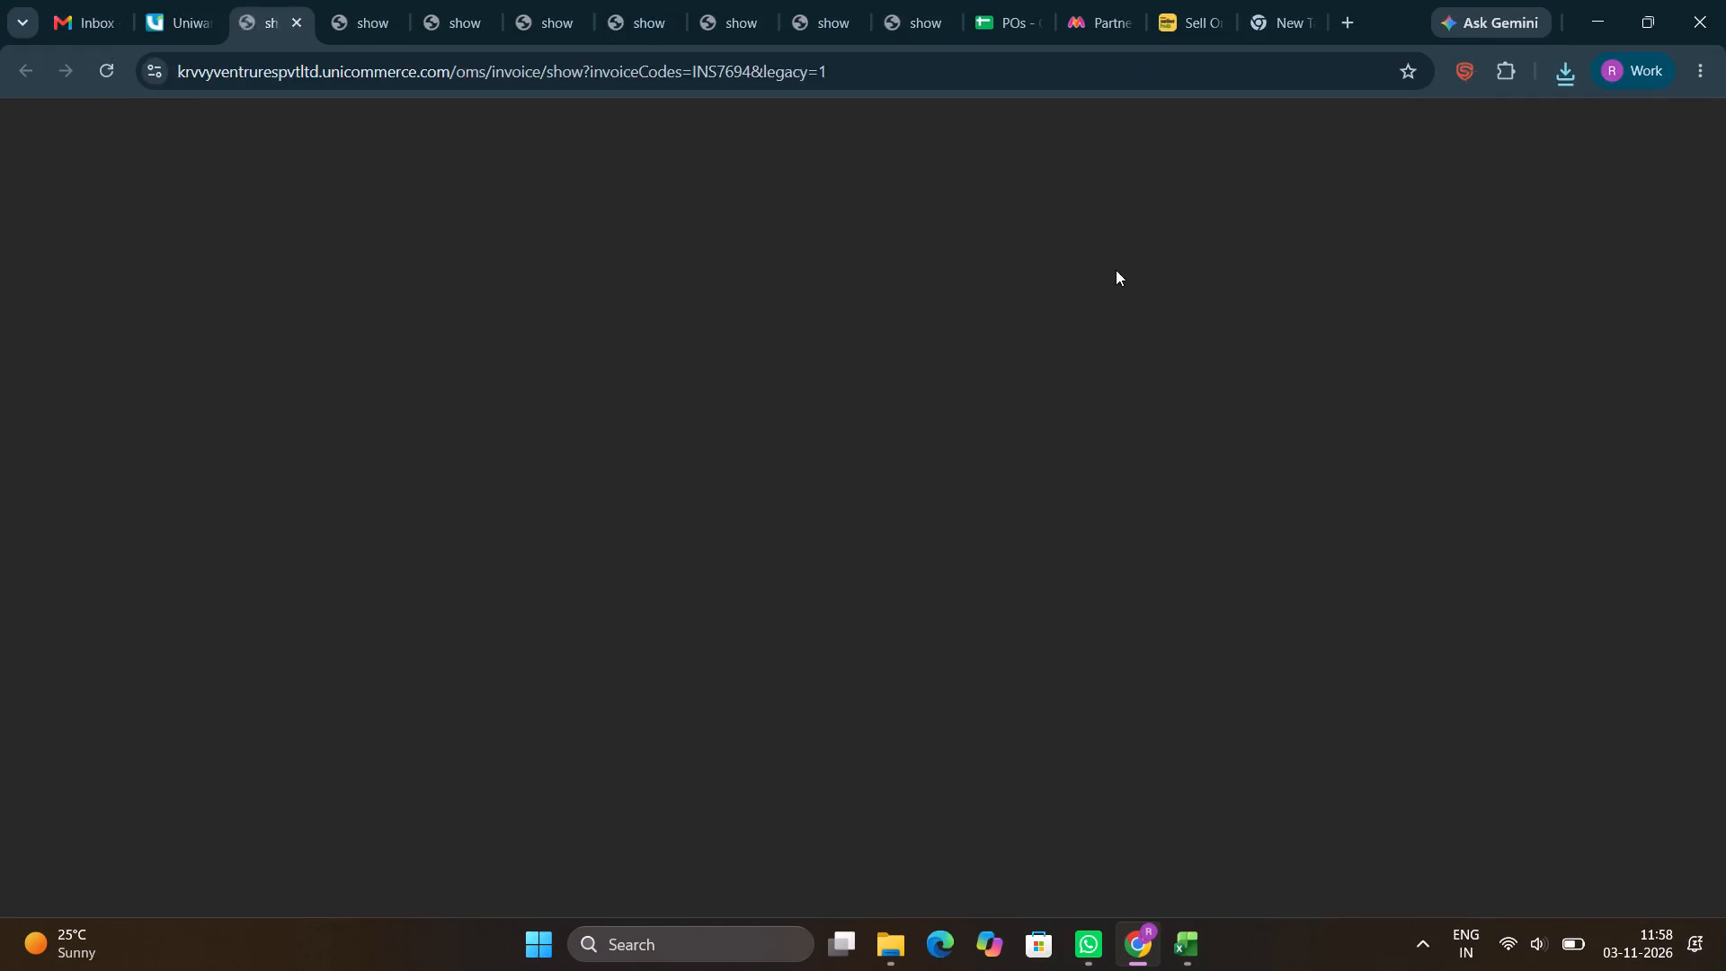
click(1614, 137)
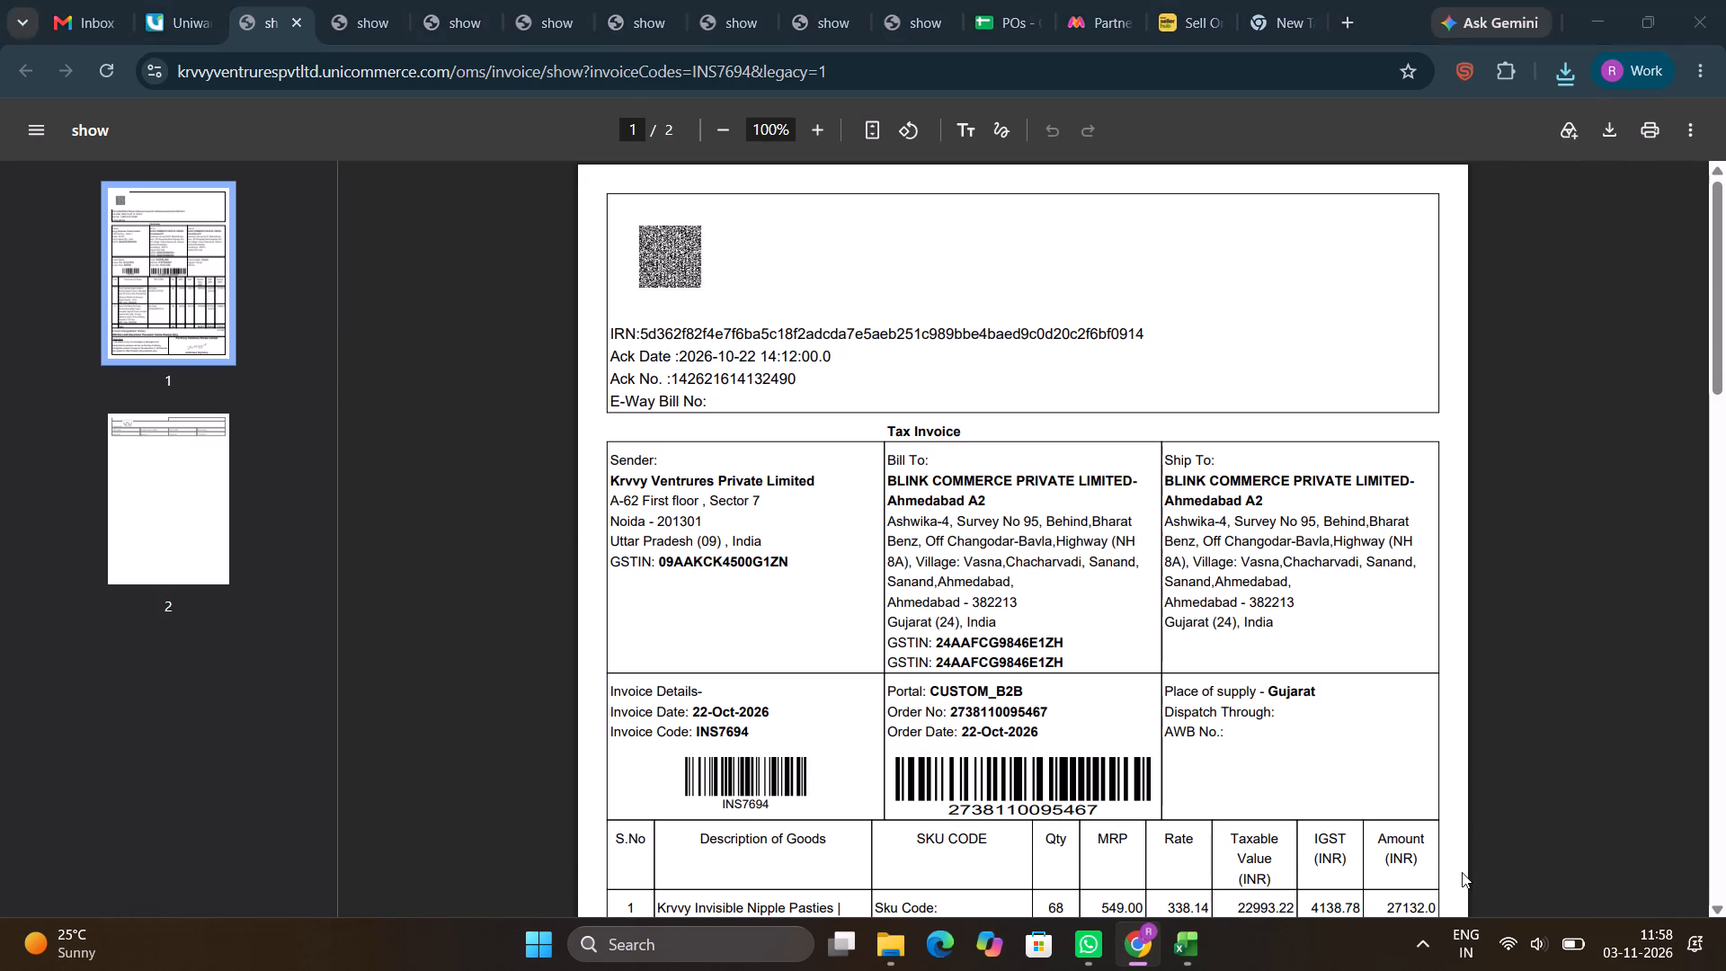
click(1552, 879)
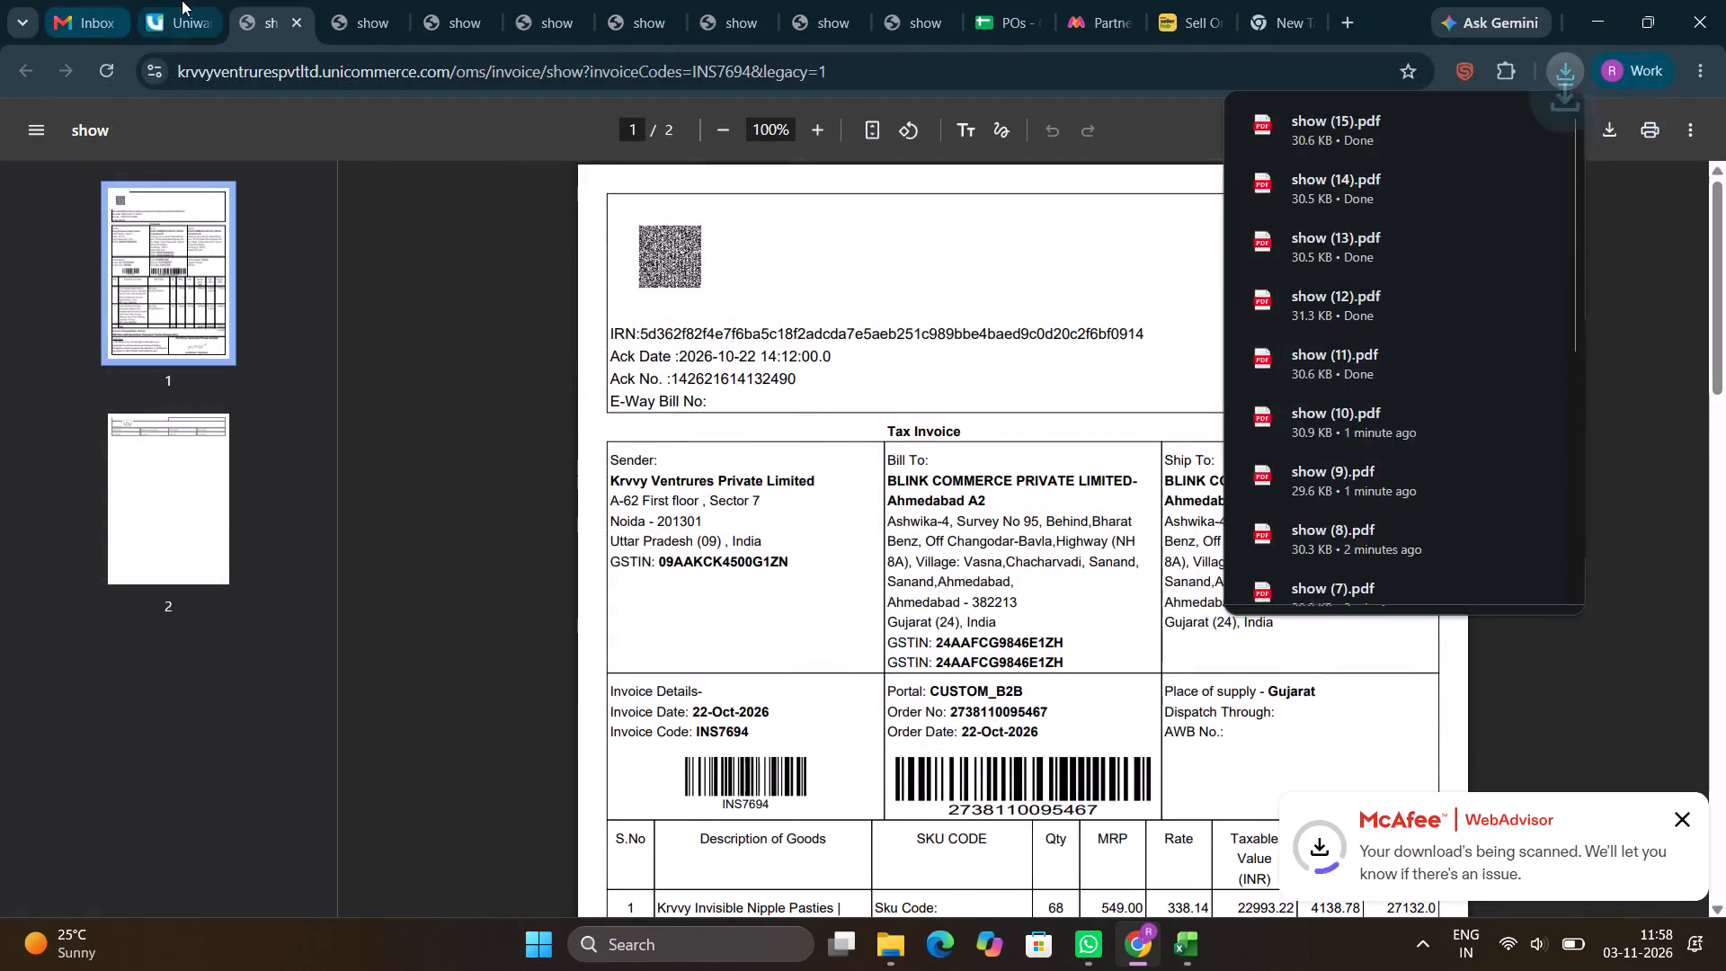
click(182, 0)
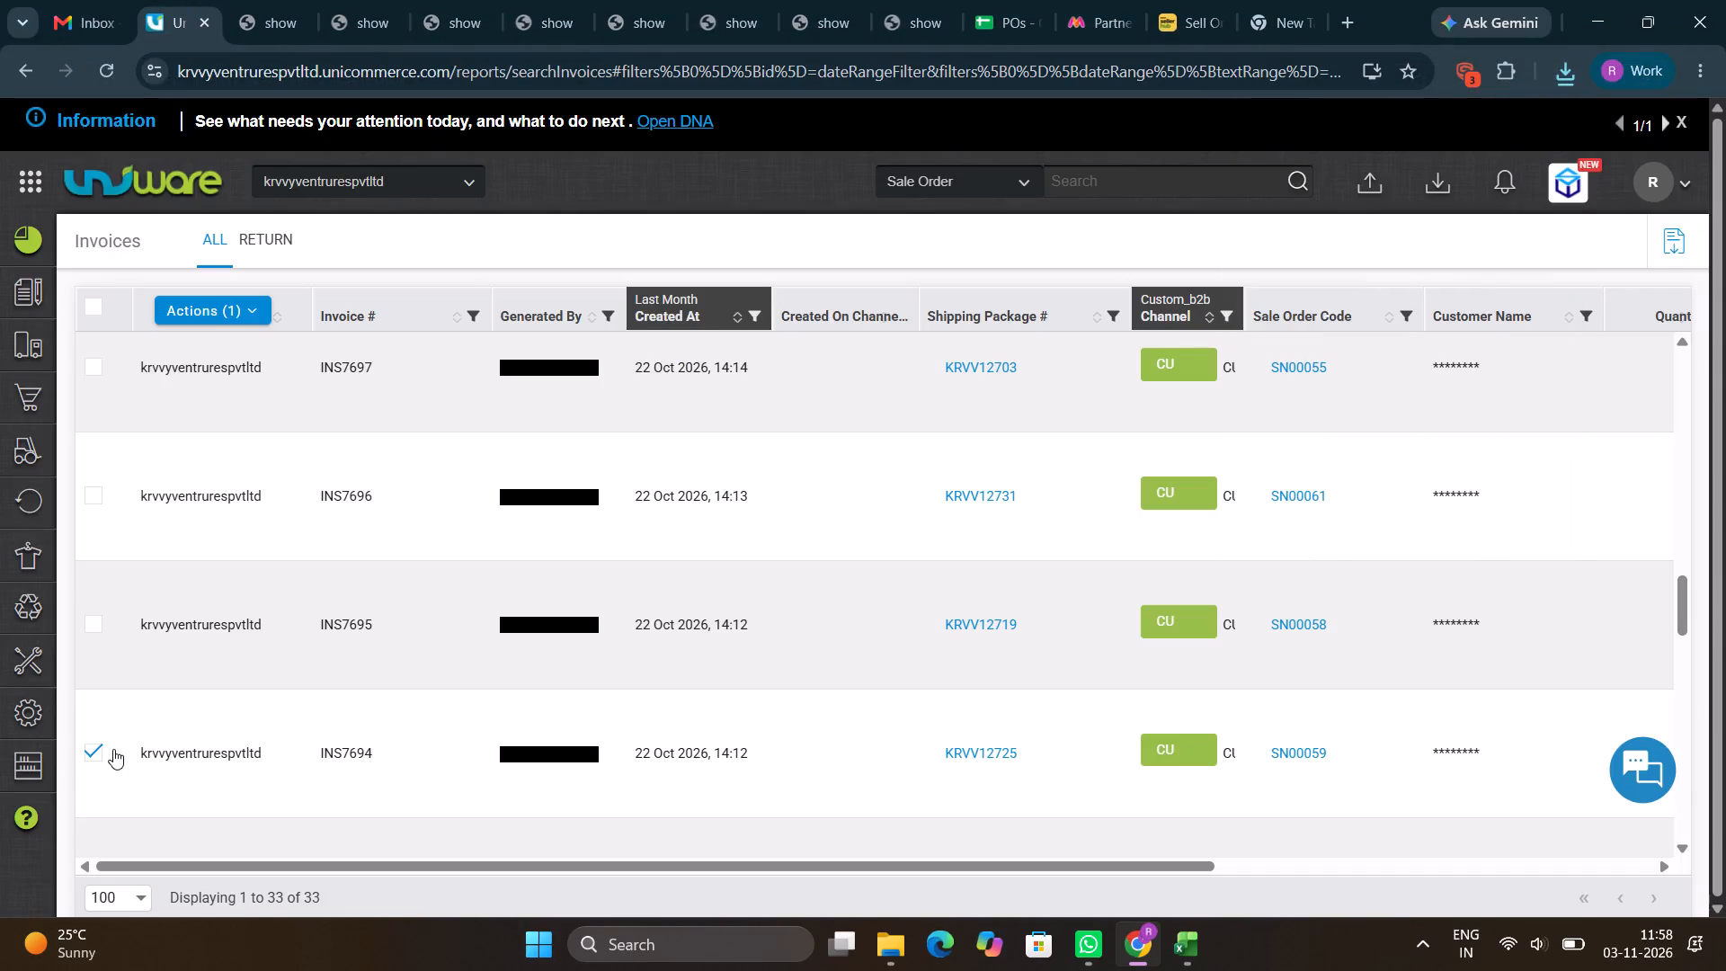
click(113, 749)
Print invoice INS7693, save its PDF in the invoices b2b folder, and deselect it in the Uniware invoice list.
scroll(113, 749, down, 4)
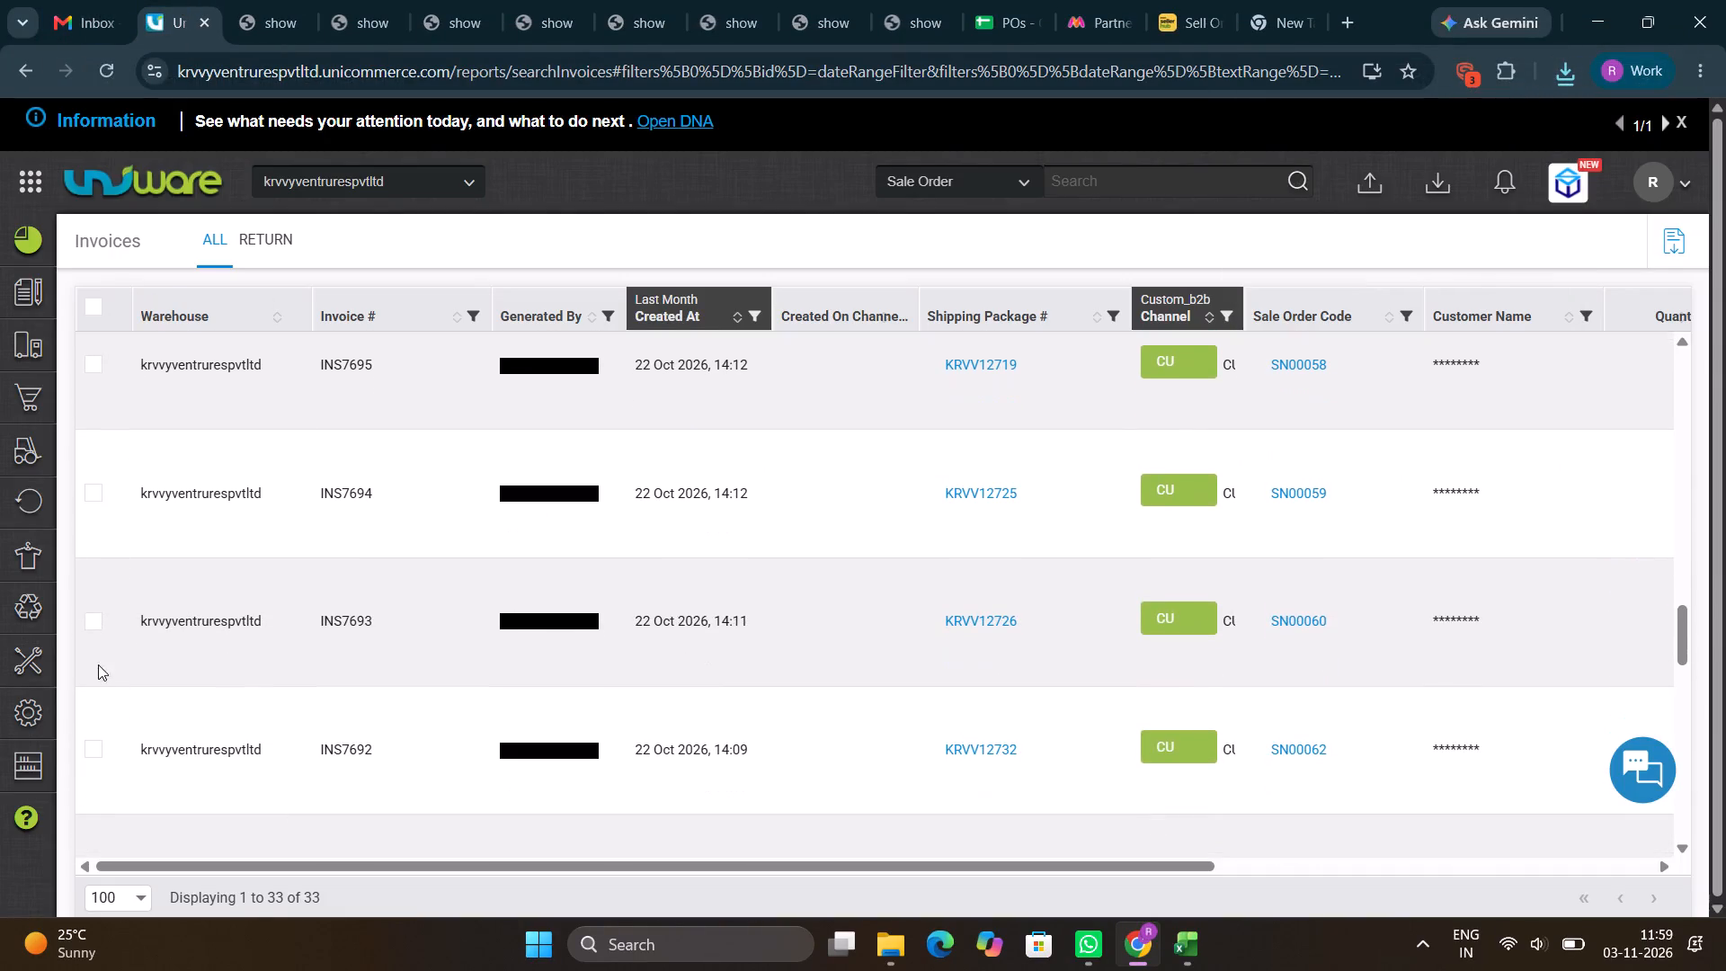
click(92, 617)
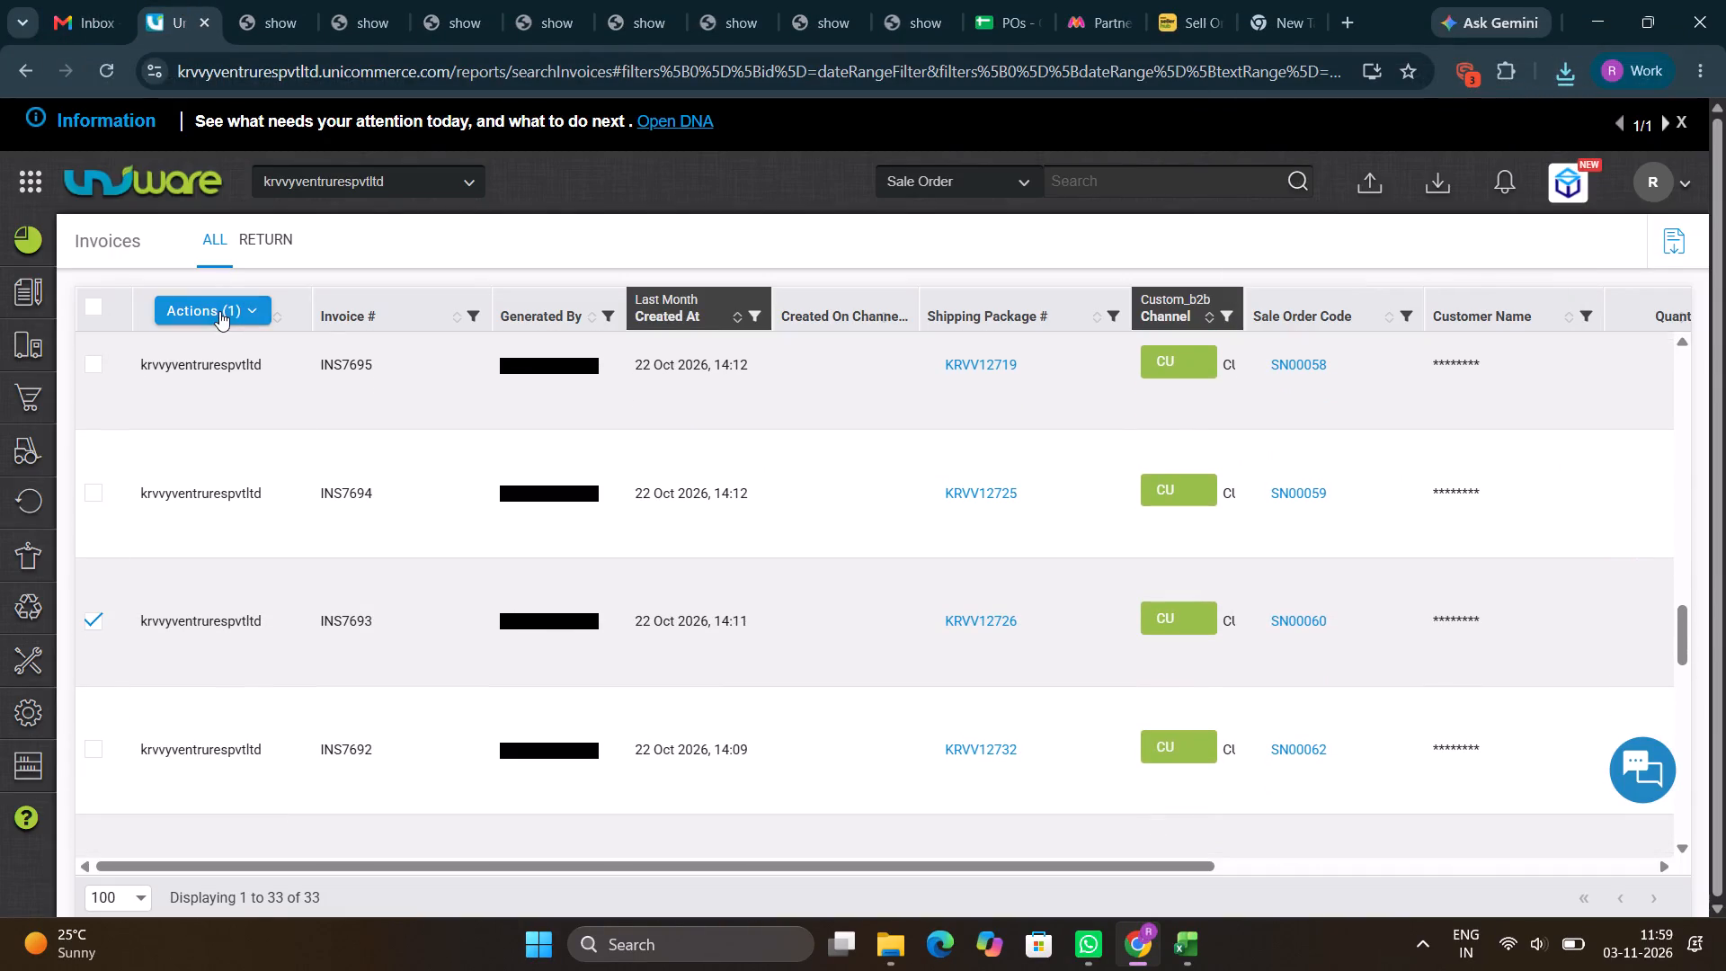
click(219, 311)
click(240, 341)
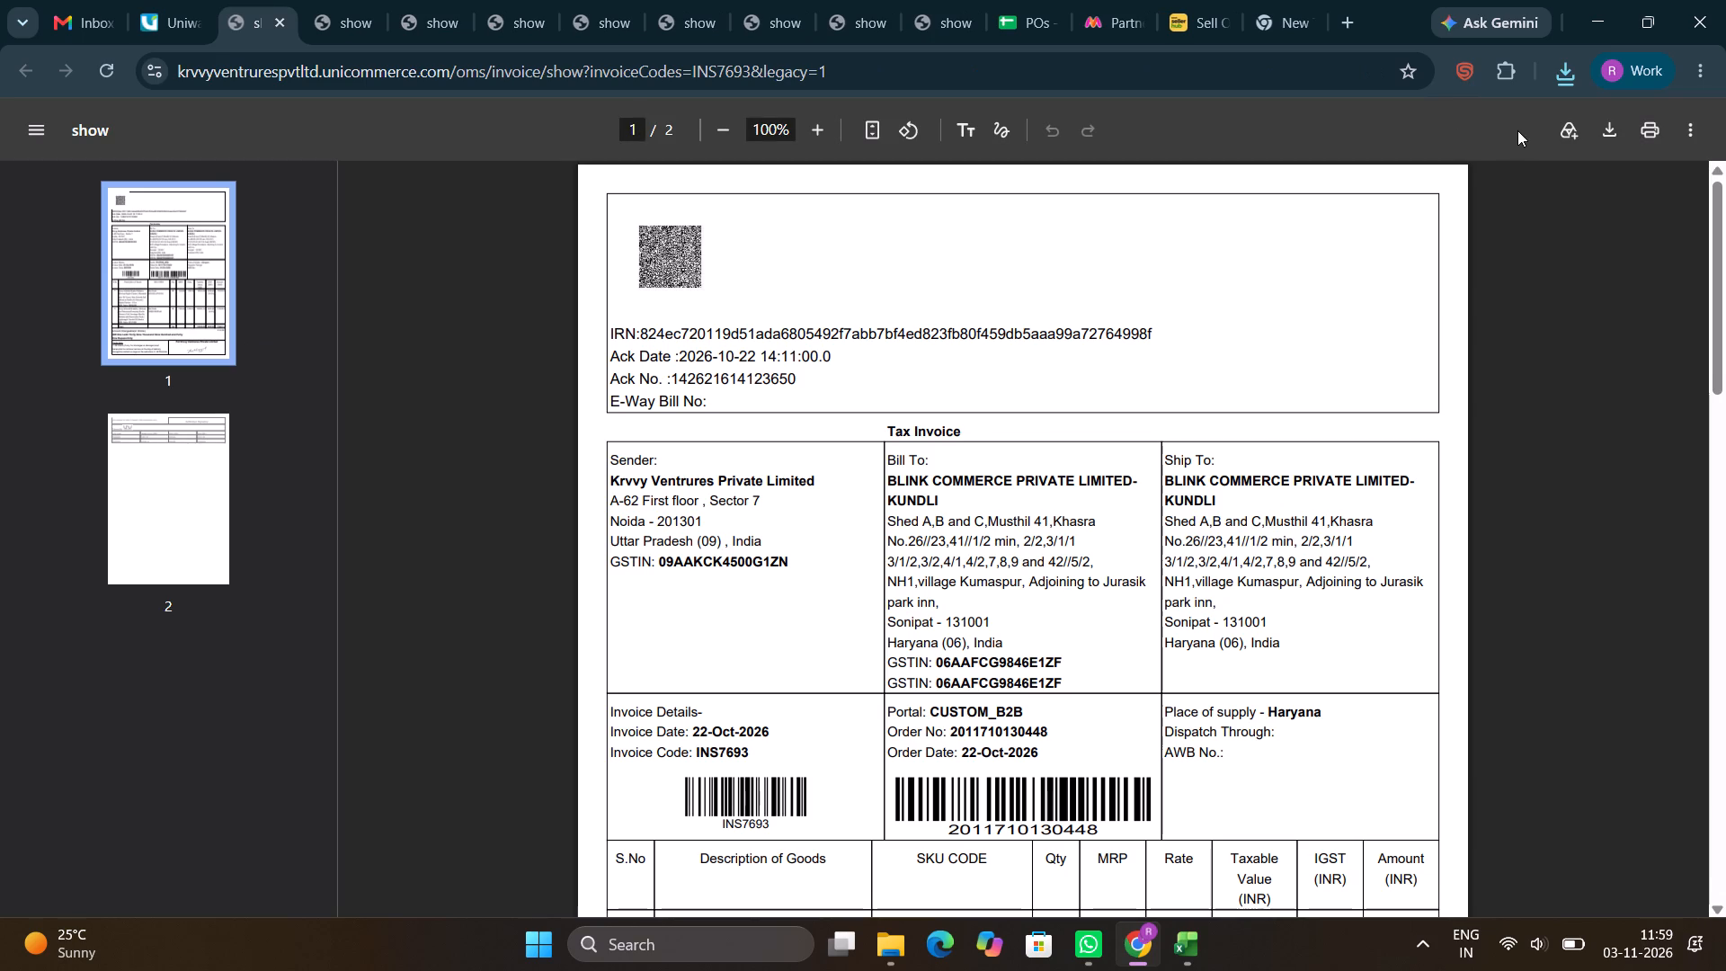
click(1617, 122)
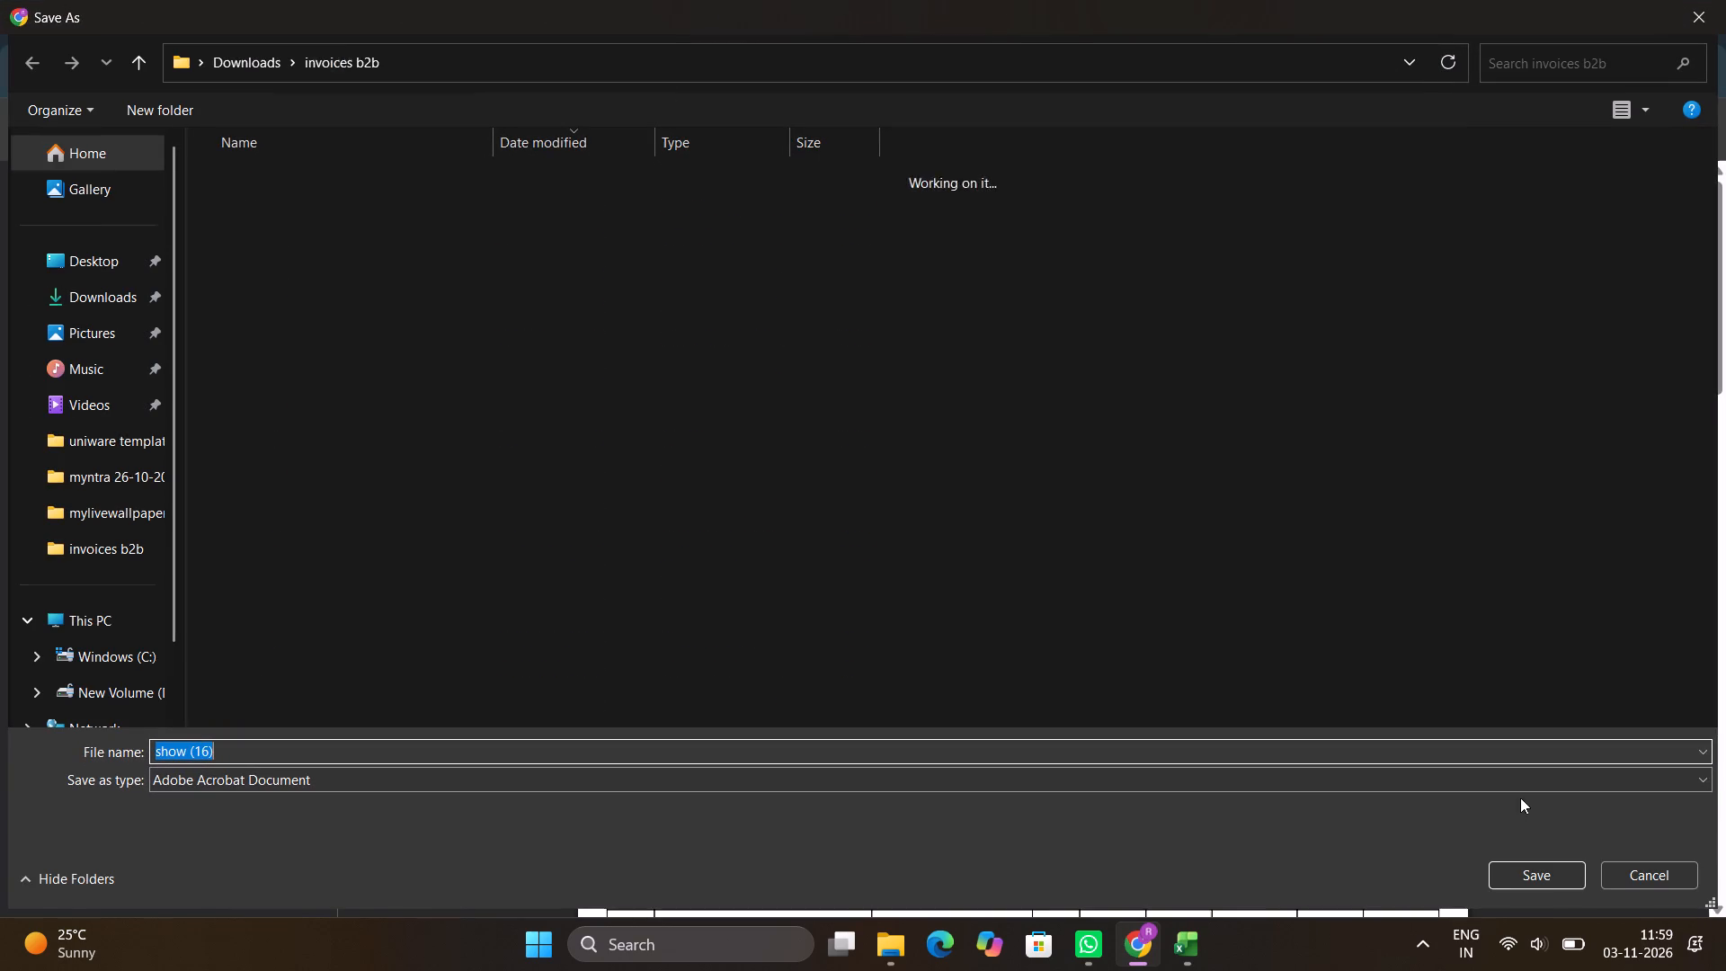
click(1535, 883)
click(182, 0)
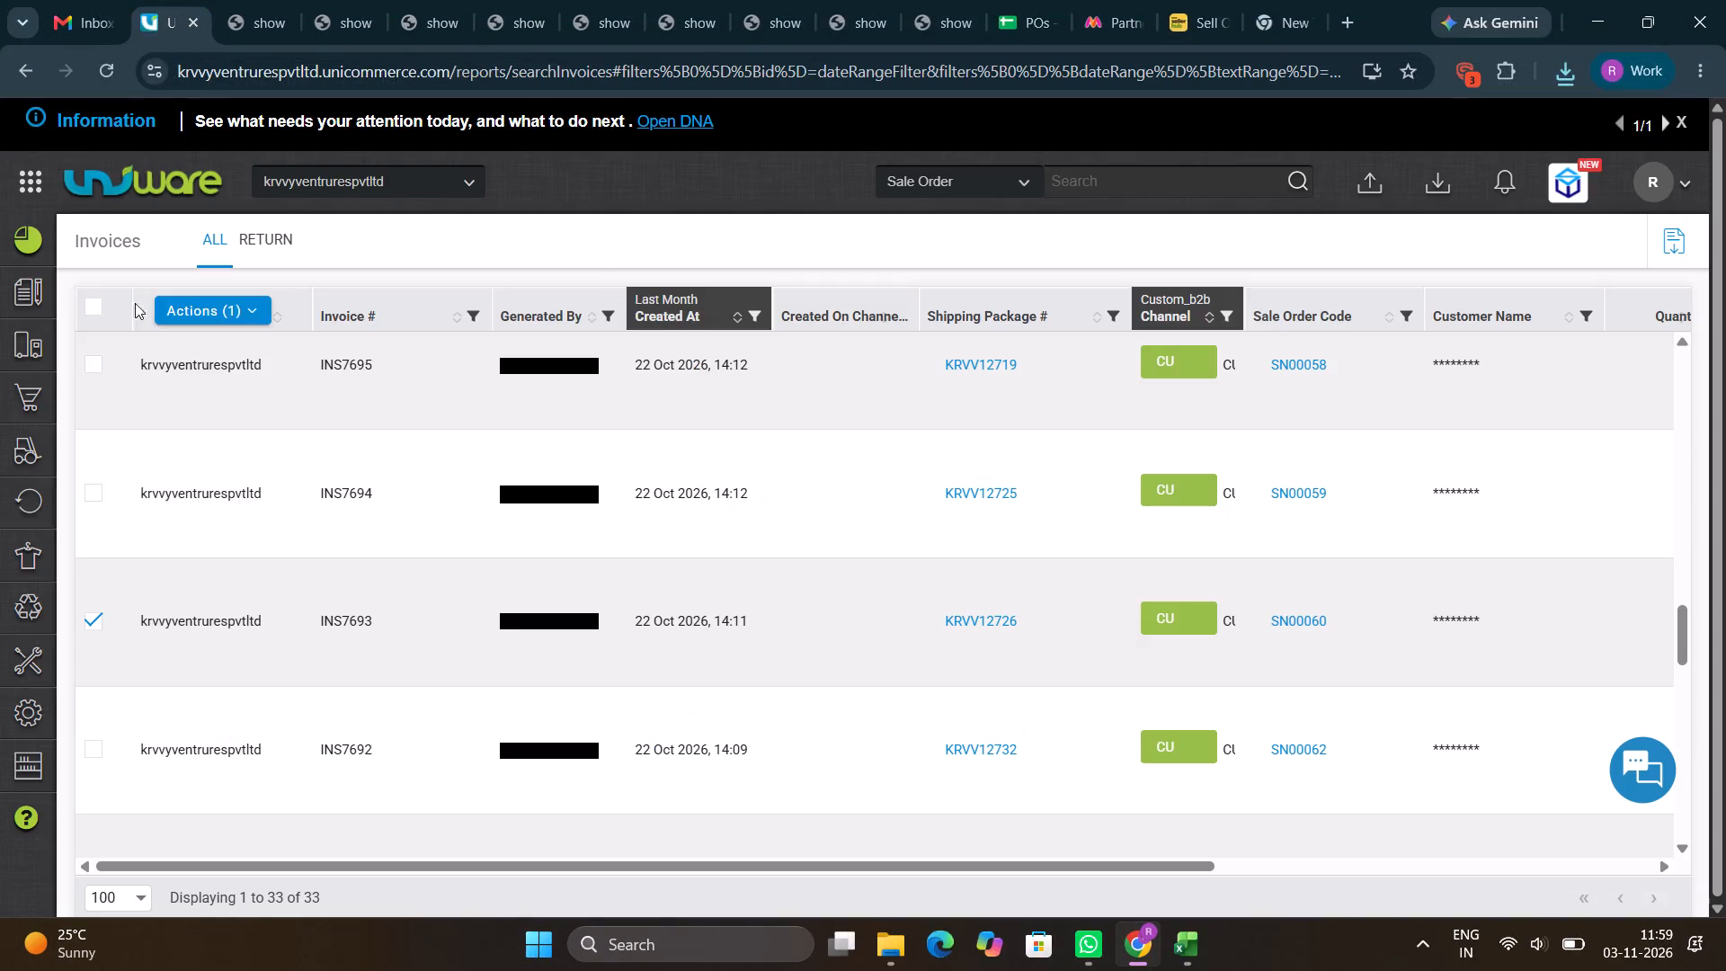
click(94, 627)
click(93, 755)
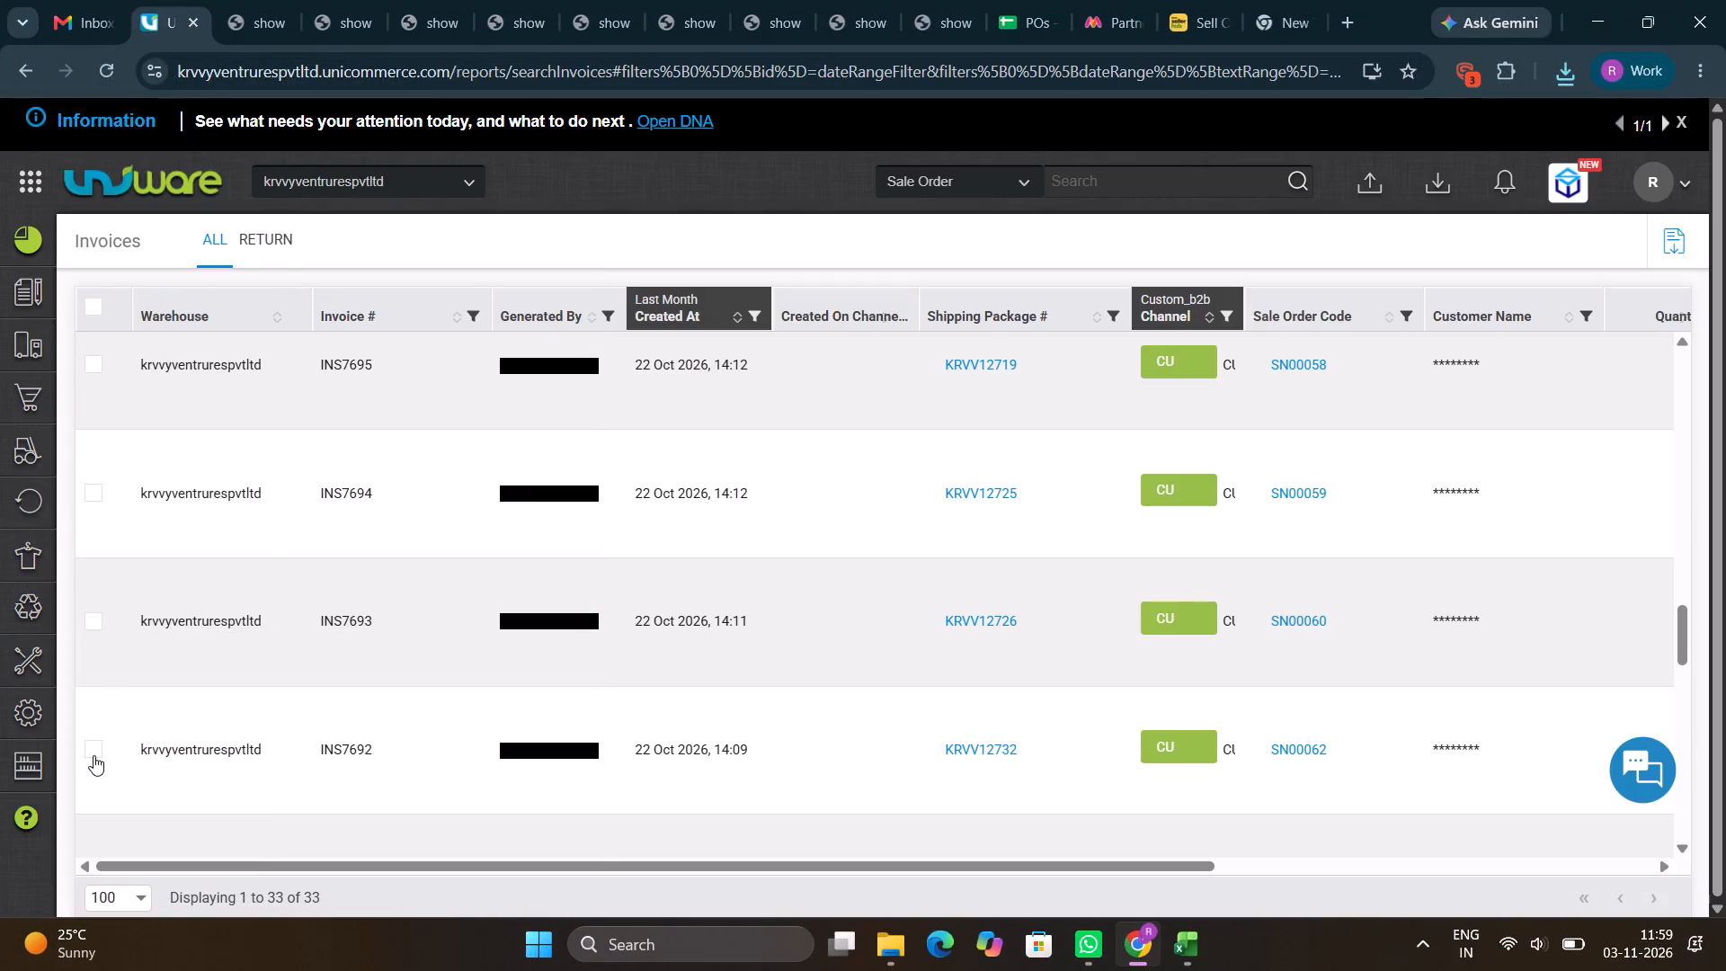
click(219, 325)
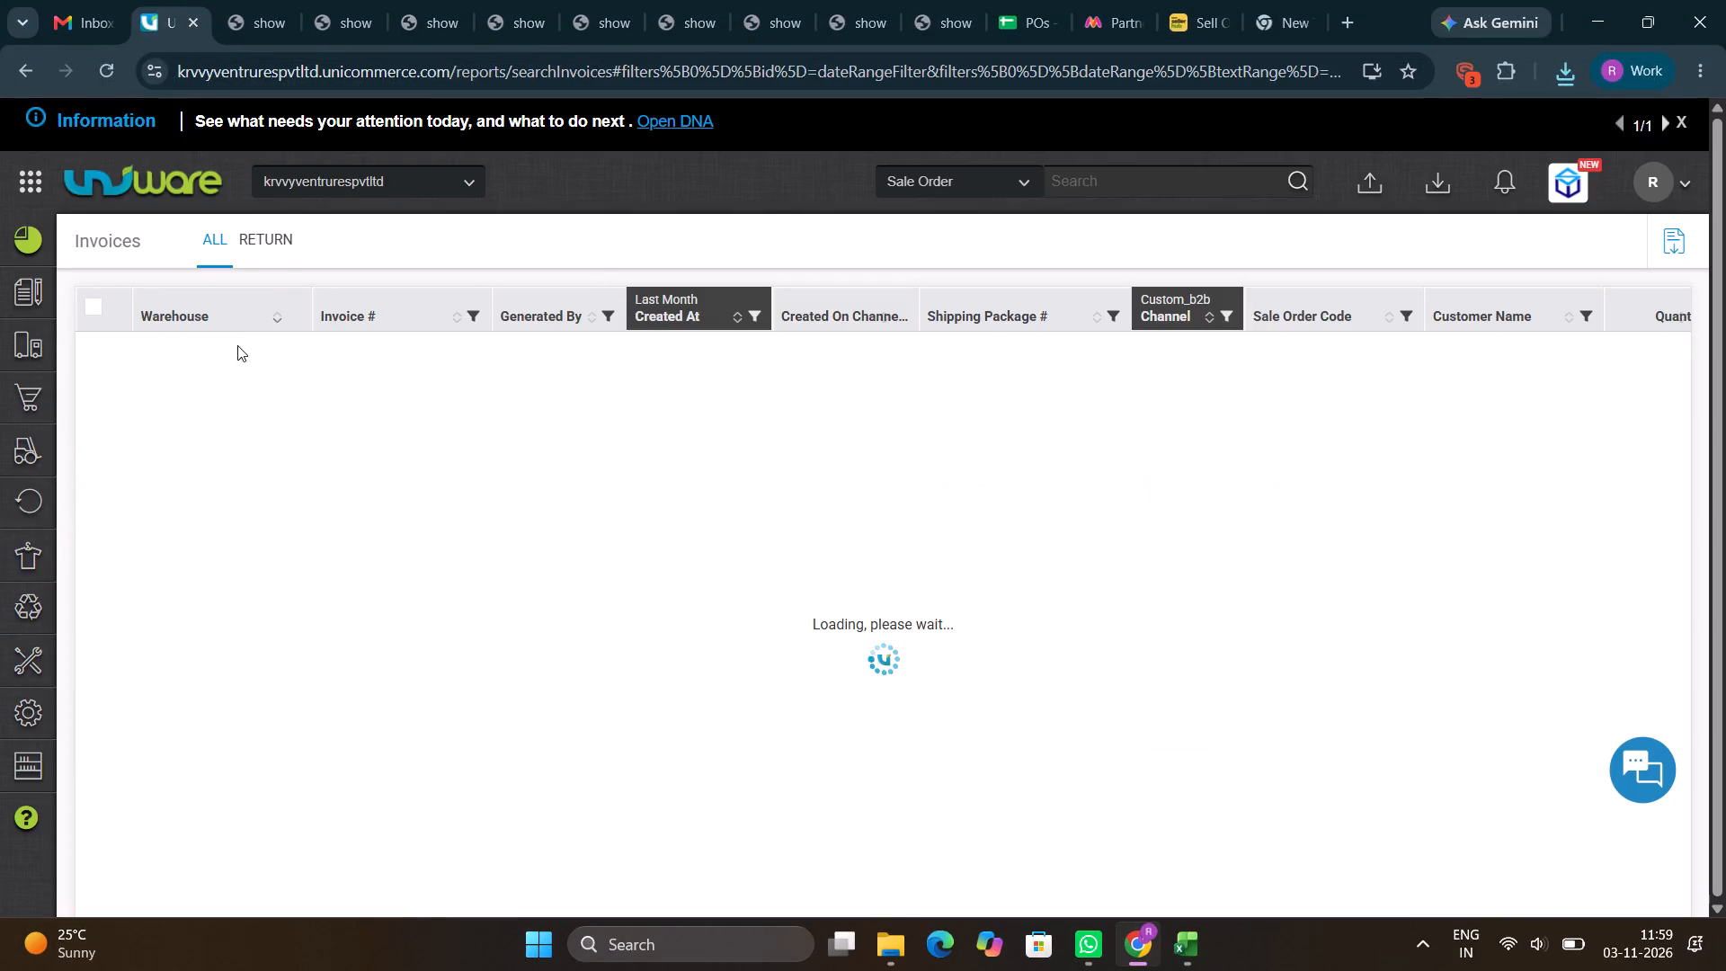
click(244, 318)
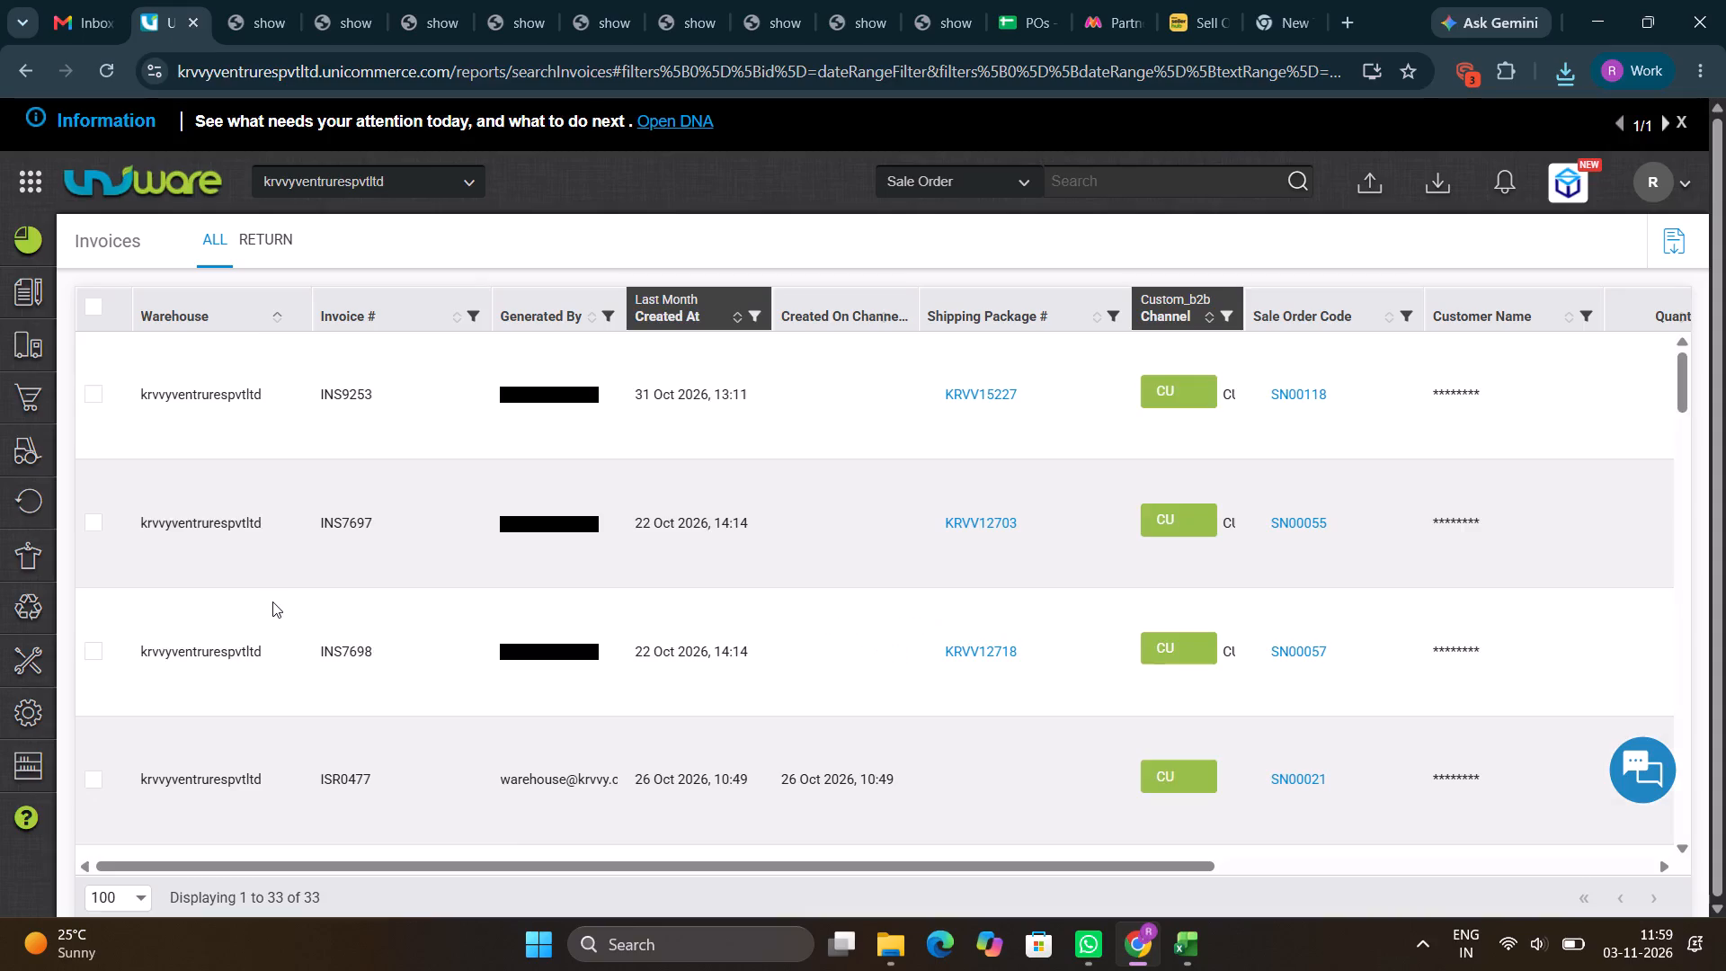
Find and print invoice INS7692, save its PDF in the invoices b2b folder, and return to the Uniware invoice list.
scroll(272, 601, down, 11)
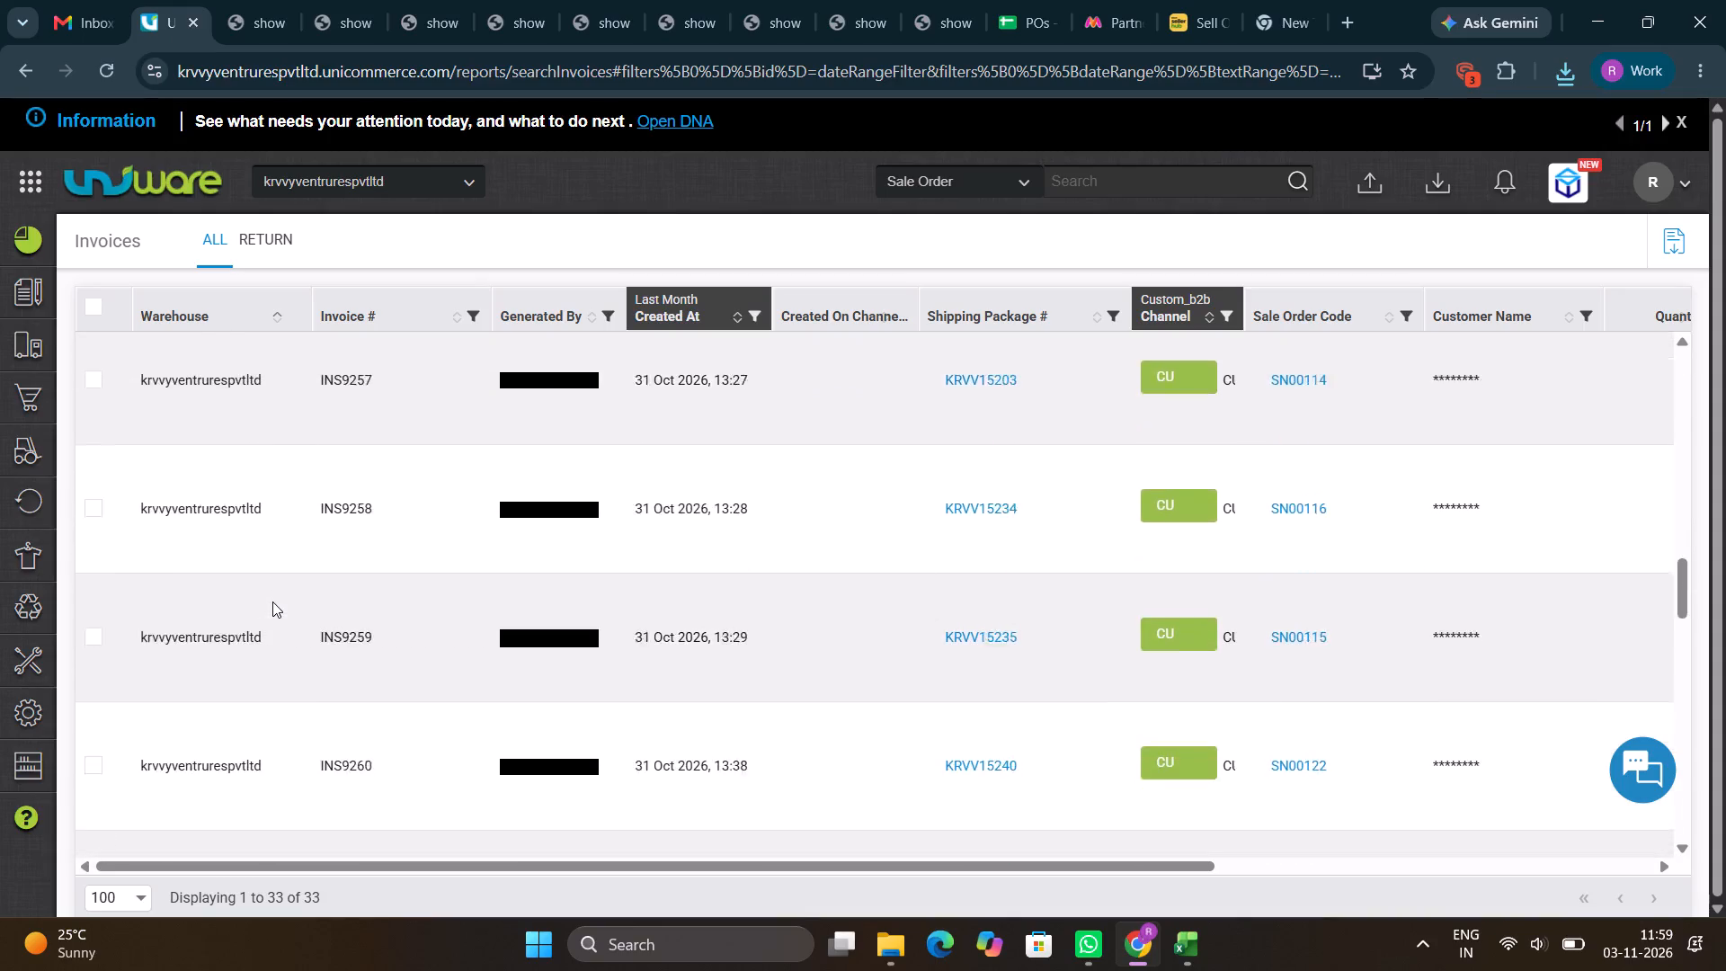
scroll(272, 601, down, 4)
scroll(230, 535, up, 2)
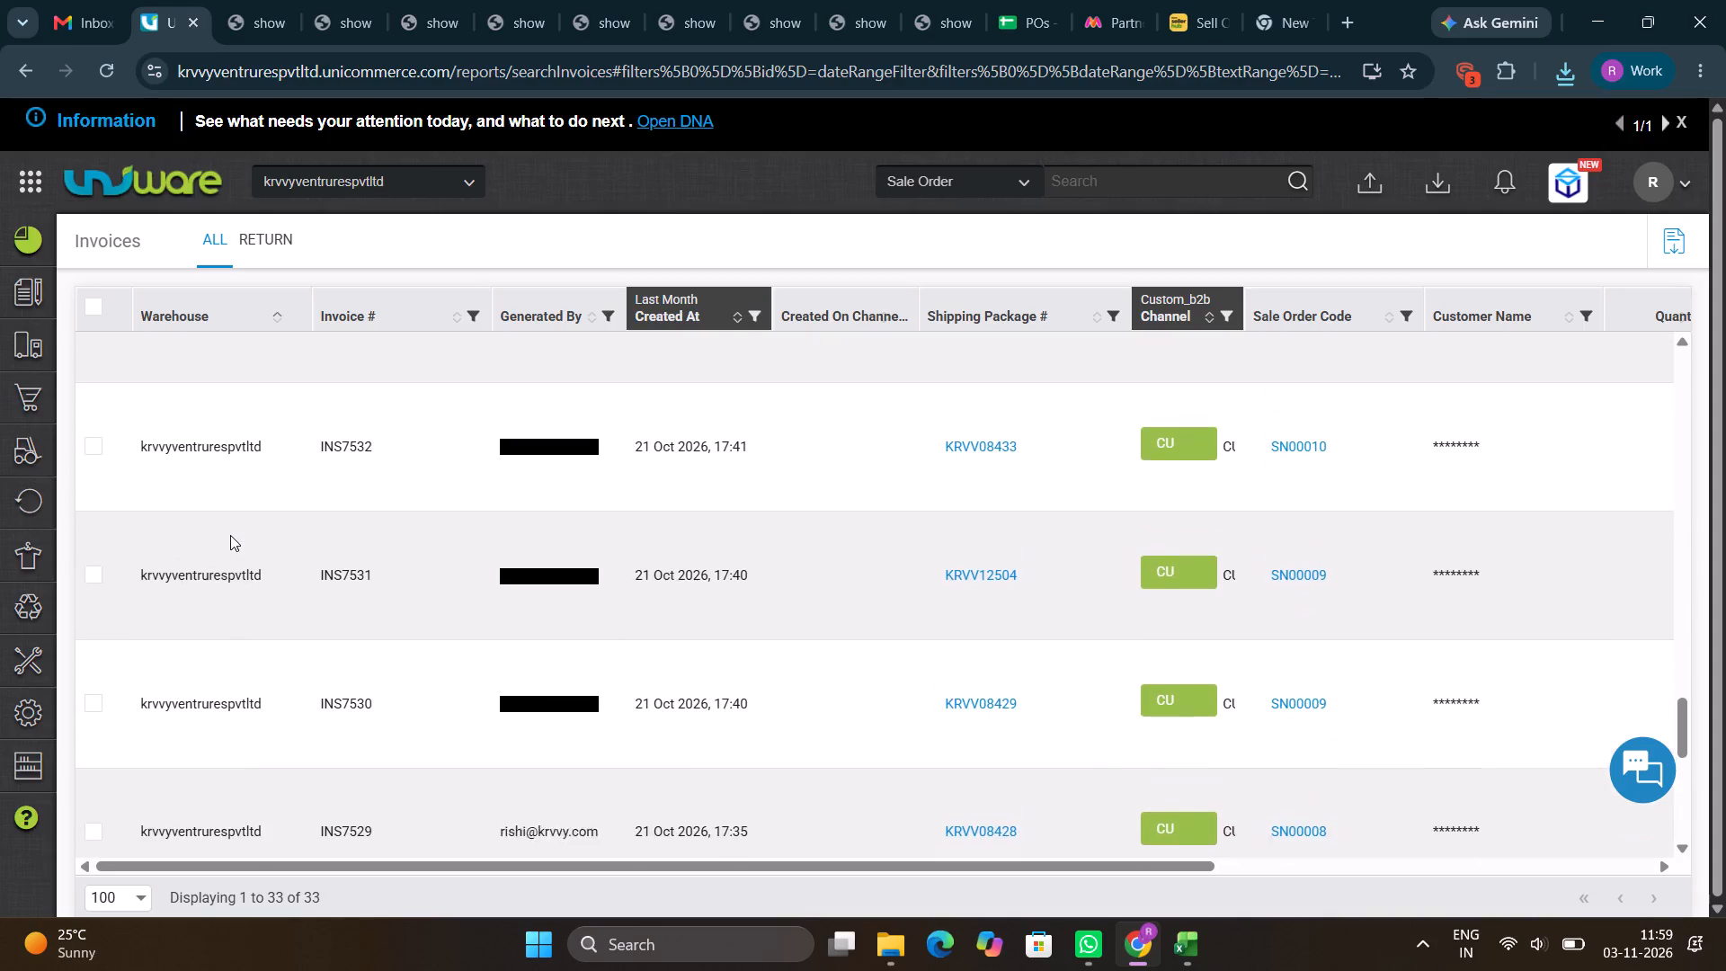
scroll(230, 535, up, 8)
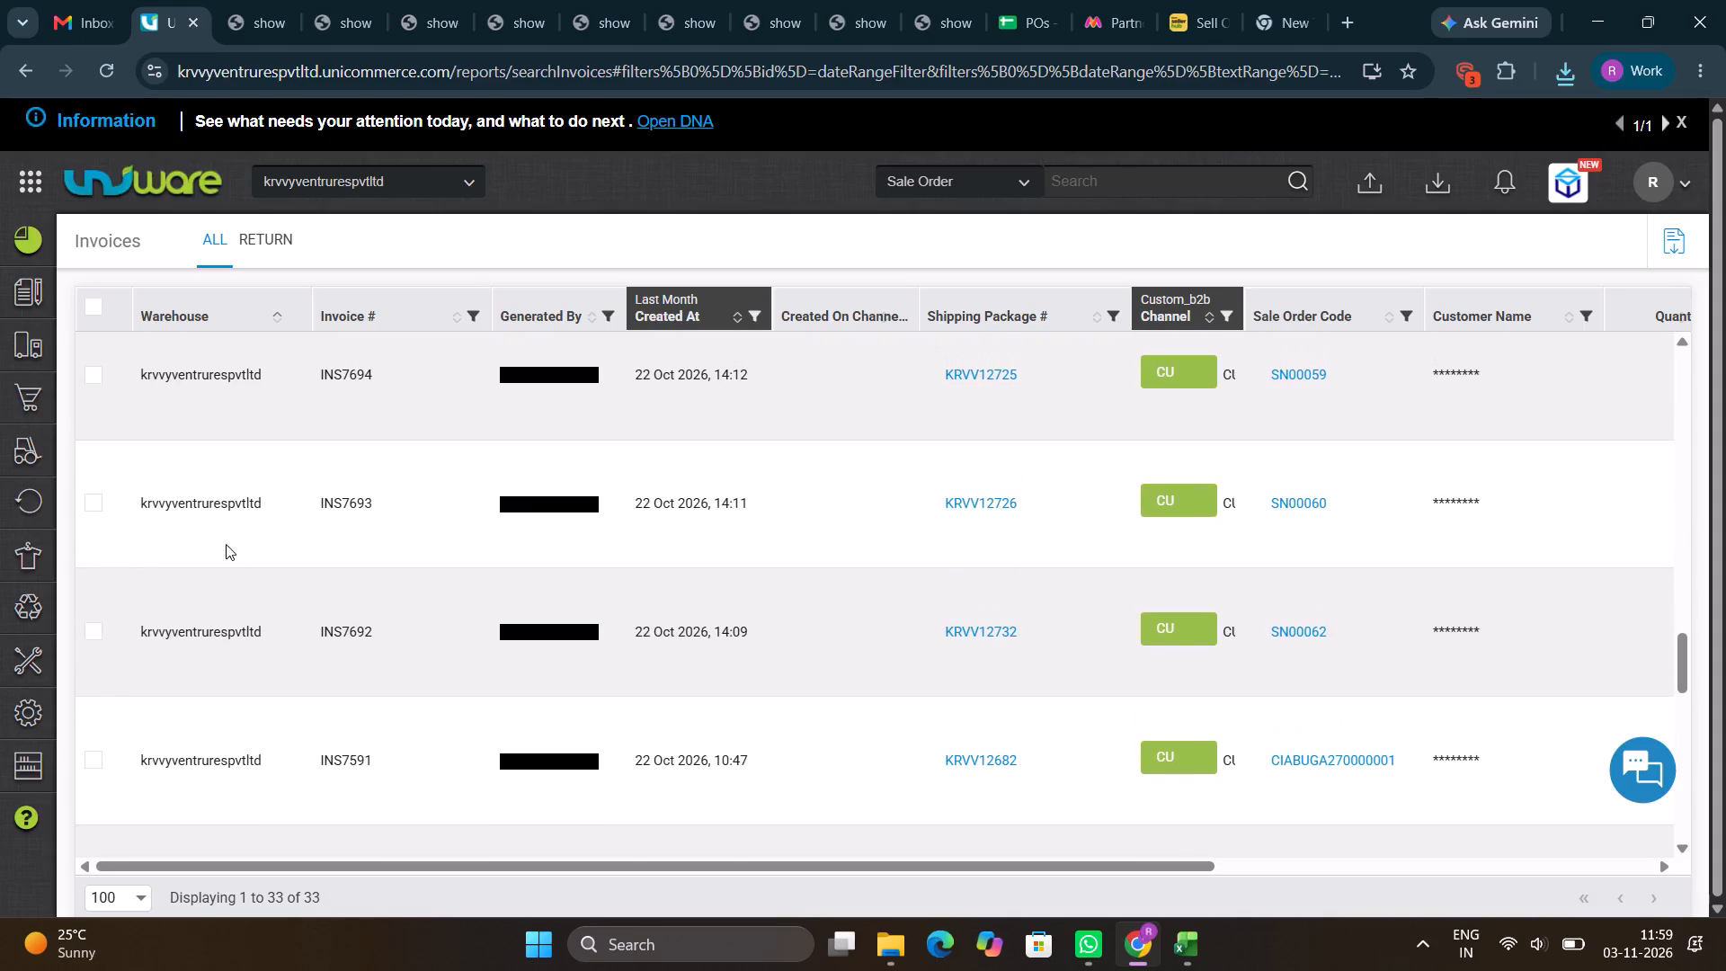
click(91, 630)
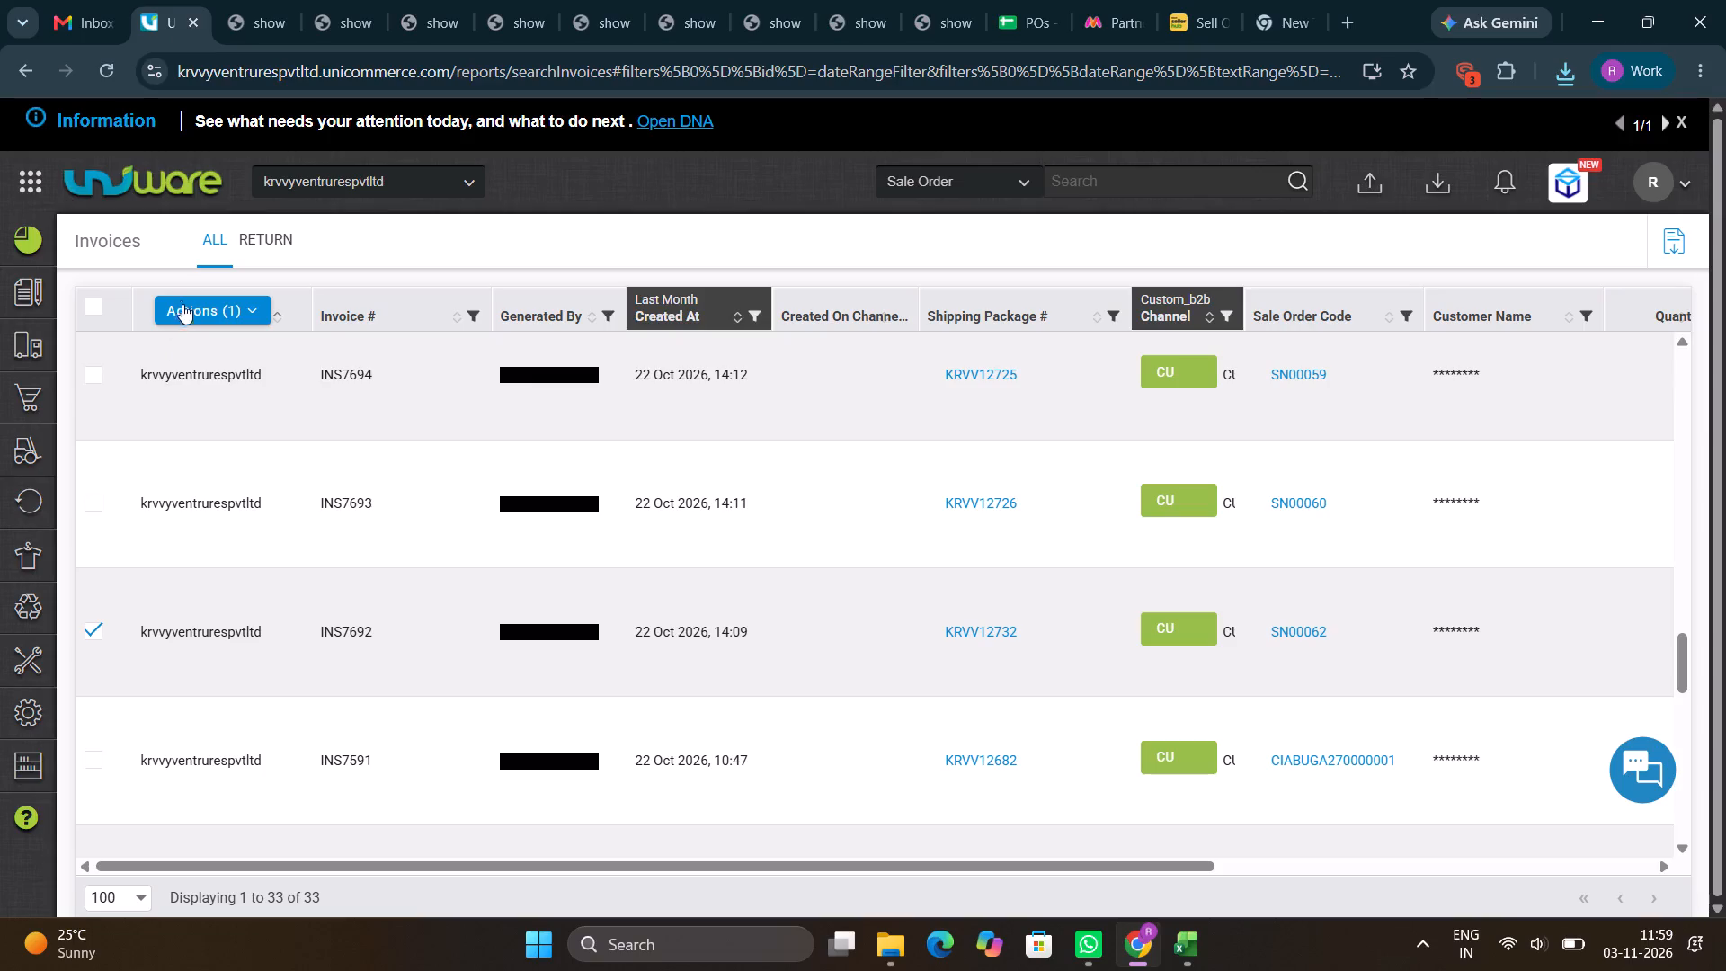
click(183, 310)
click(232, 361)
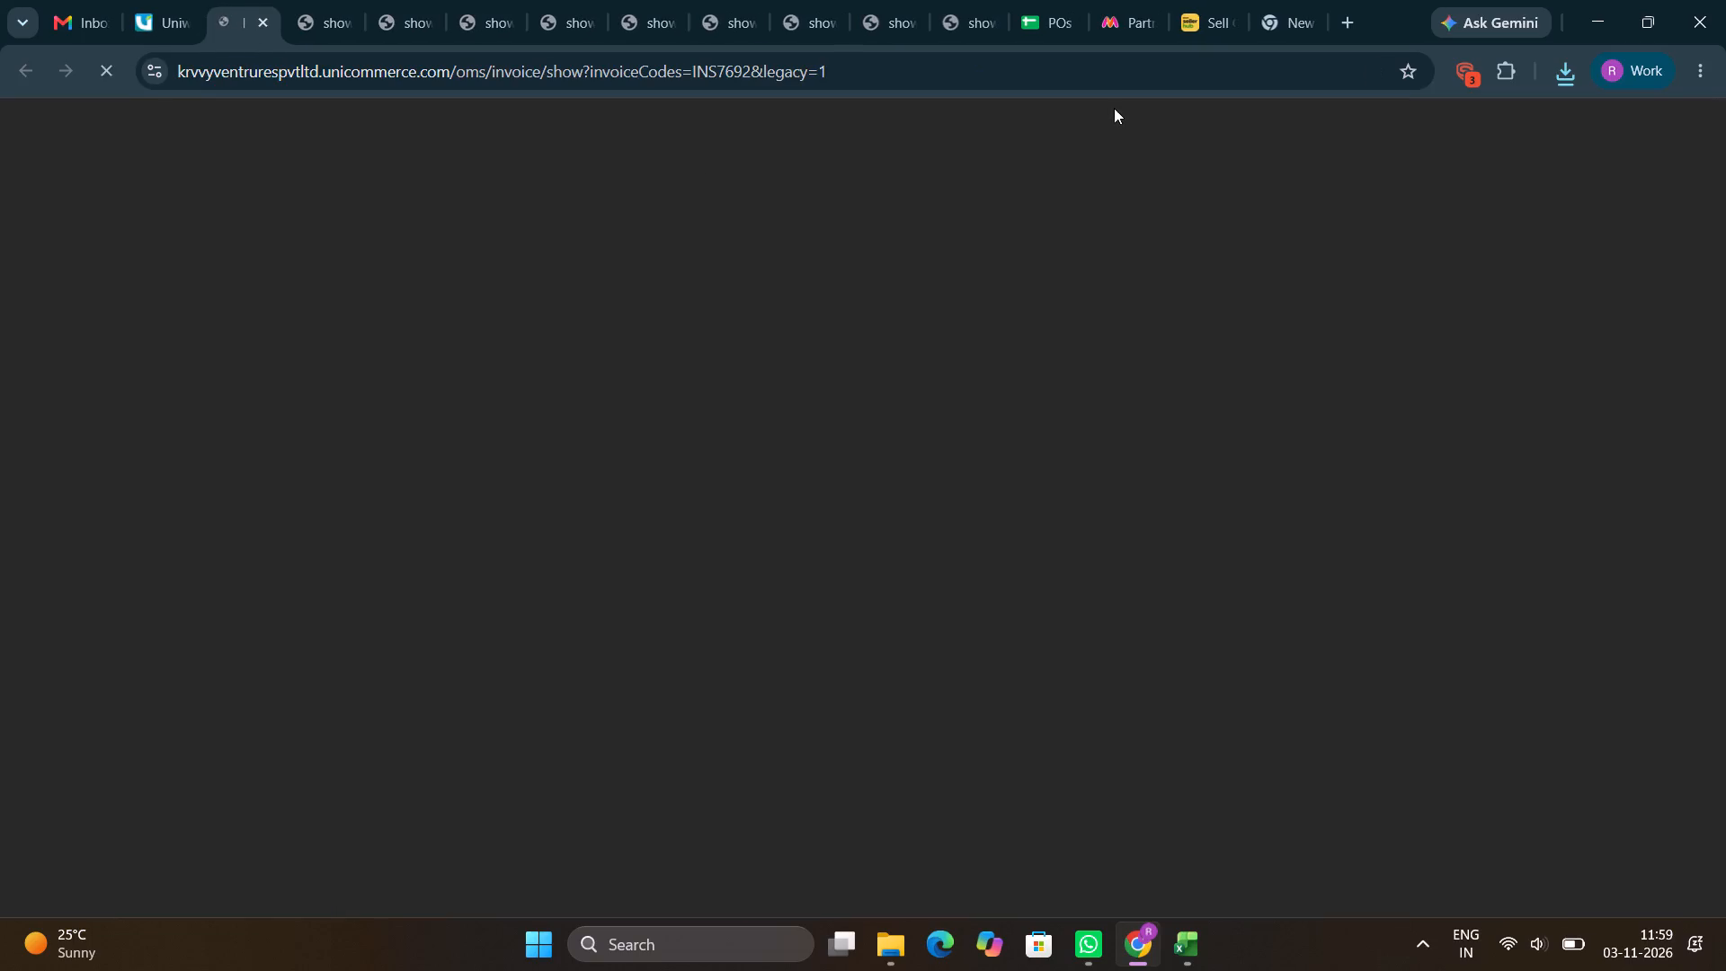
click(1617, 124)
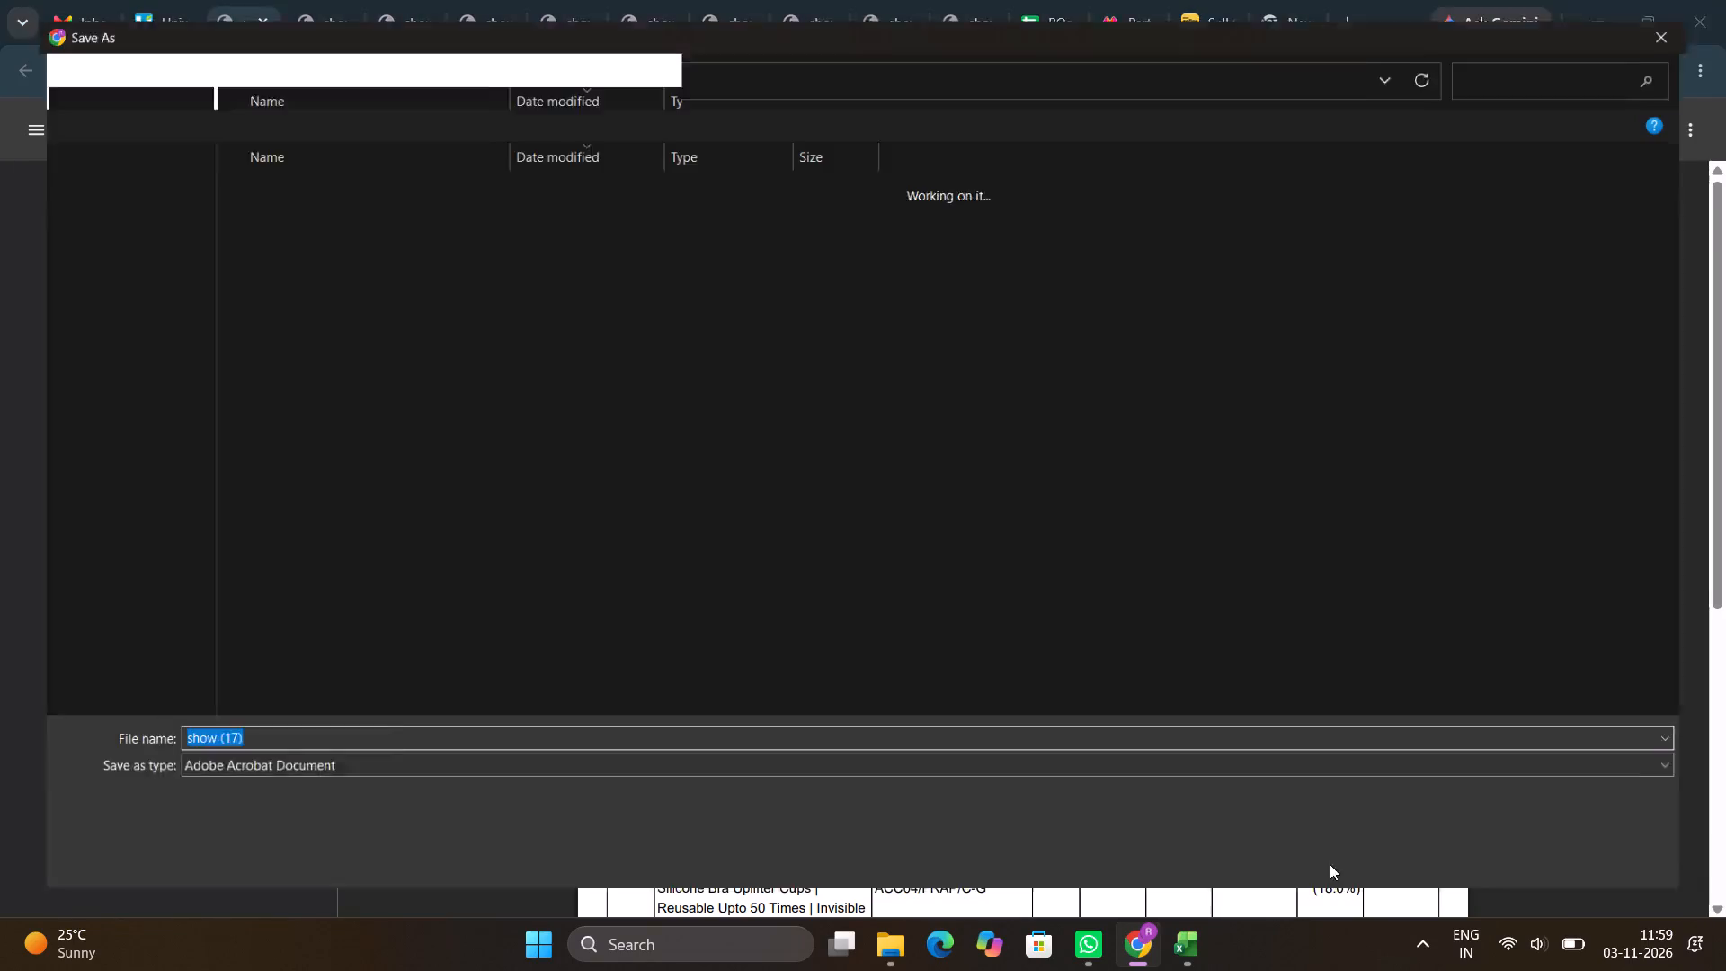
drag(1512, 860, 1511, 869)
click(1511, 869)
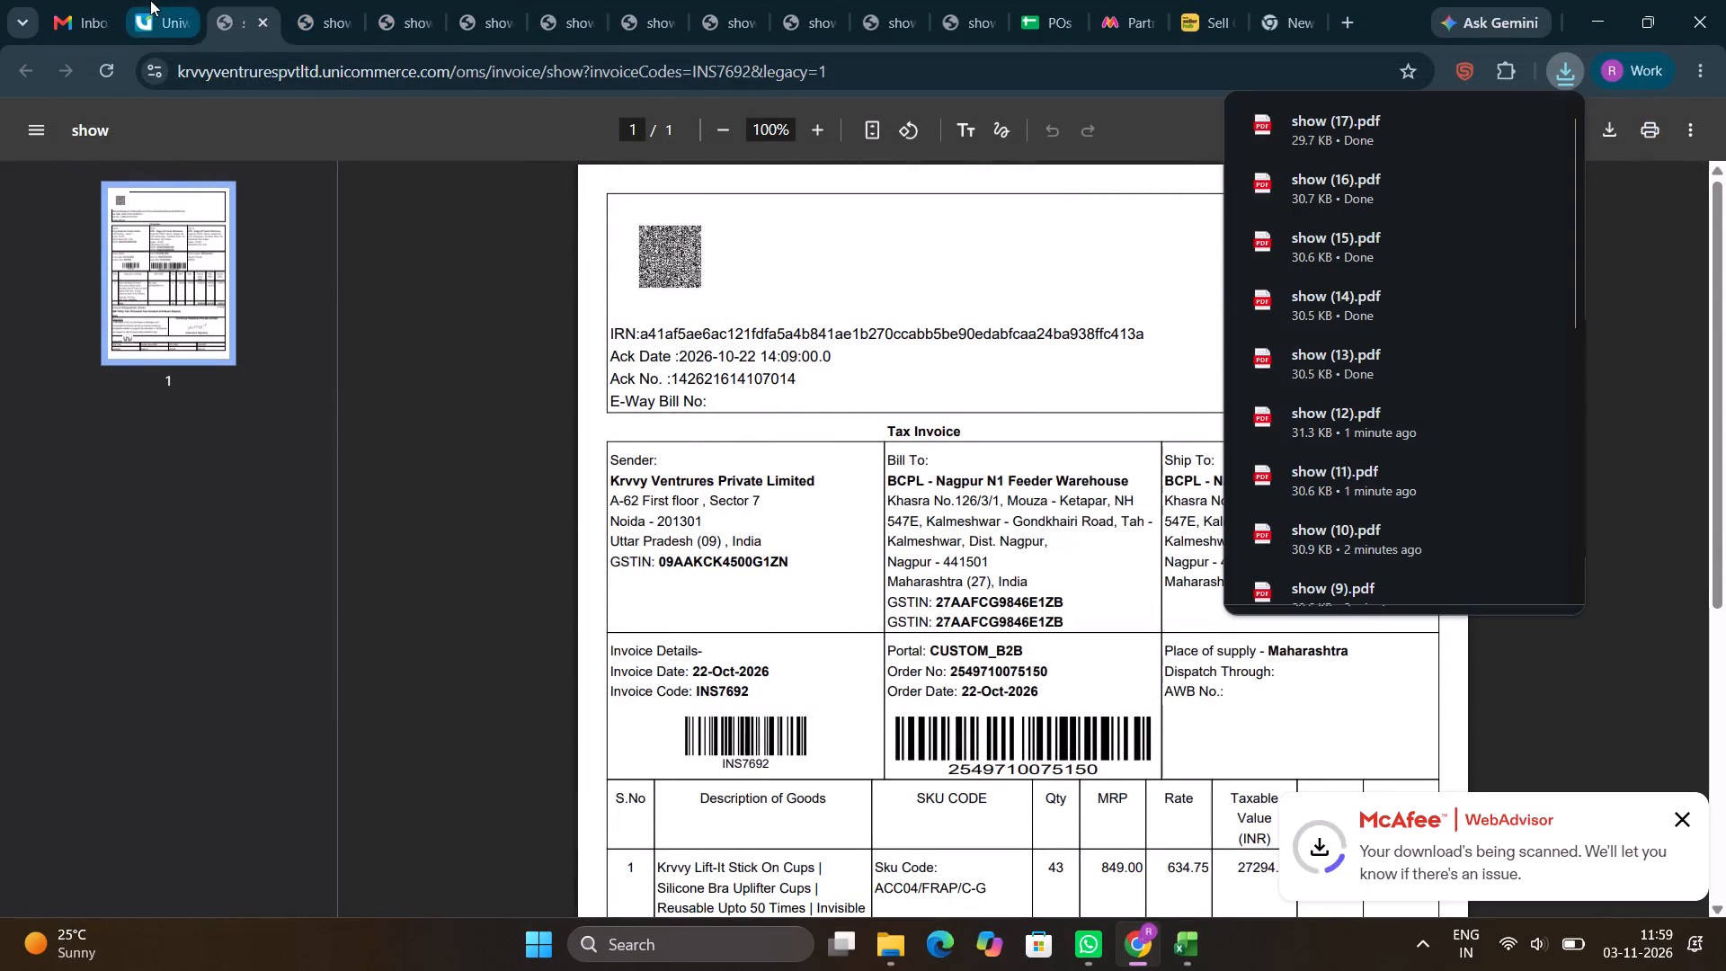
click(150, 0)
Check the Invoice Type of INS7591, the row below INS7692.
scroll(712, 771, left, 5)
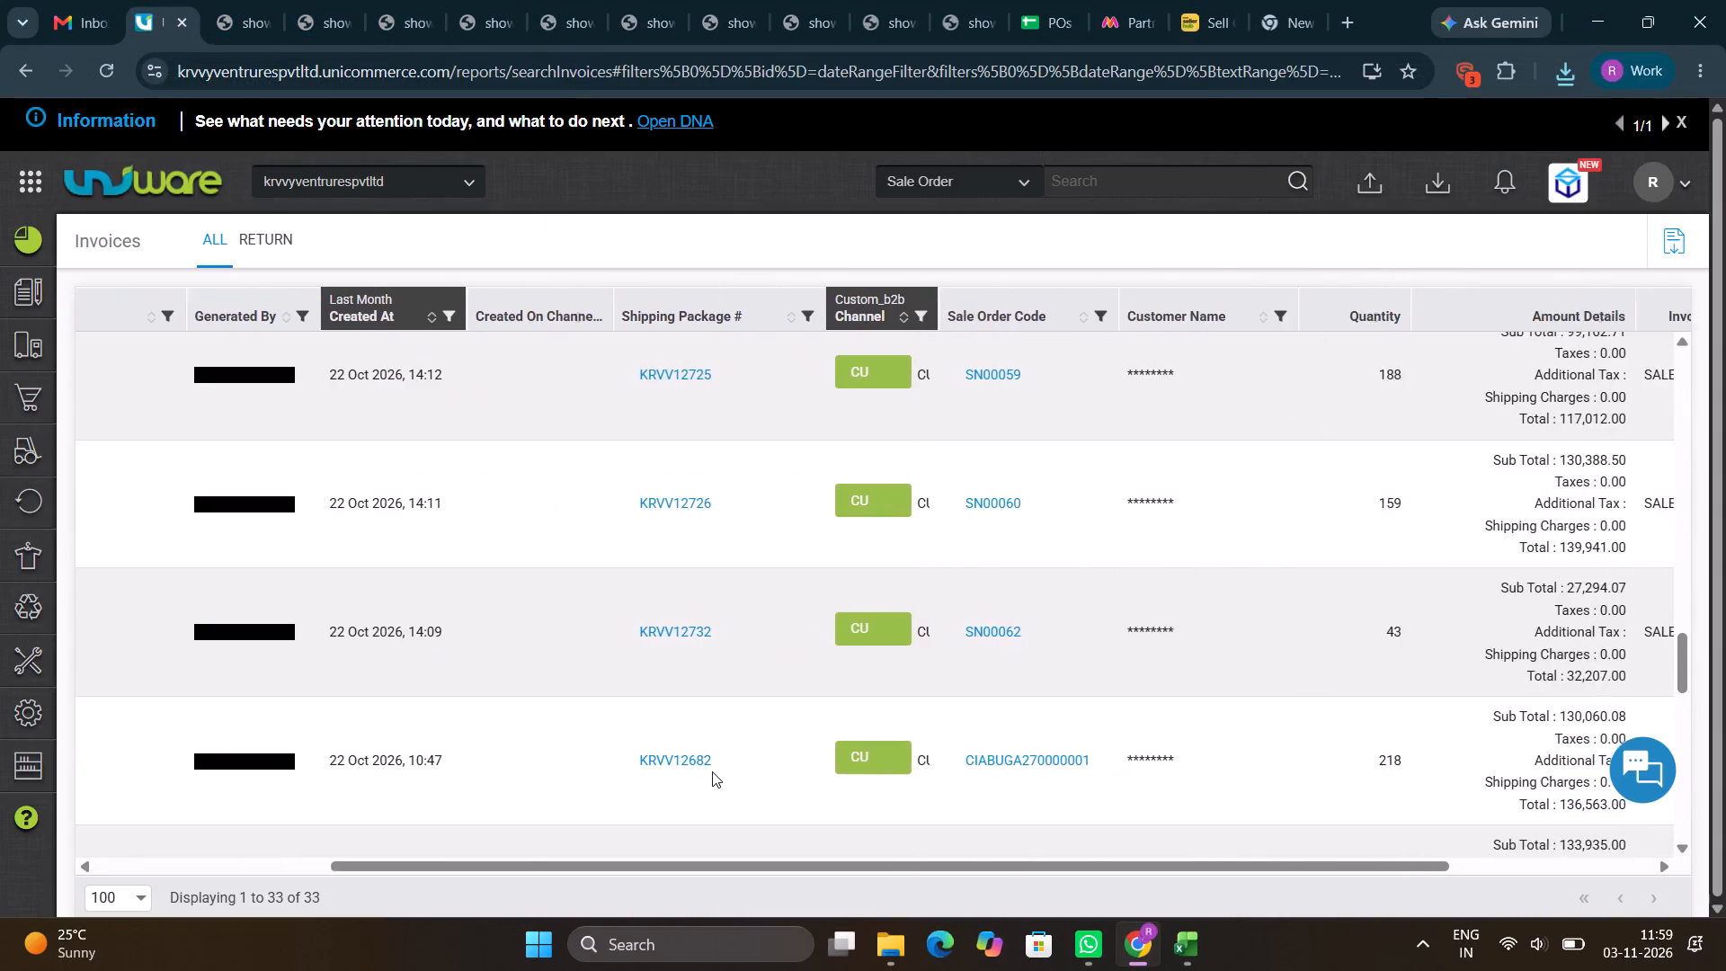
scroll(712, 771, left, 2)
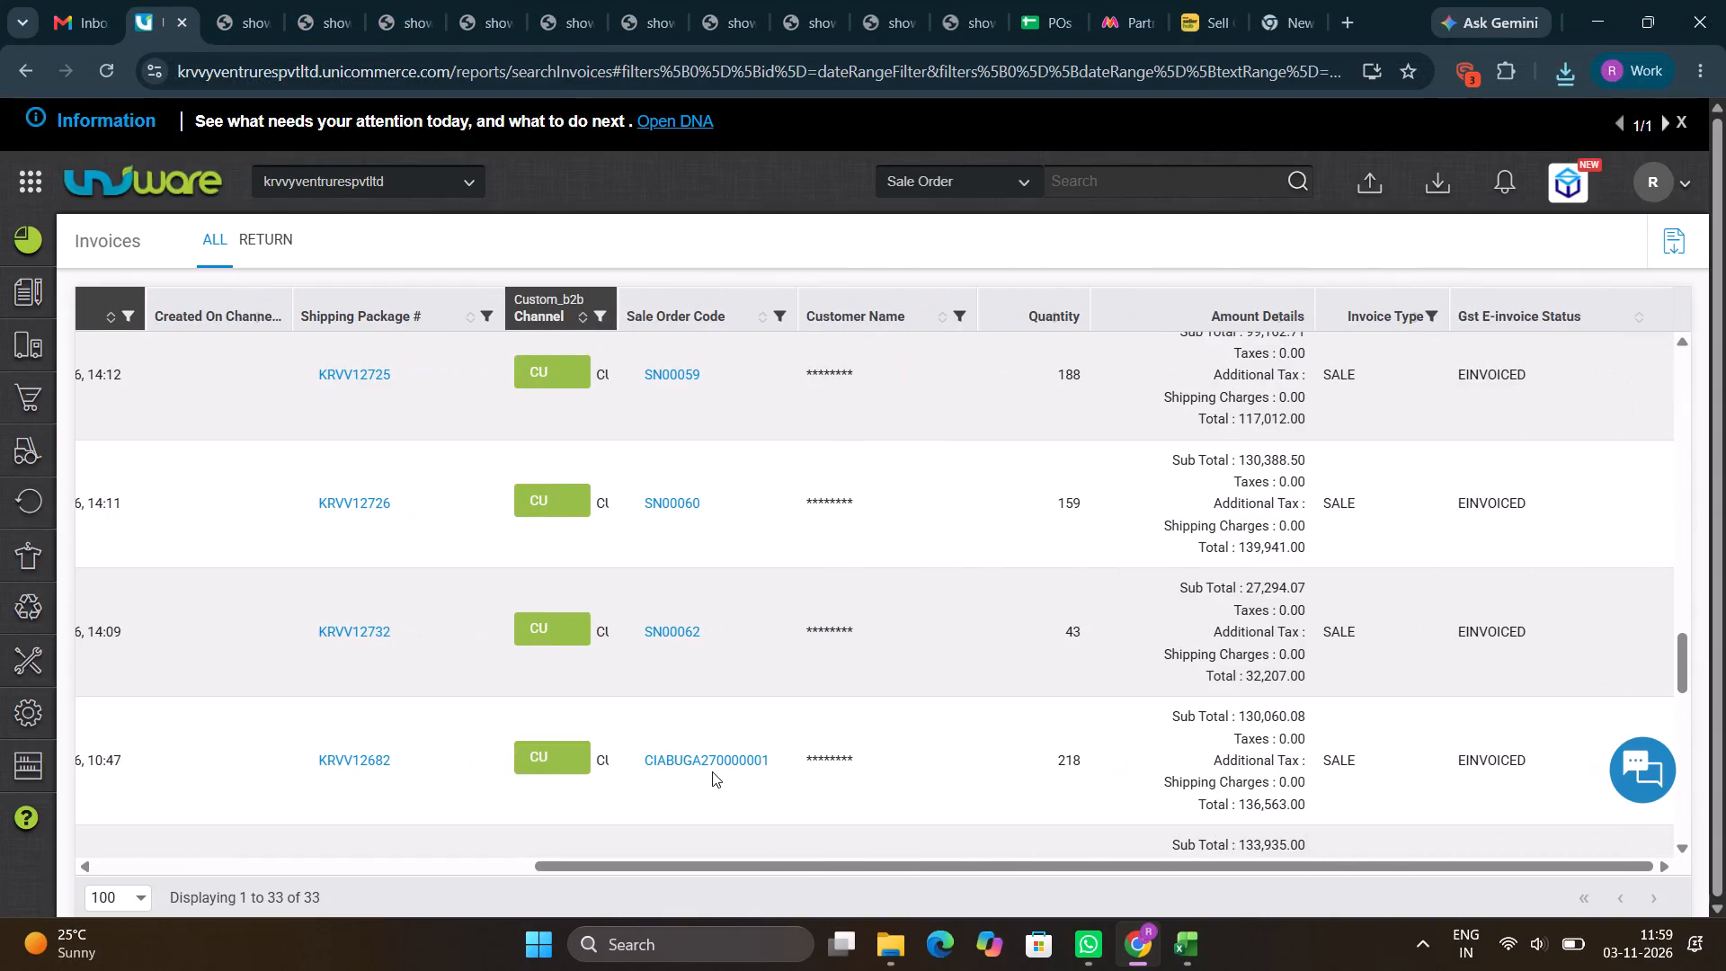
scroll(712, 771, right, 2)
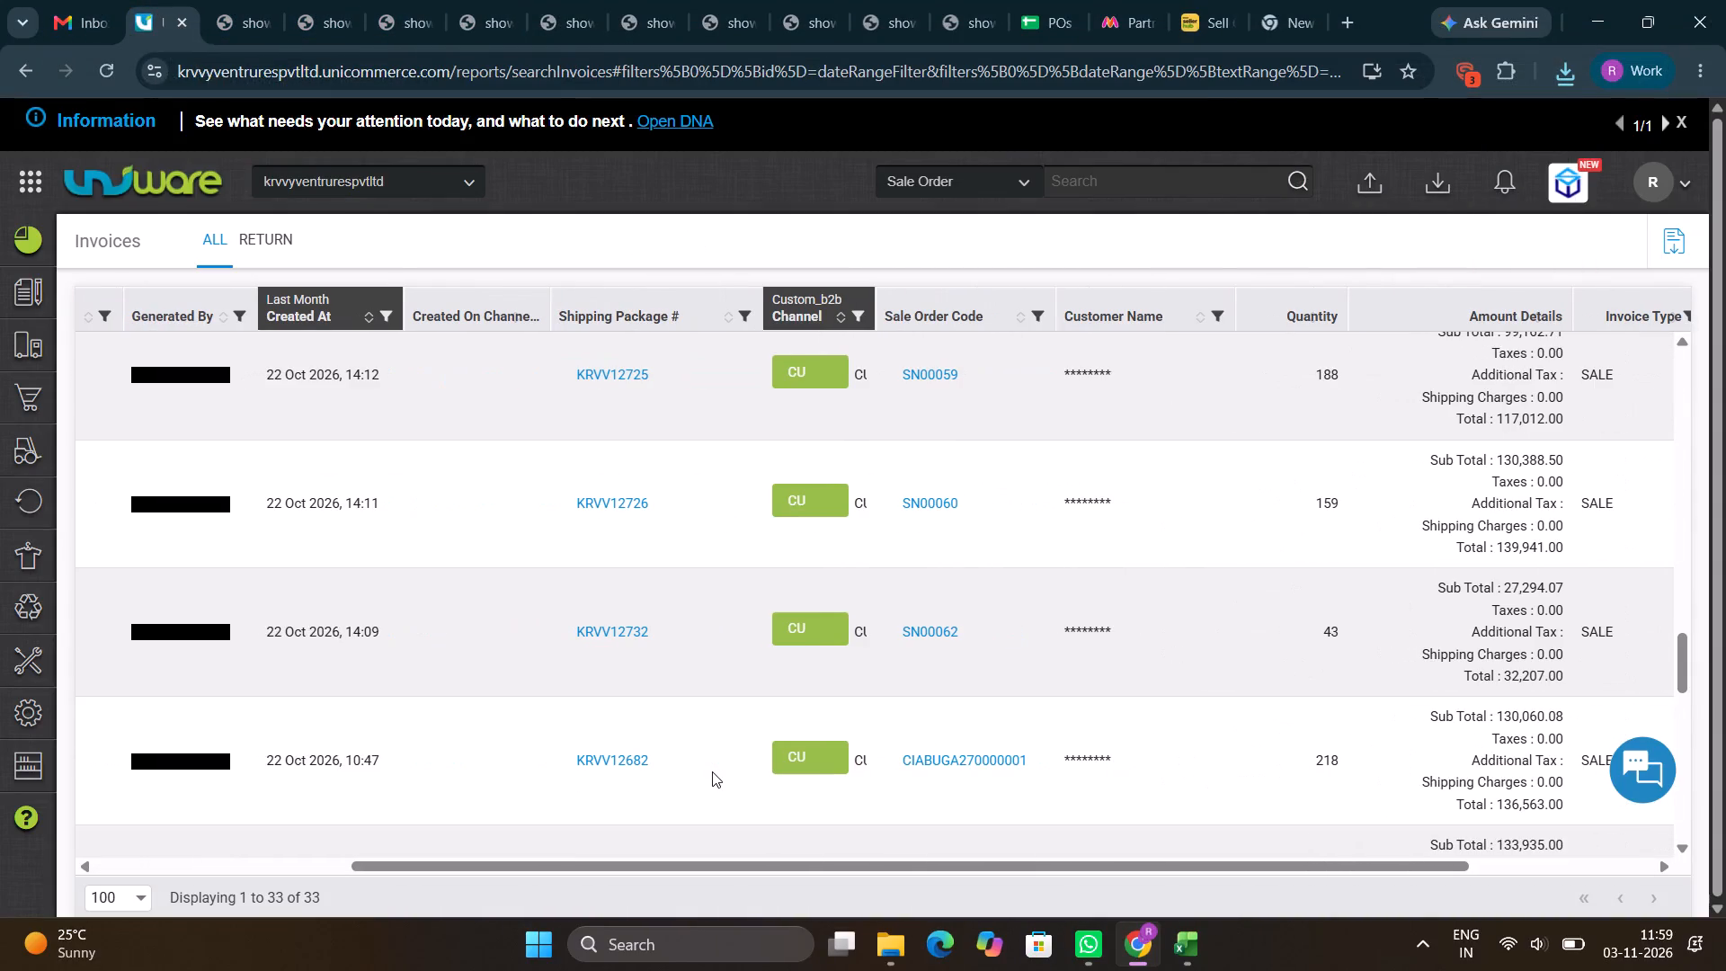
scroll(712, 771, right, 5)
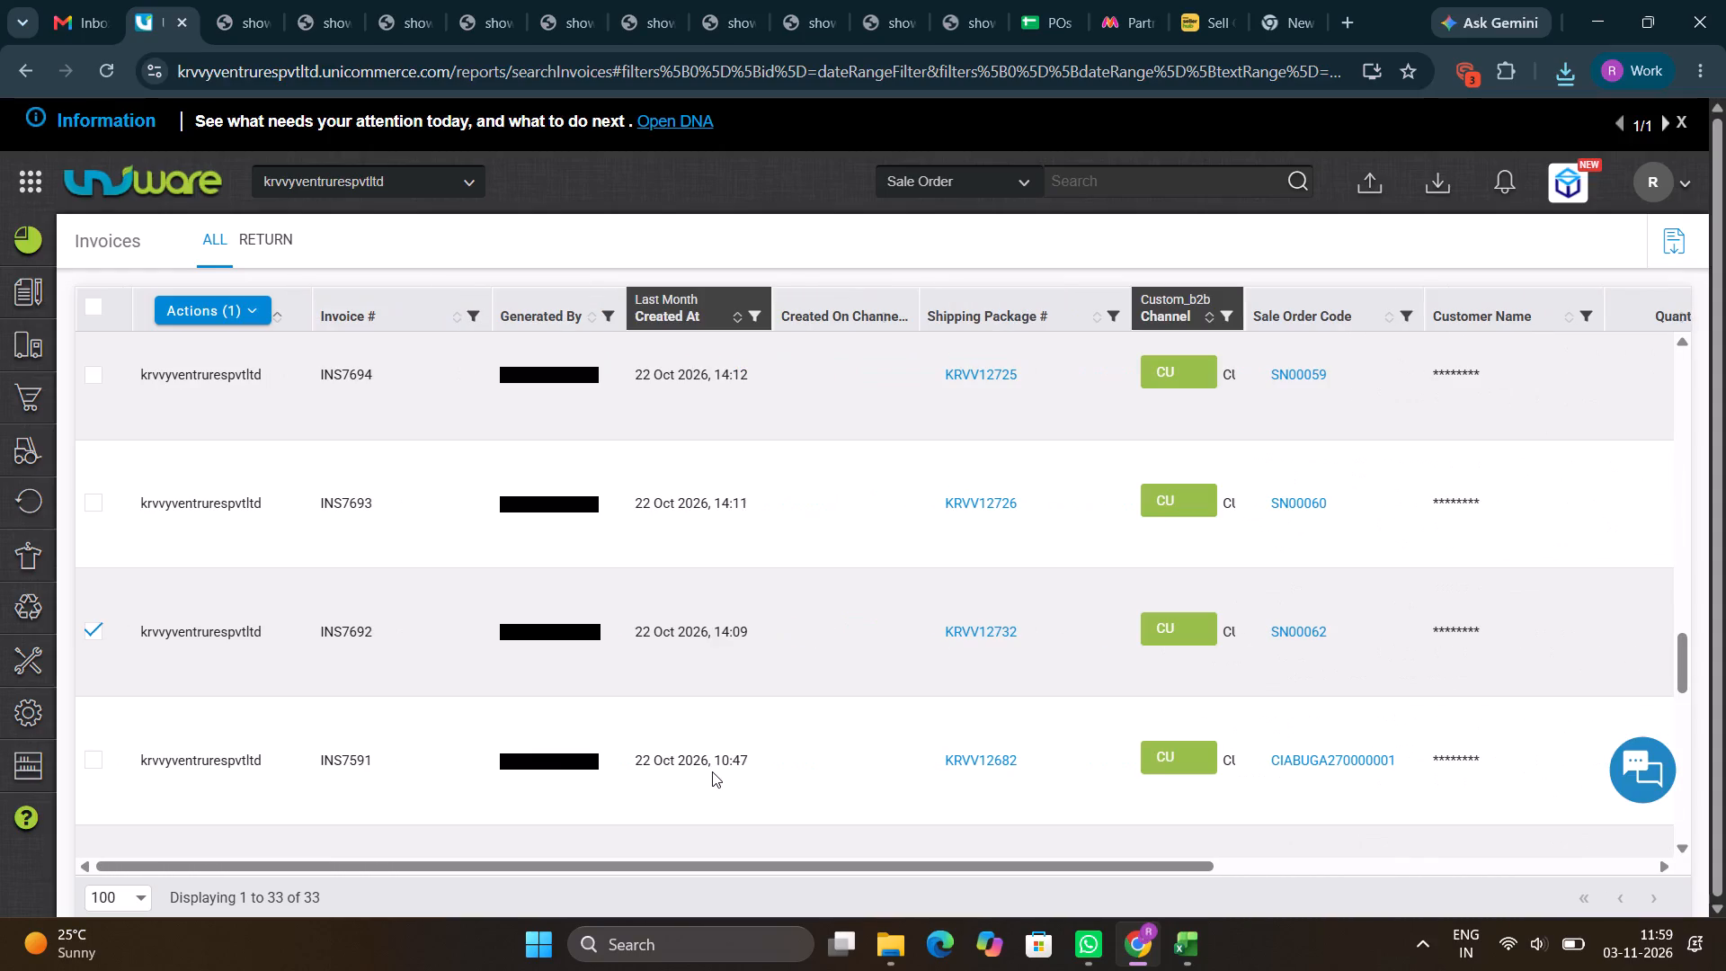
Deselect invoice INS7692 in the Uniware invoice list.
click(100, 634)
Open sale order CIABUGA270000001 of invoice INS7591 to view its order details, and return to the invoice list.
scroll(437, 796, down, 3)
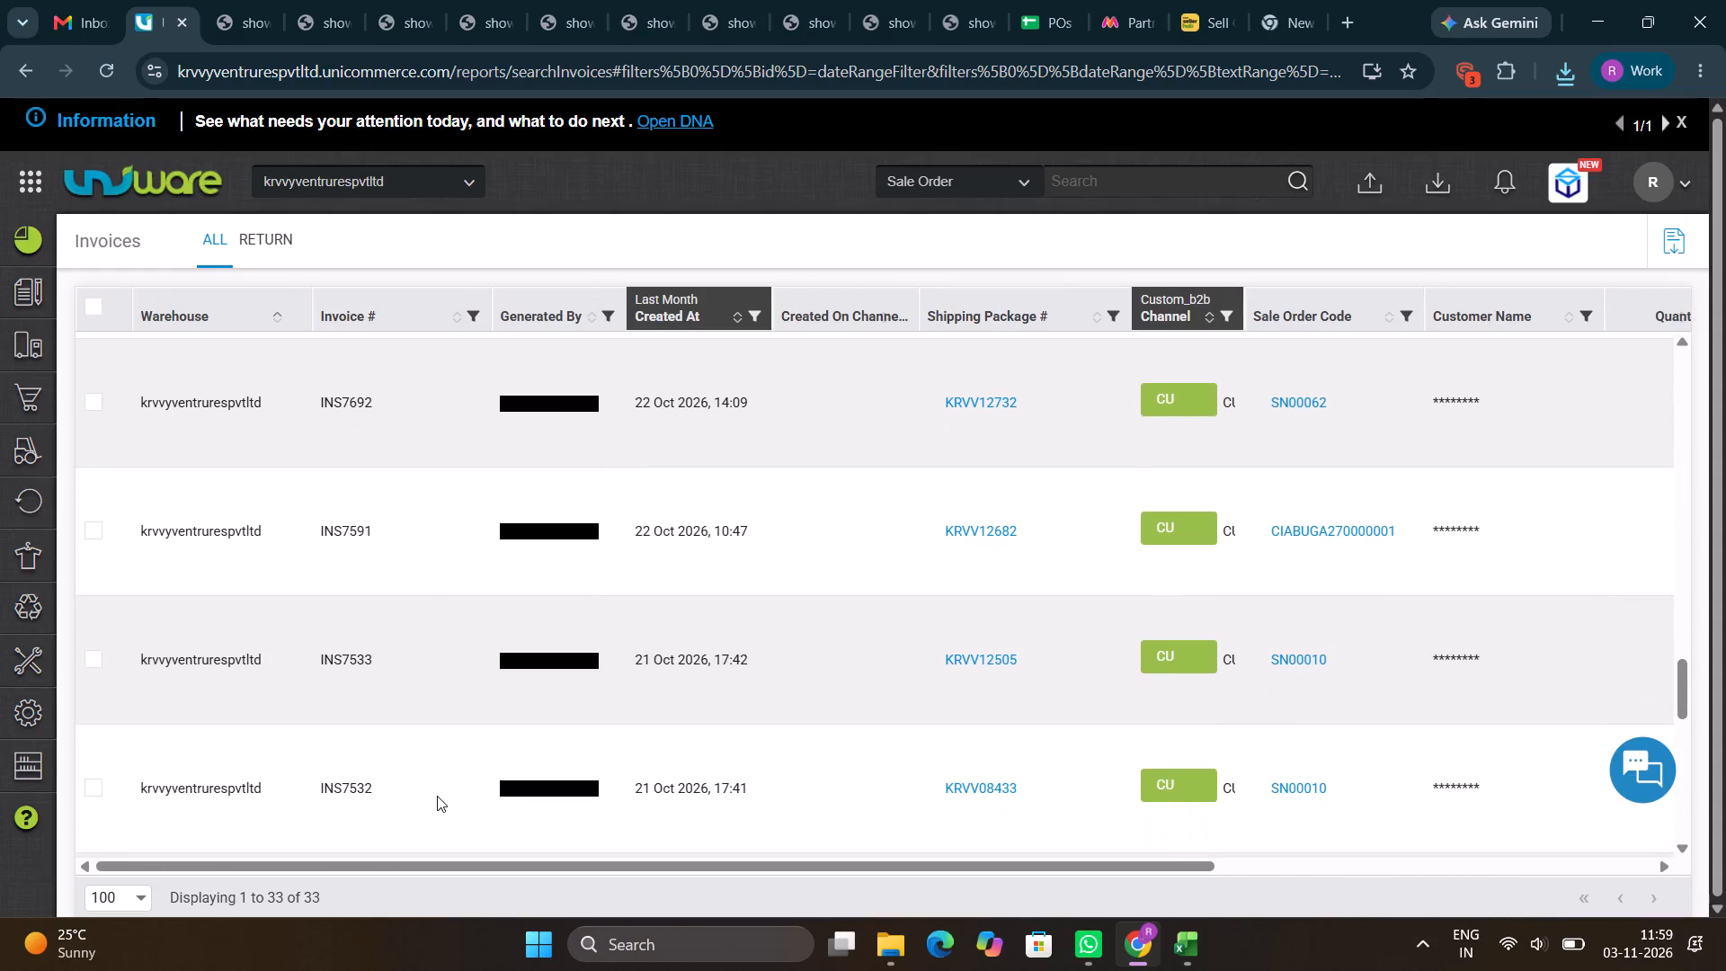
scroll(757, 587, left, 5)
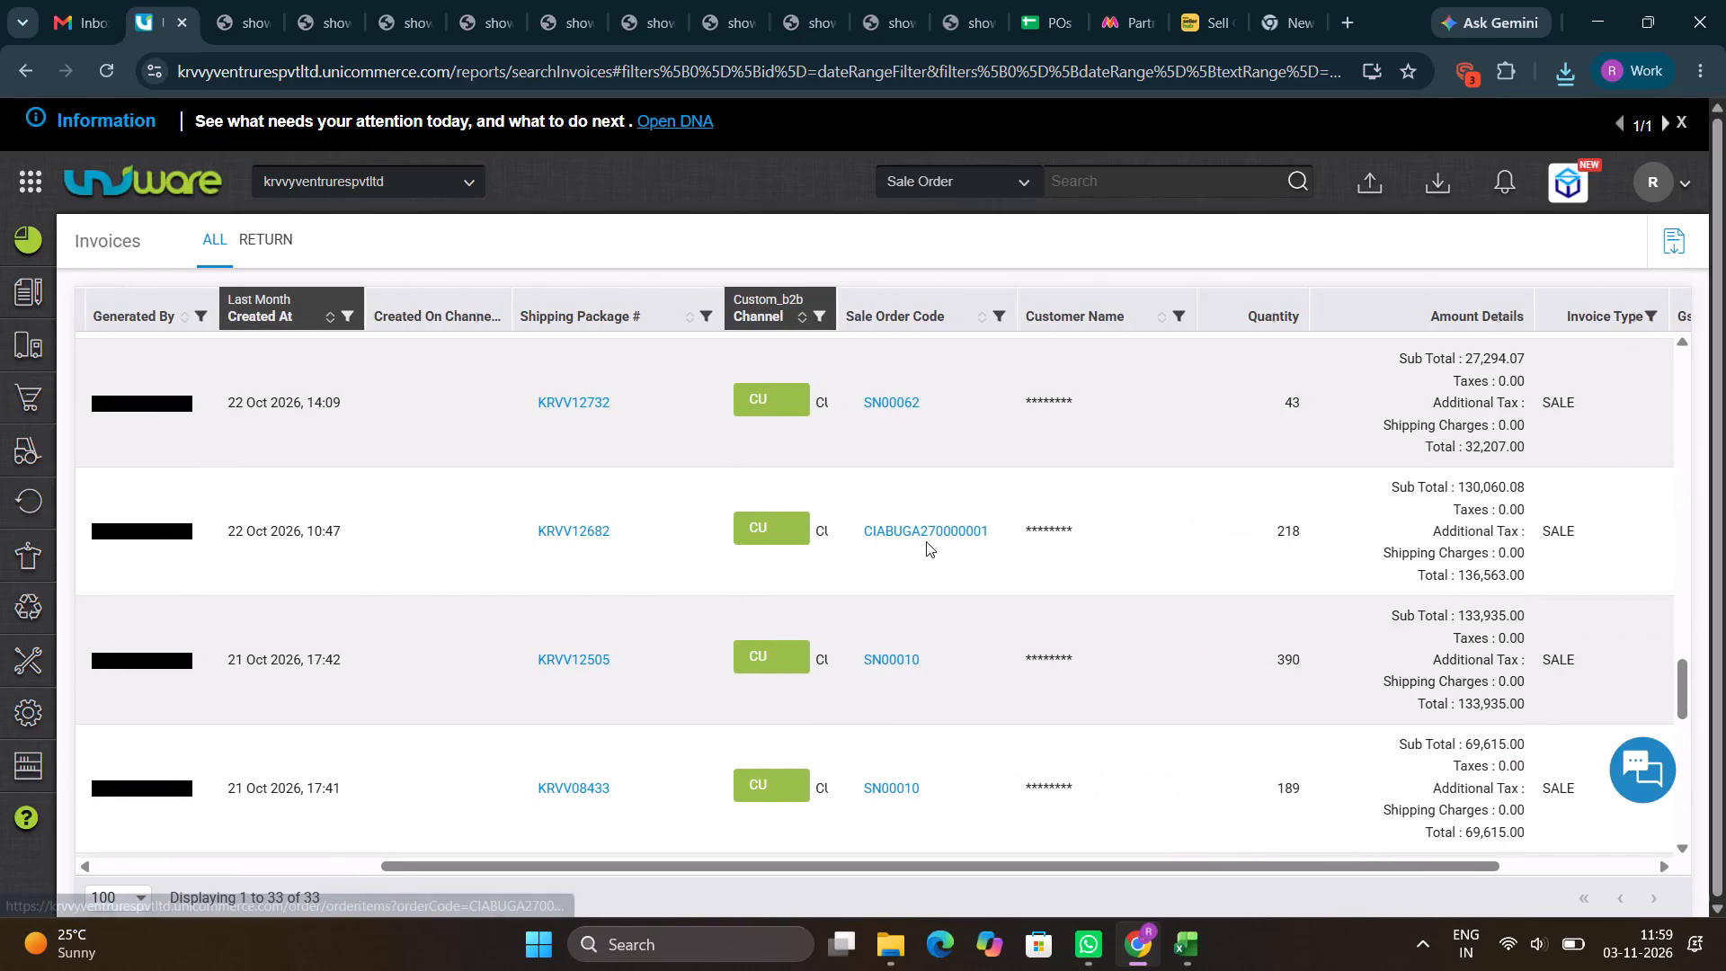
click(930, 532)
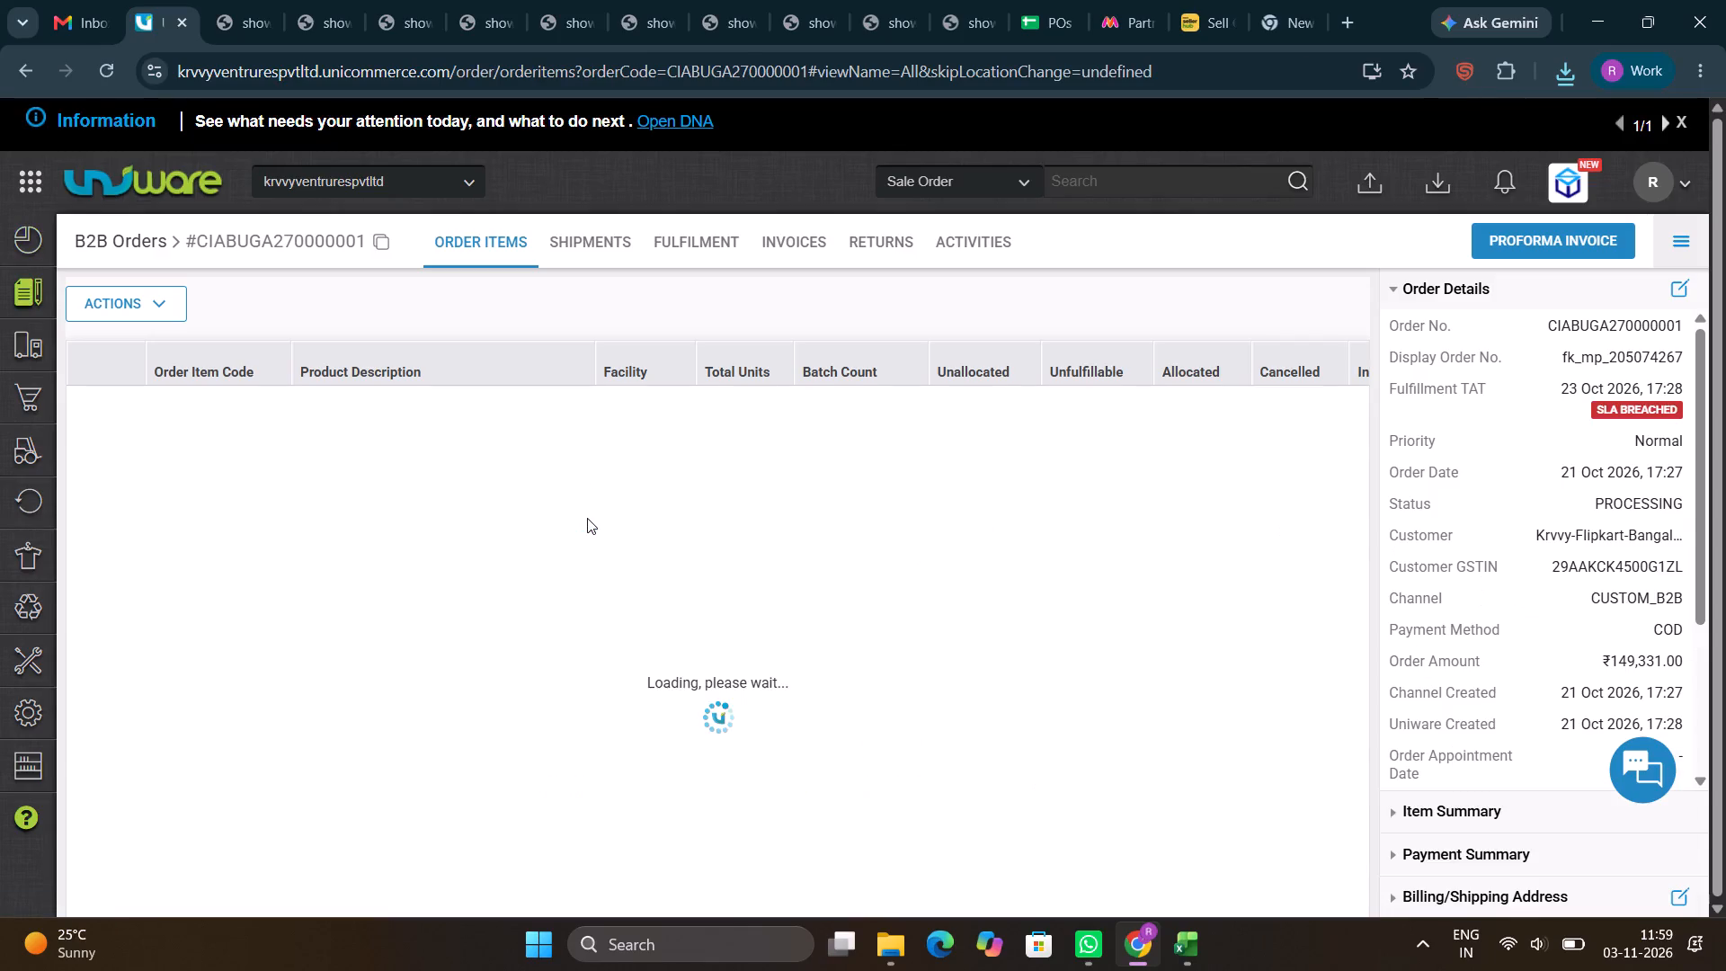
scroll(547, 575, right, 7)
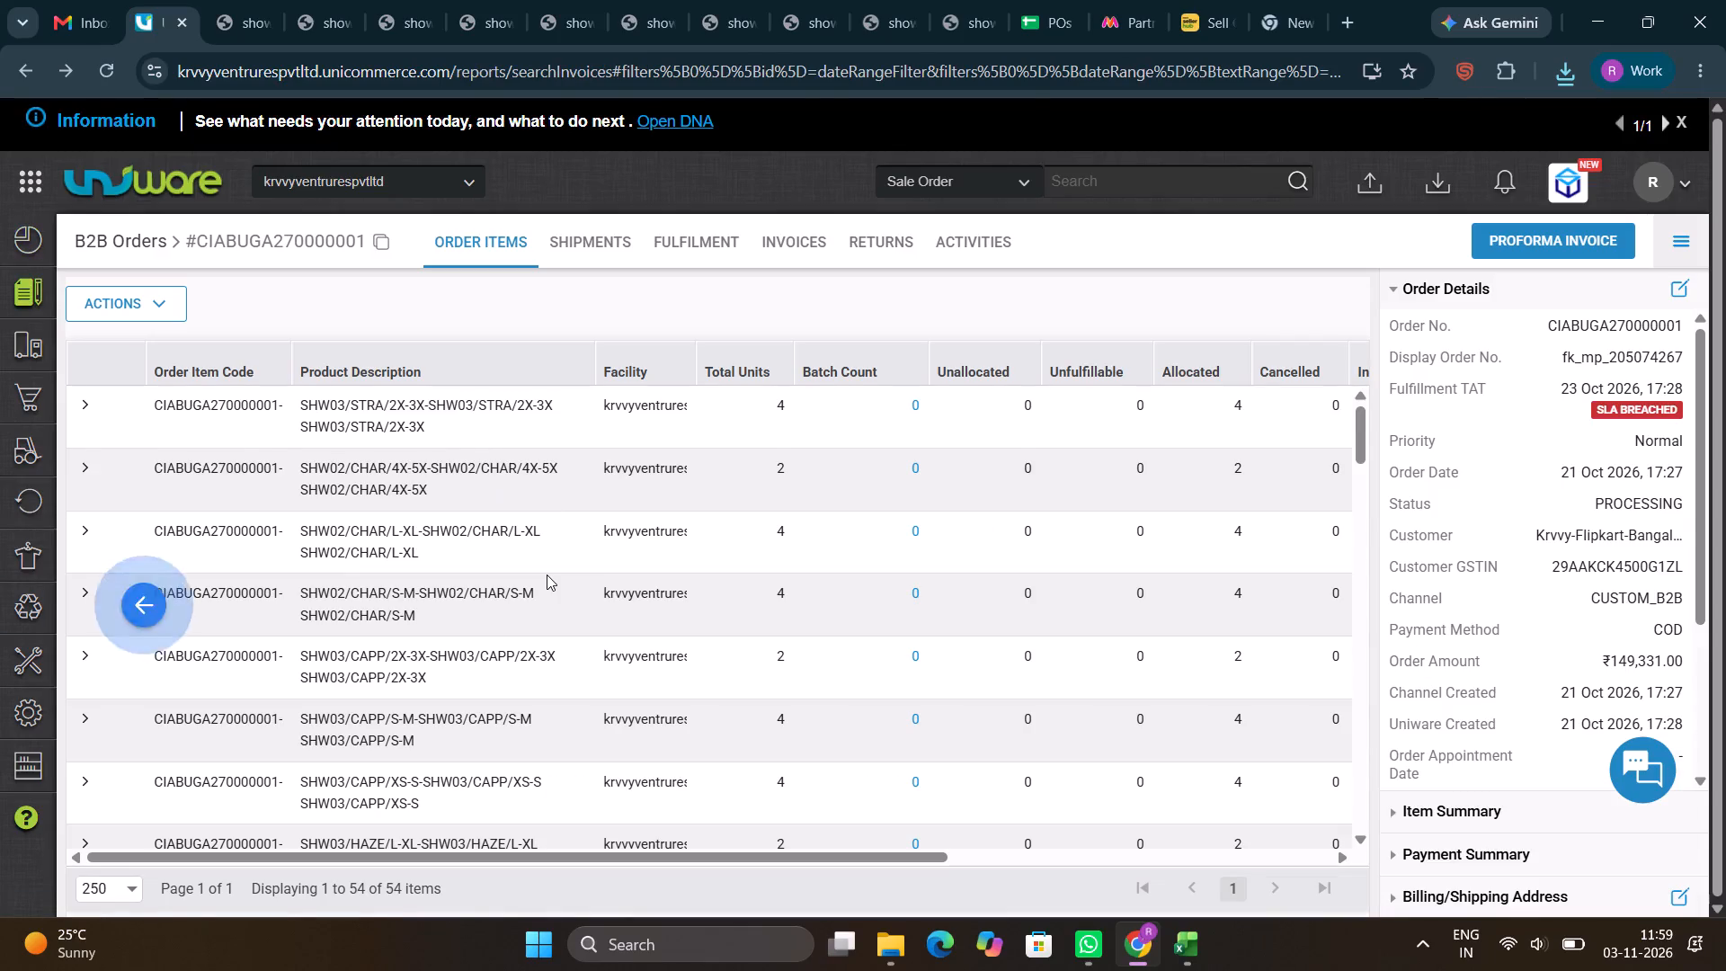
Set the Uniware invoice list to show 50 rows per page.
scroll(343, 638, down, 2)
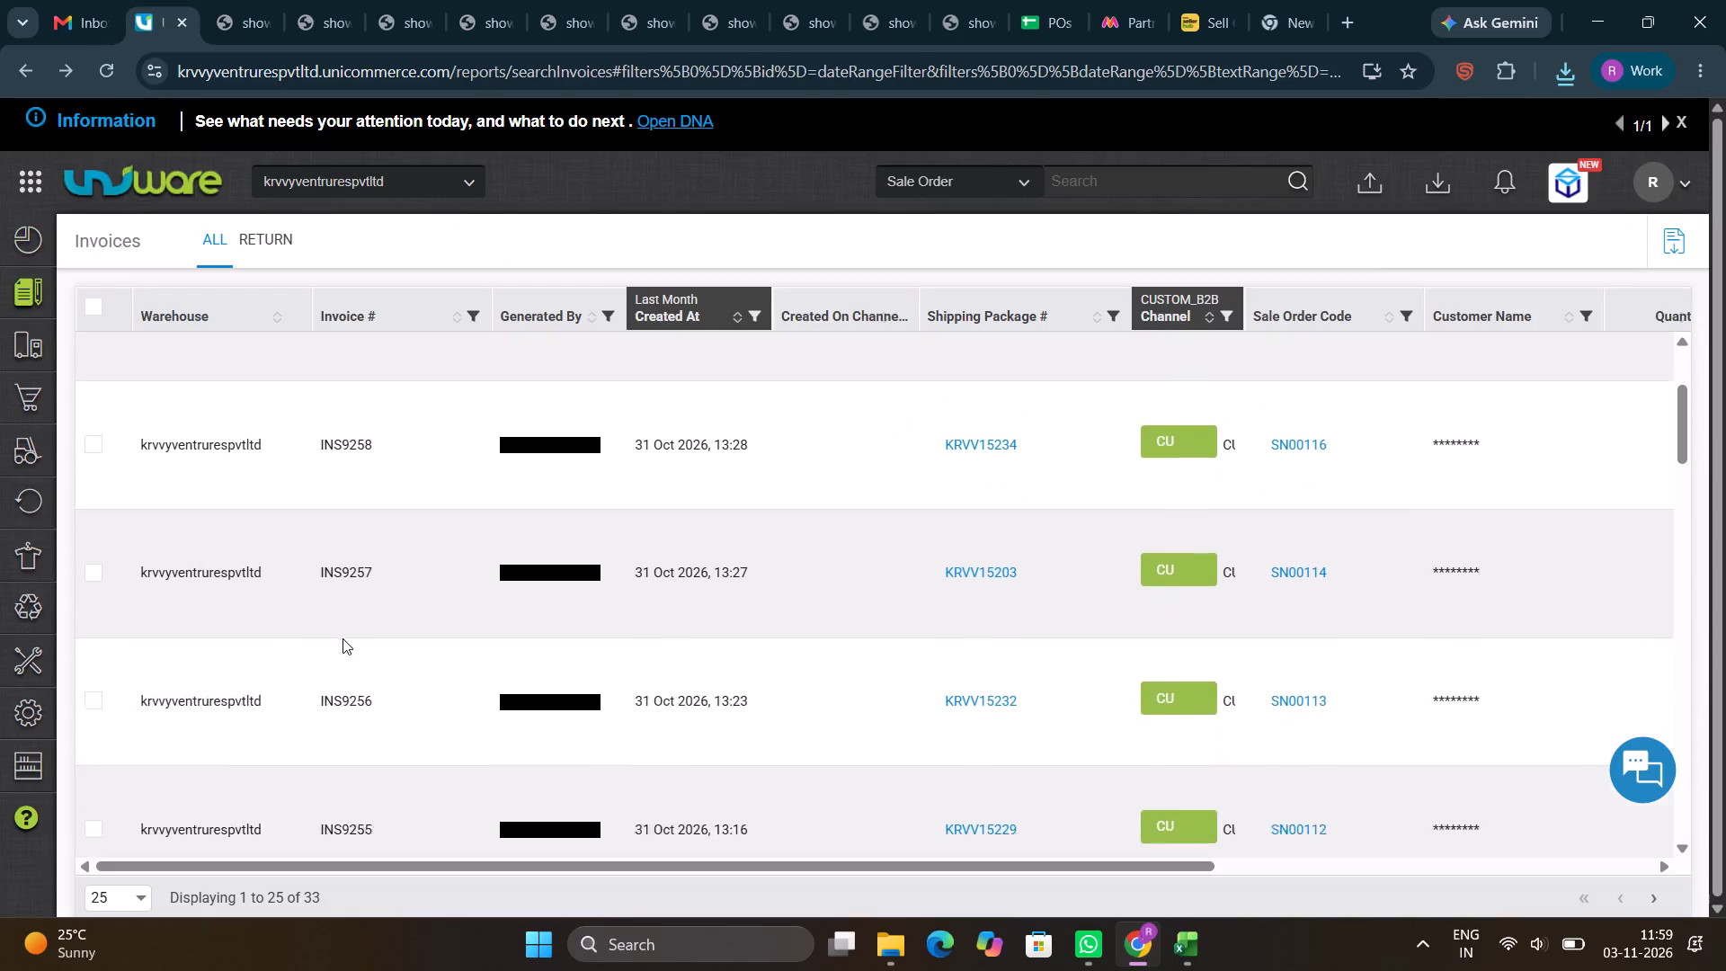
scroll(343, 638, down, 5)
scroll(343, 638, up, 7)
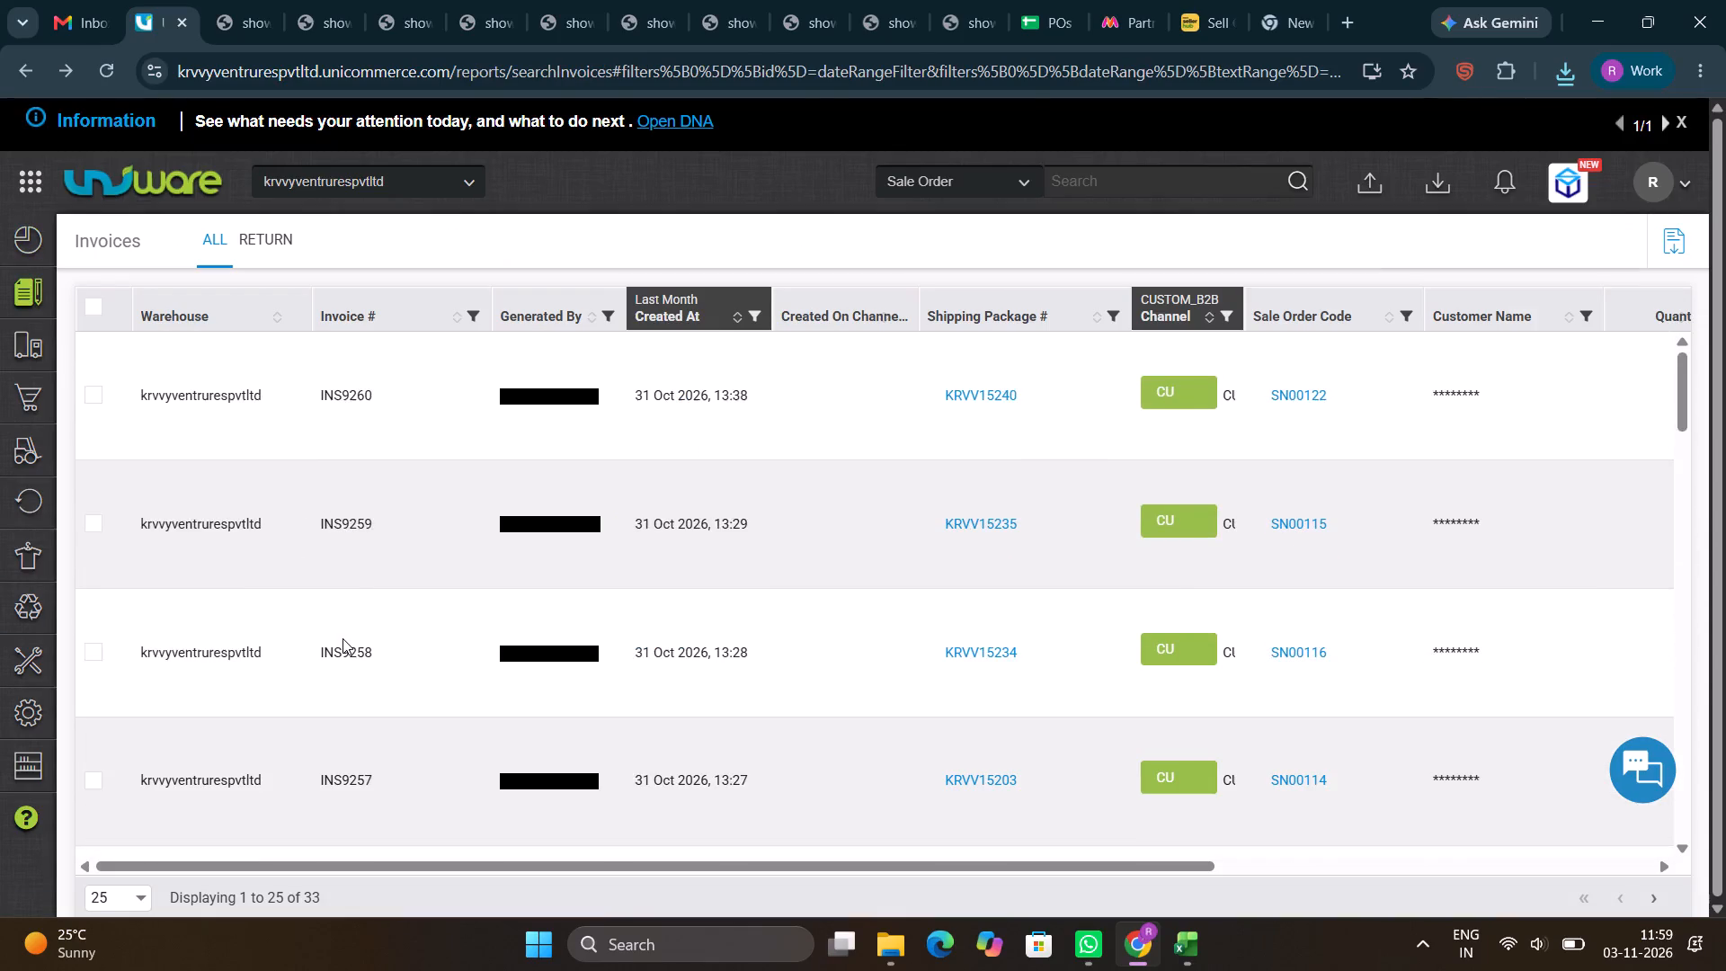
scroll(343, 638, left, 1)
click(138, 893)
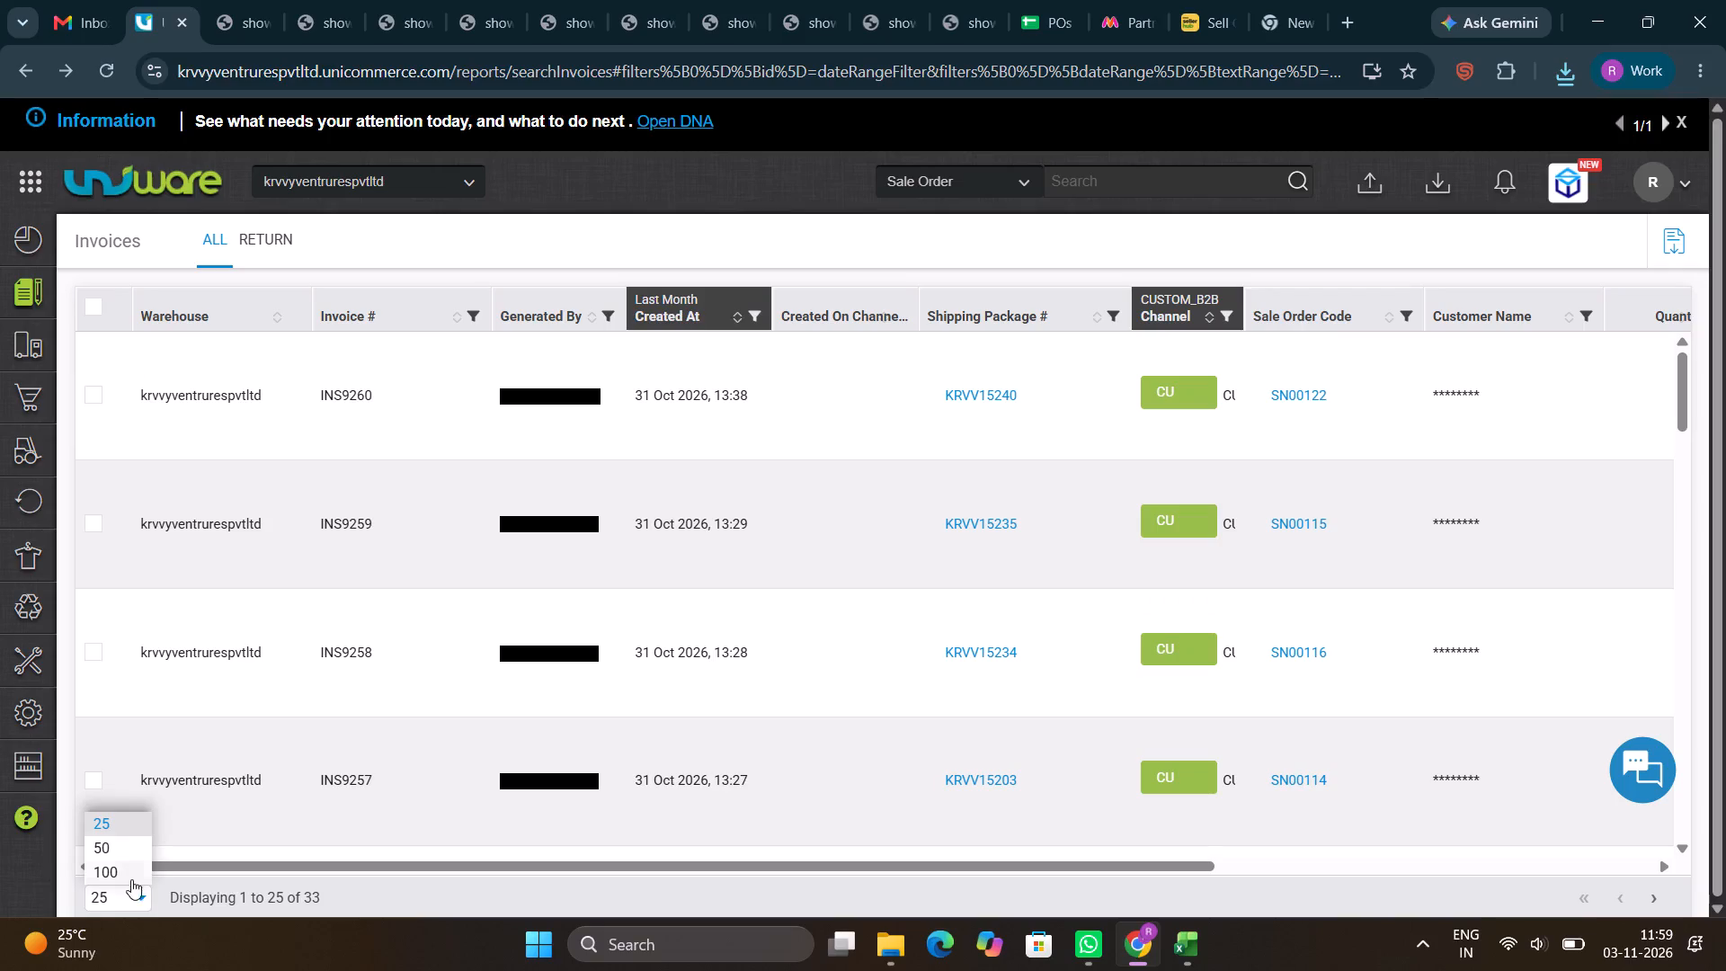
click(101, 845)
Find invoice INS7591 dated 22 Oct 2026 in the invoice list, select only that invoice, and print it.
scroll(698, 702, down, 2)
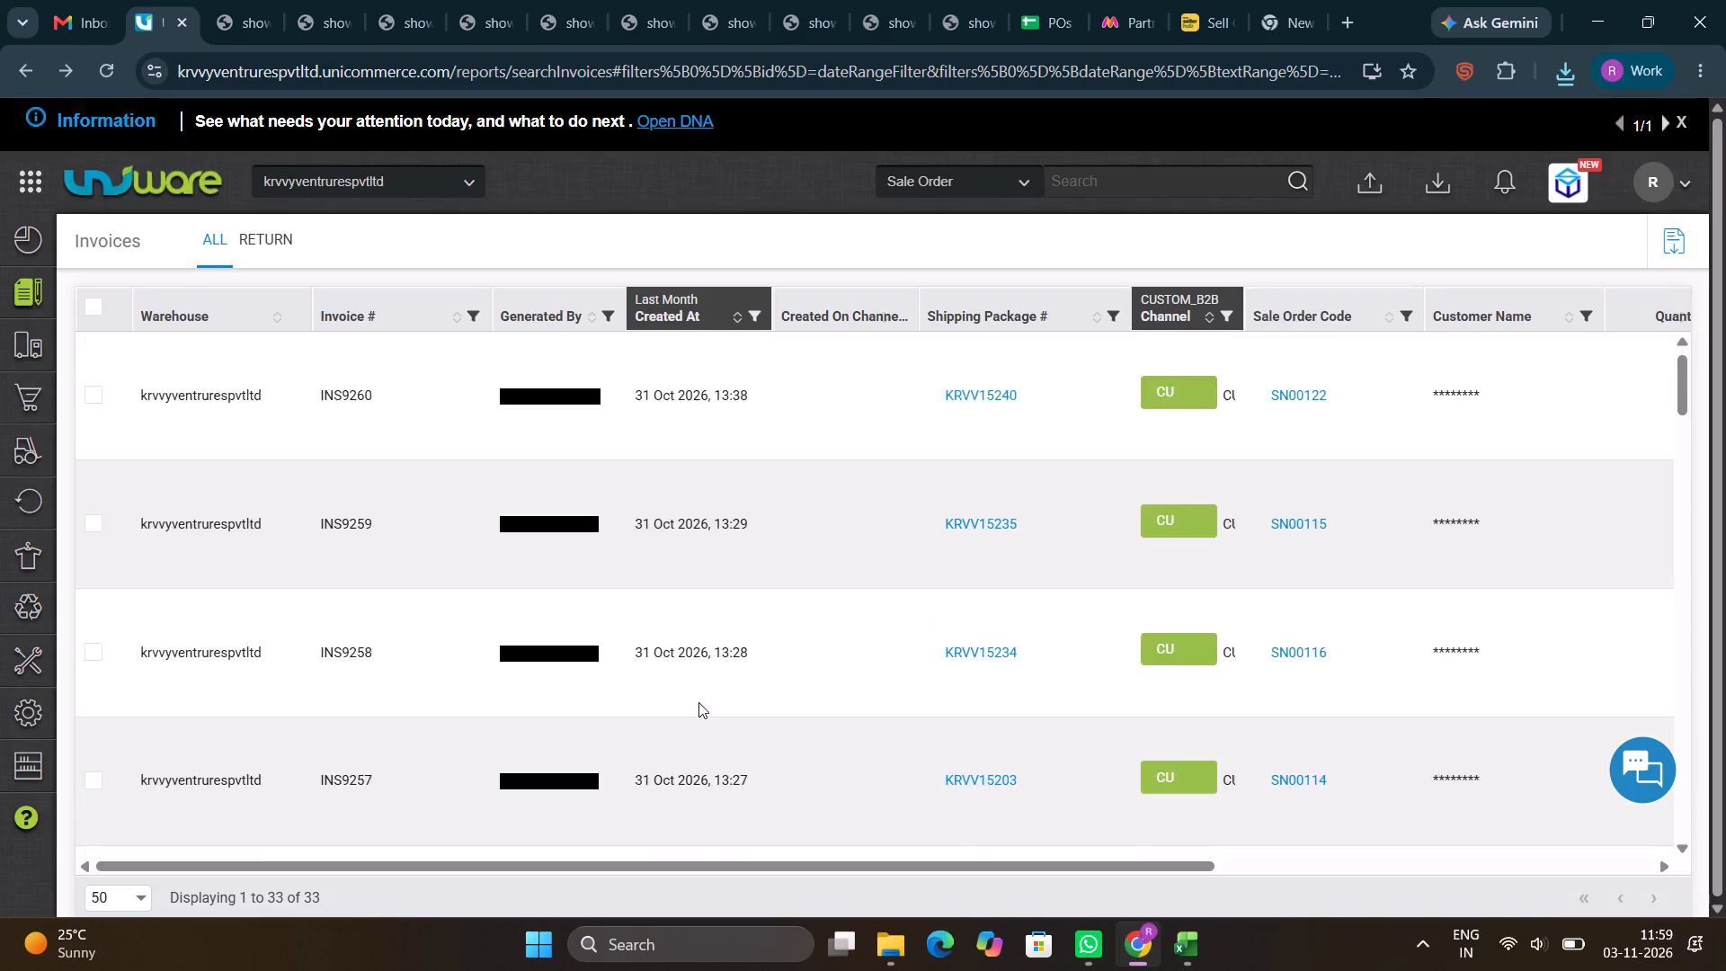
scroll(698, 702, down, 5)
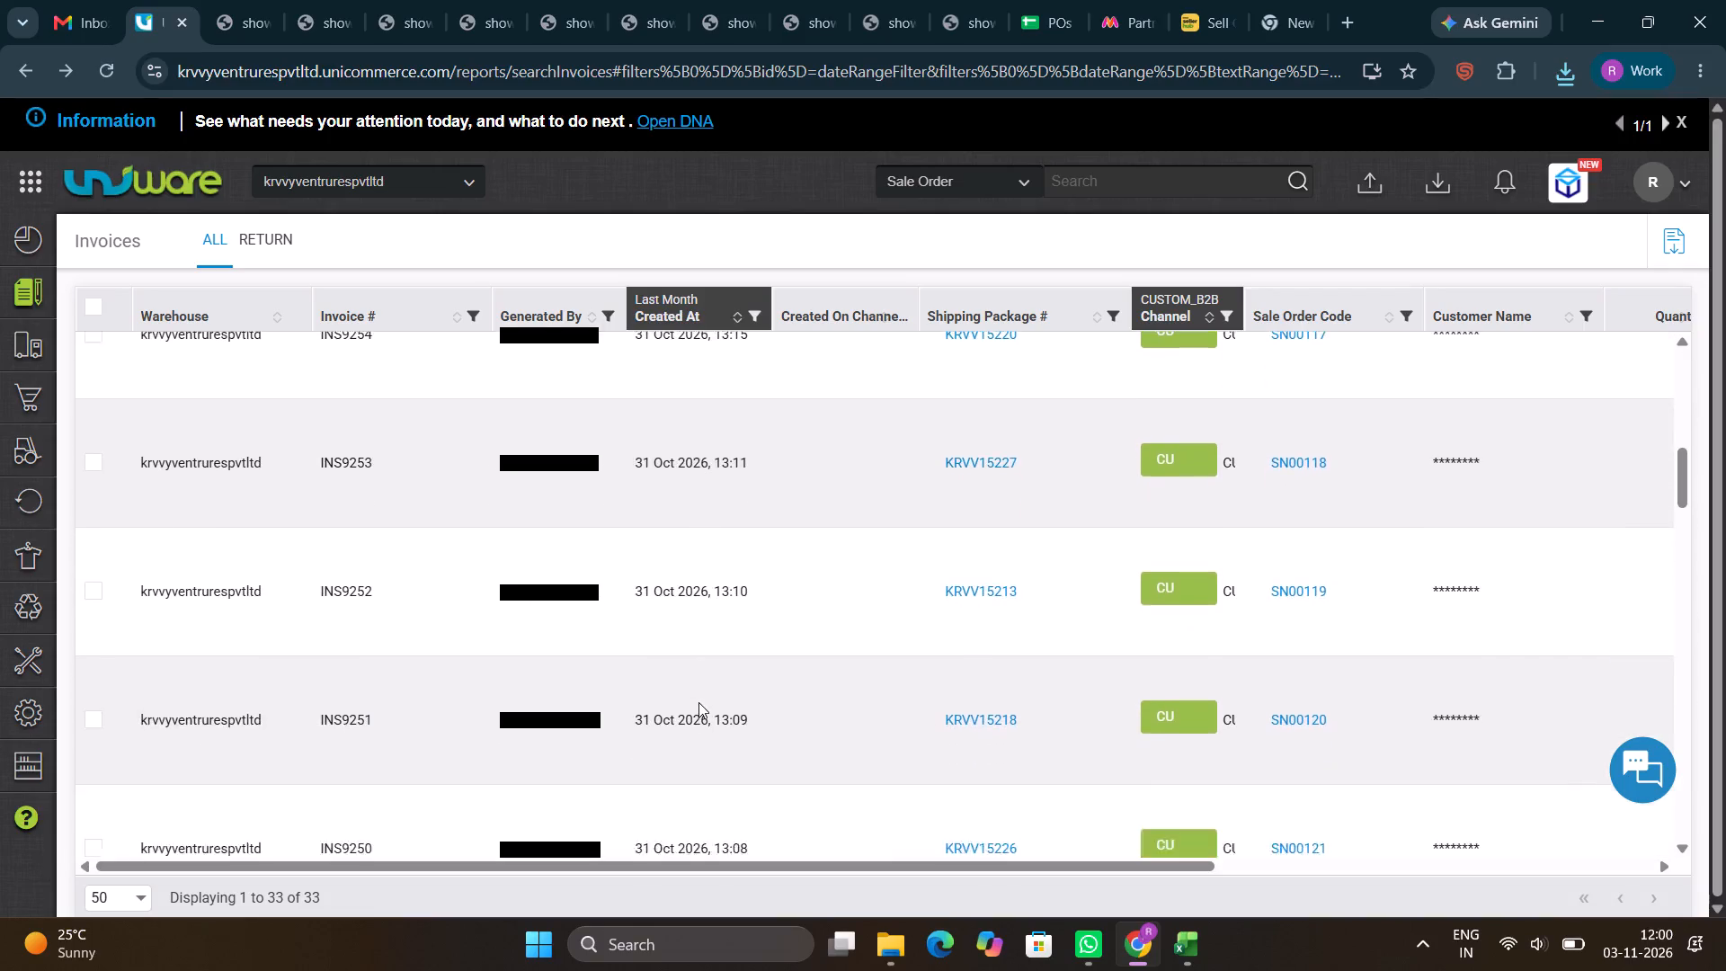
scroll(698, 702, down, 10)
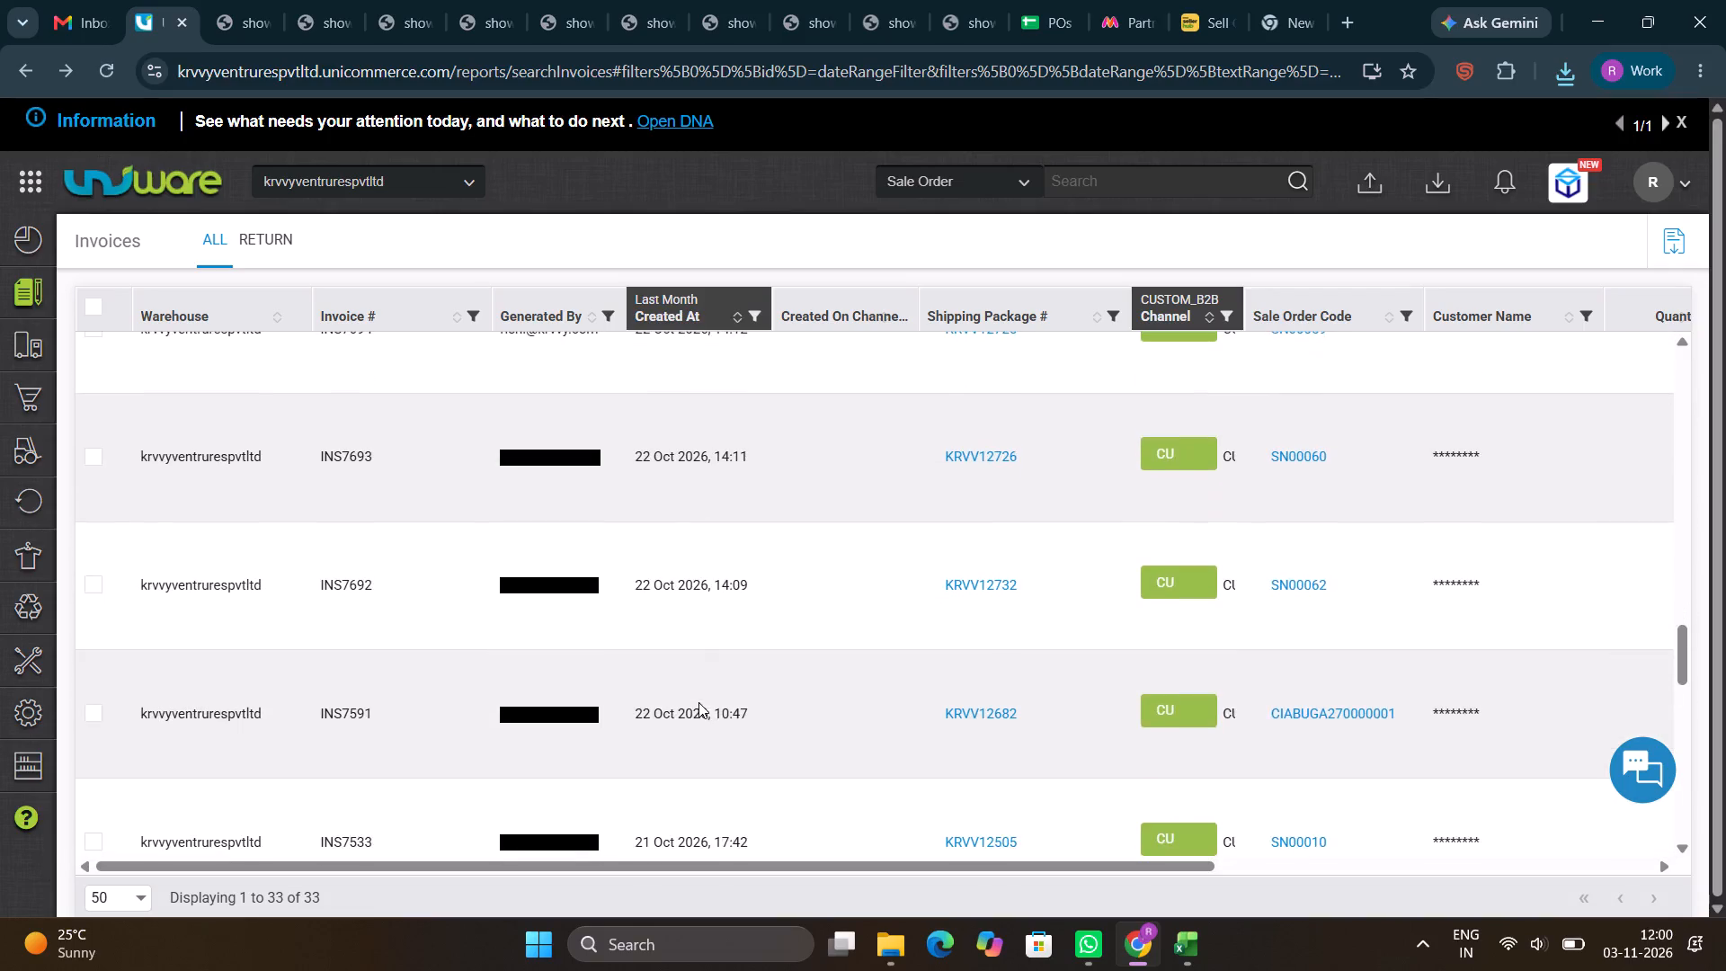
scroll(698, 702, down, 1)
scroll(553, 663, right, 3)
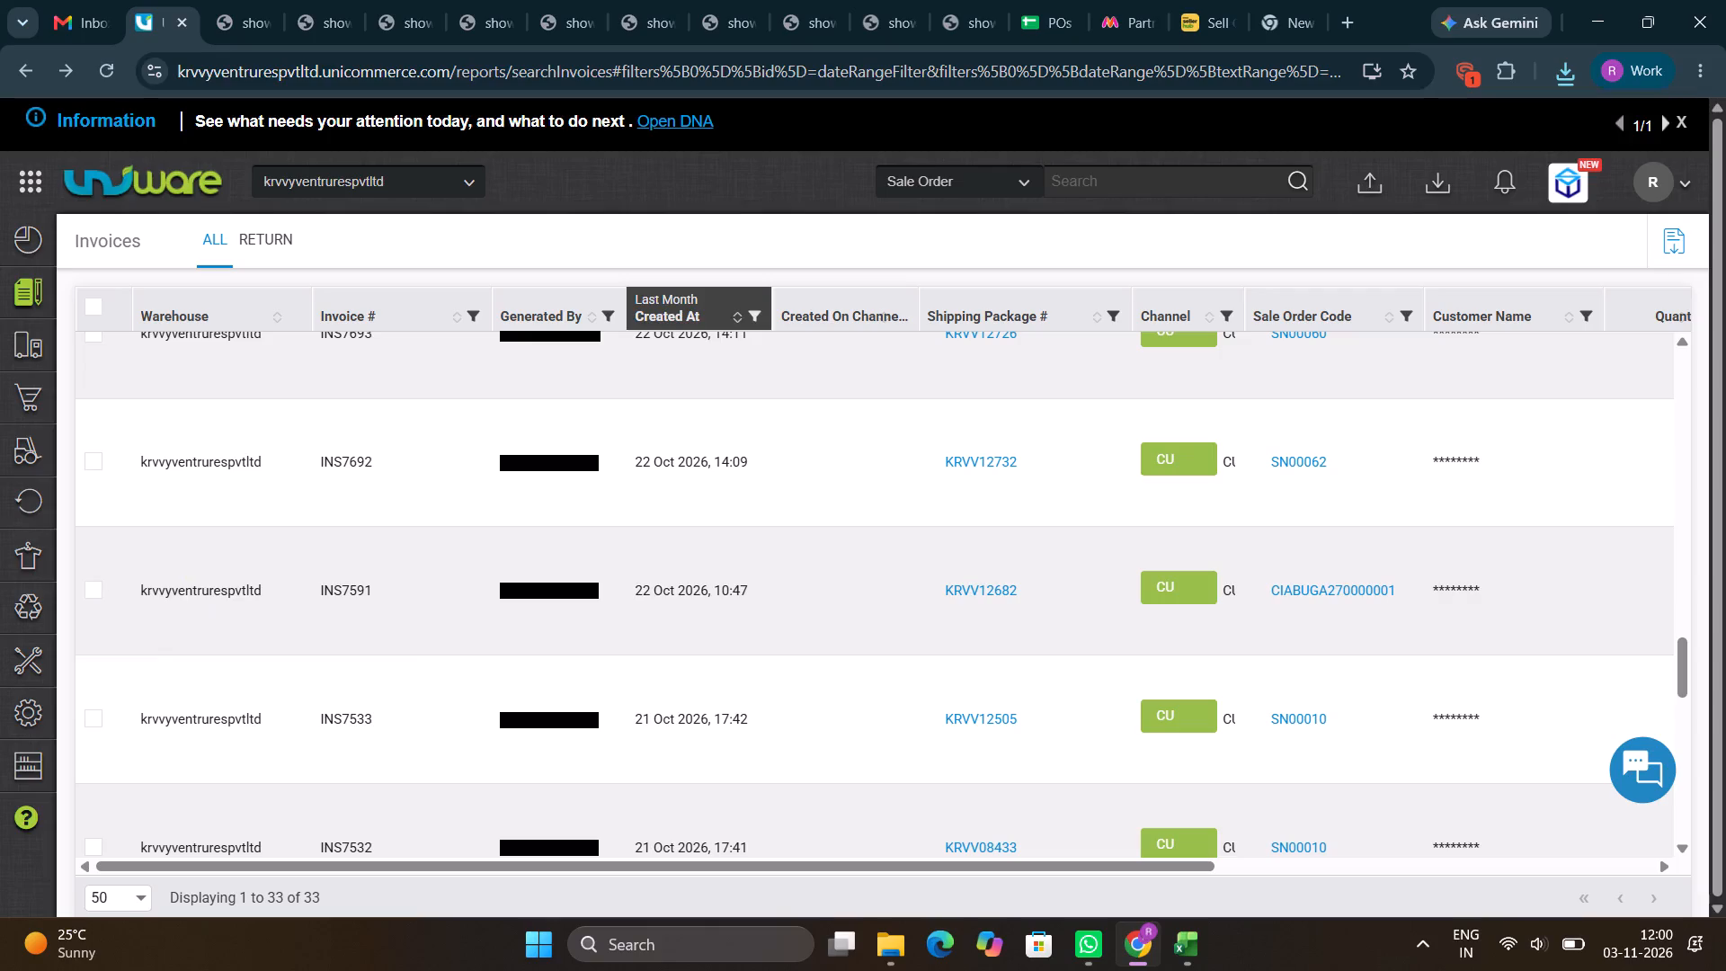
click(90, 592)
click(203, 290)
drag(210, 308, 221, 345)
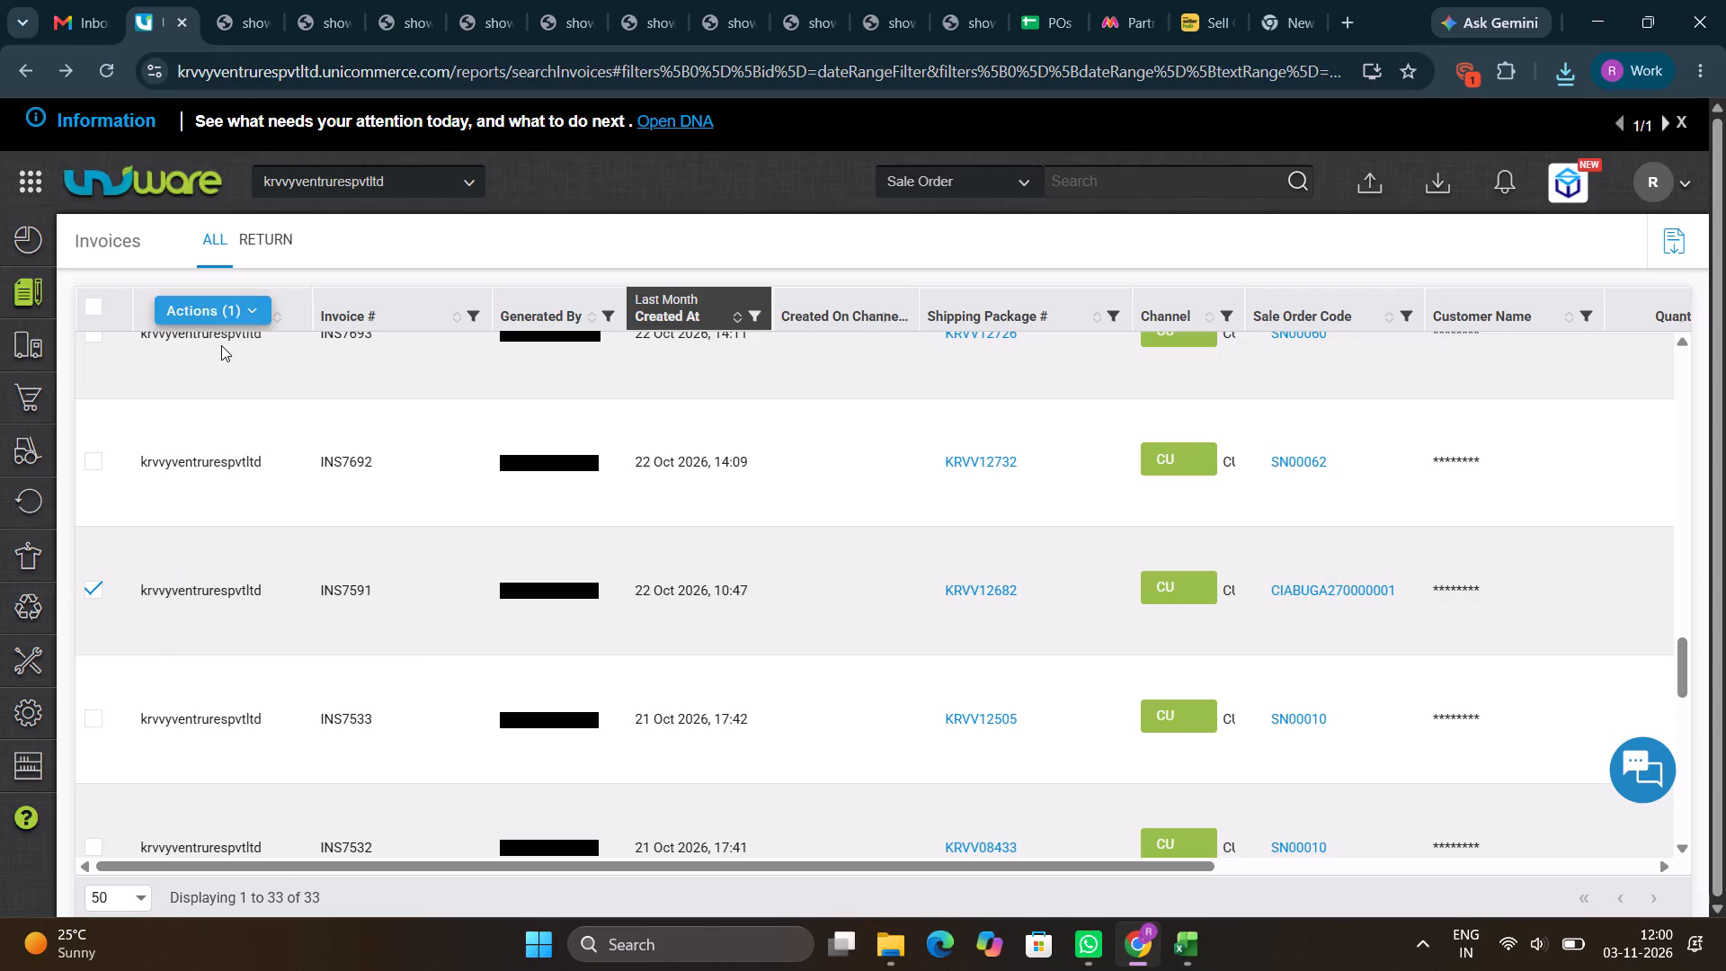
drag(221, 345, 226, 322)
click(226, 322)
click(226, 322)
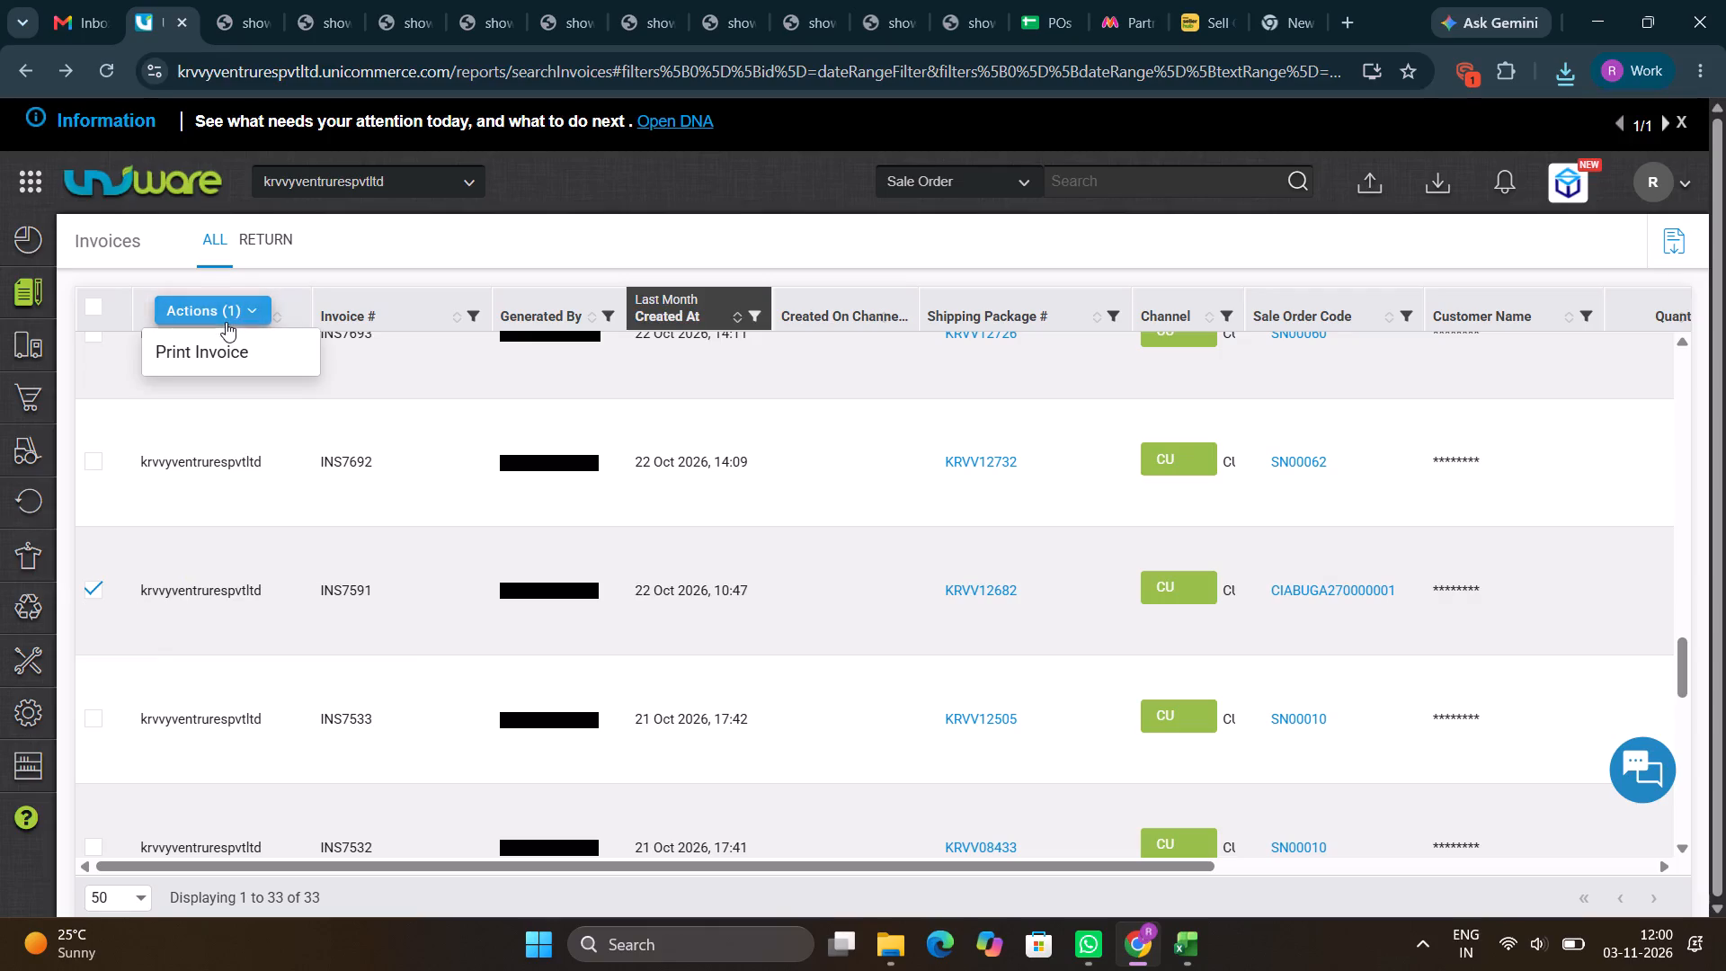
click(217, 349)
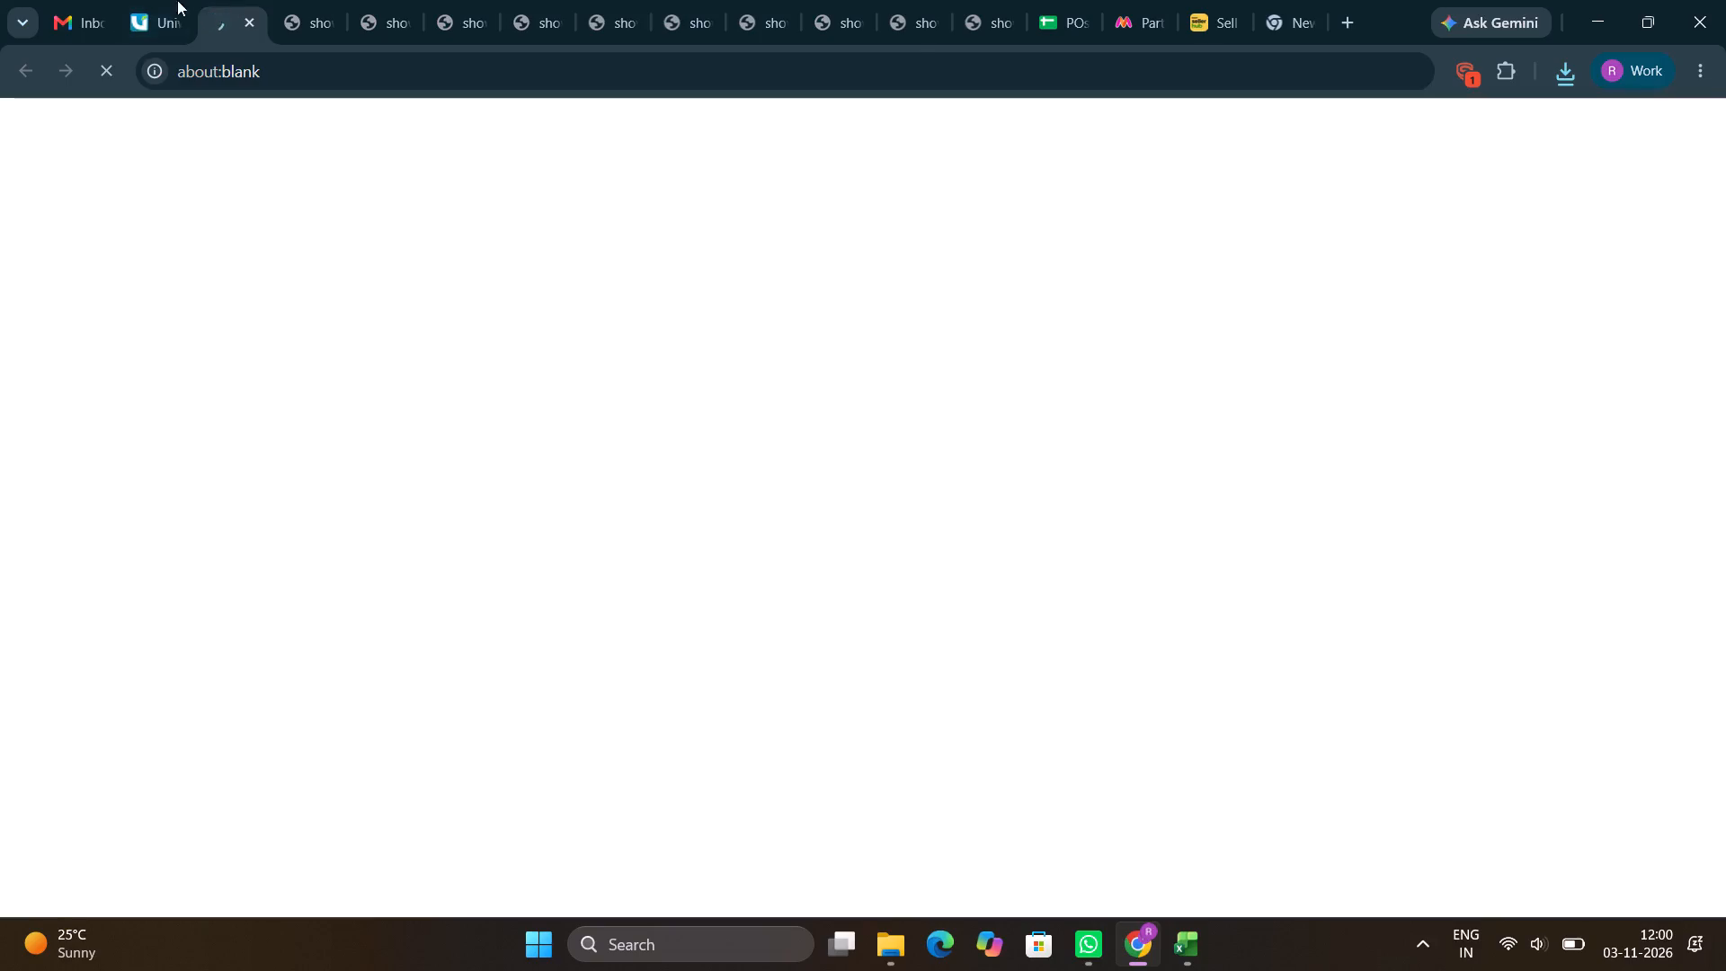
Save the INS7591 invoice PDF in the invoices b2b folder and deselect INS7591 in the Uniware invoice list.
click(169, 0)
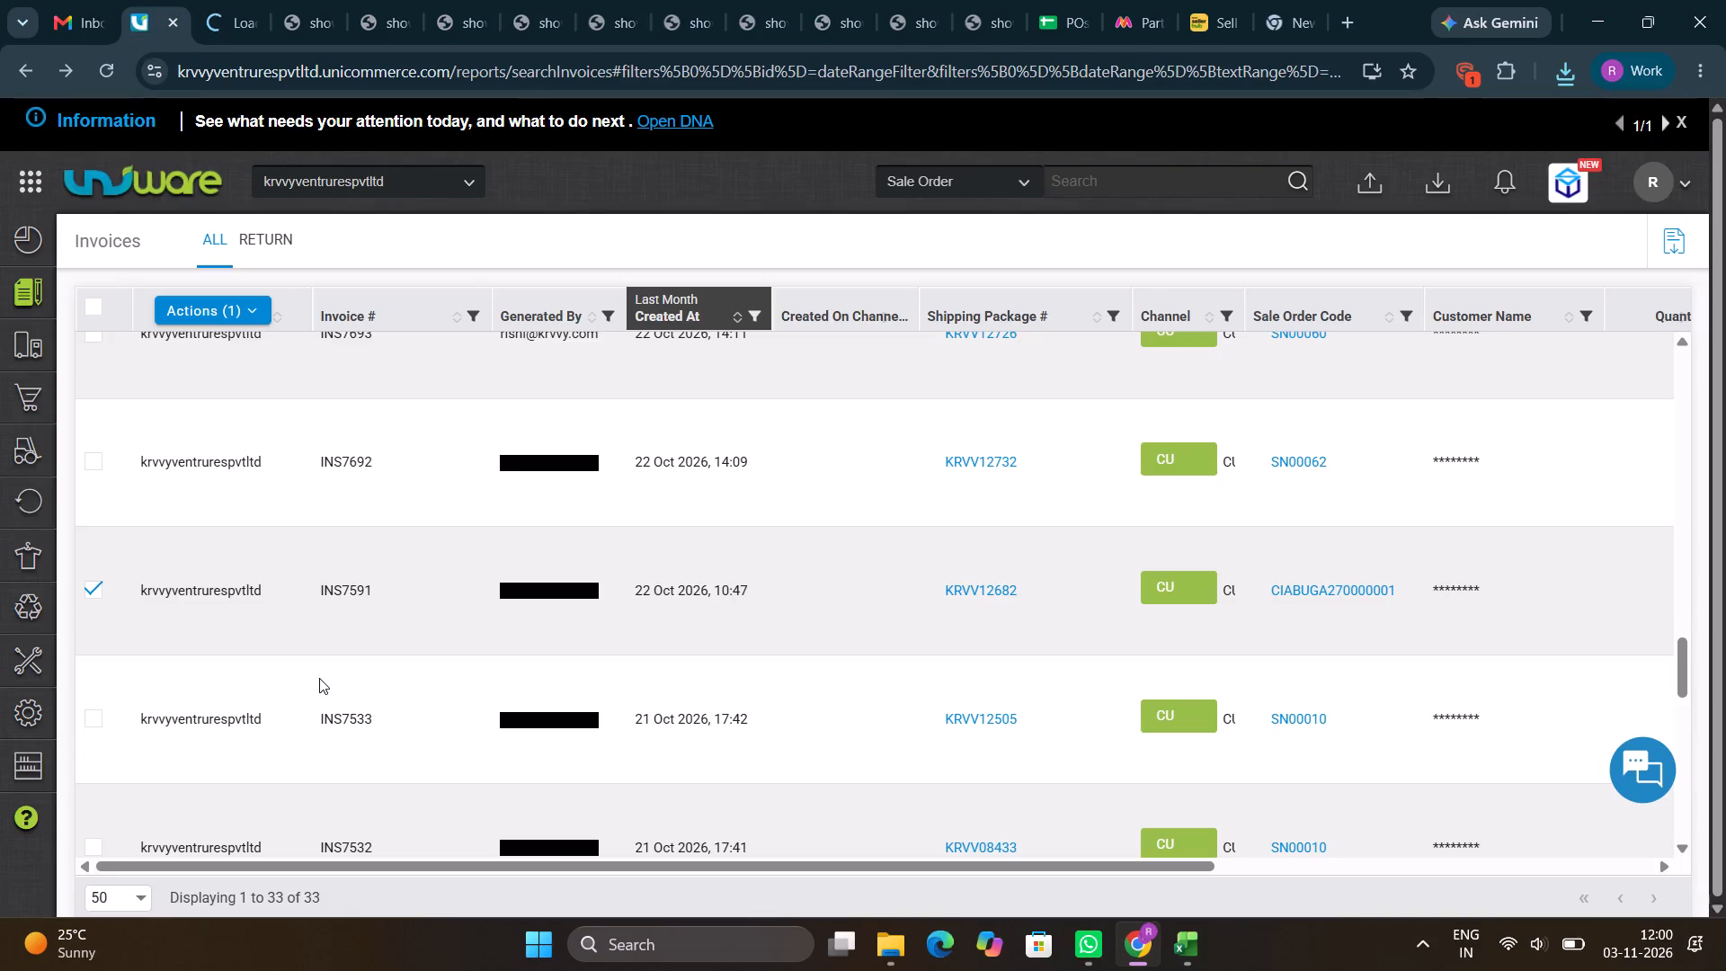
scroll(319, 678, down, 1)
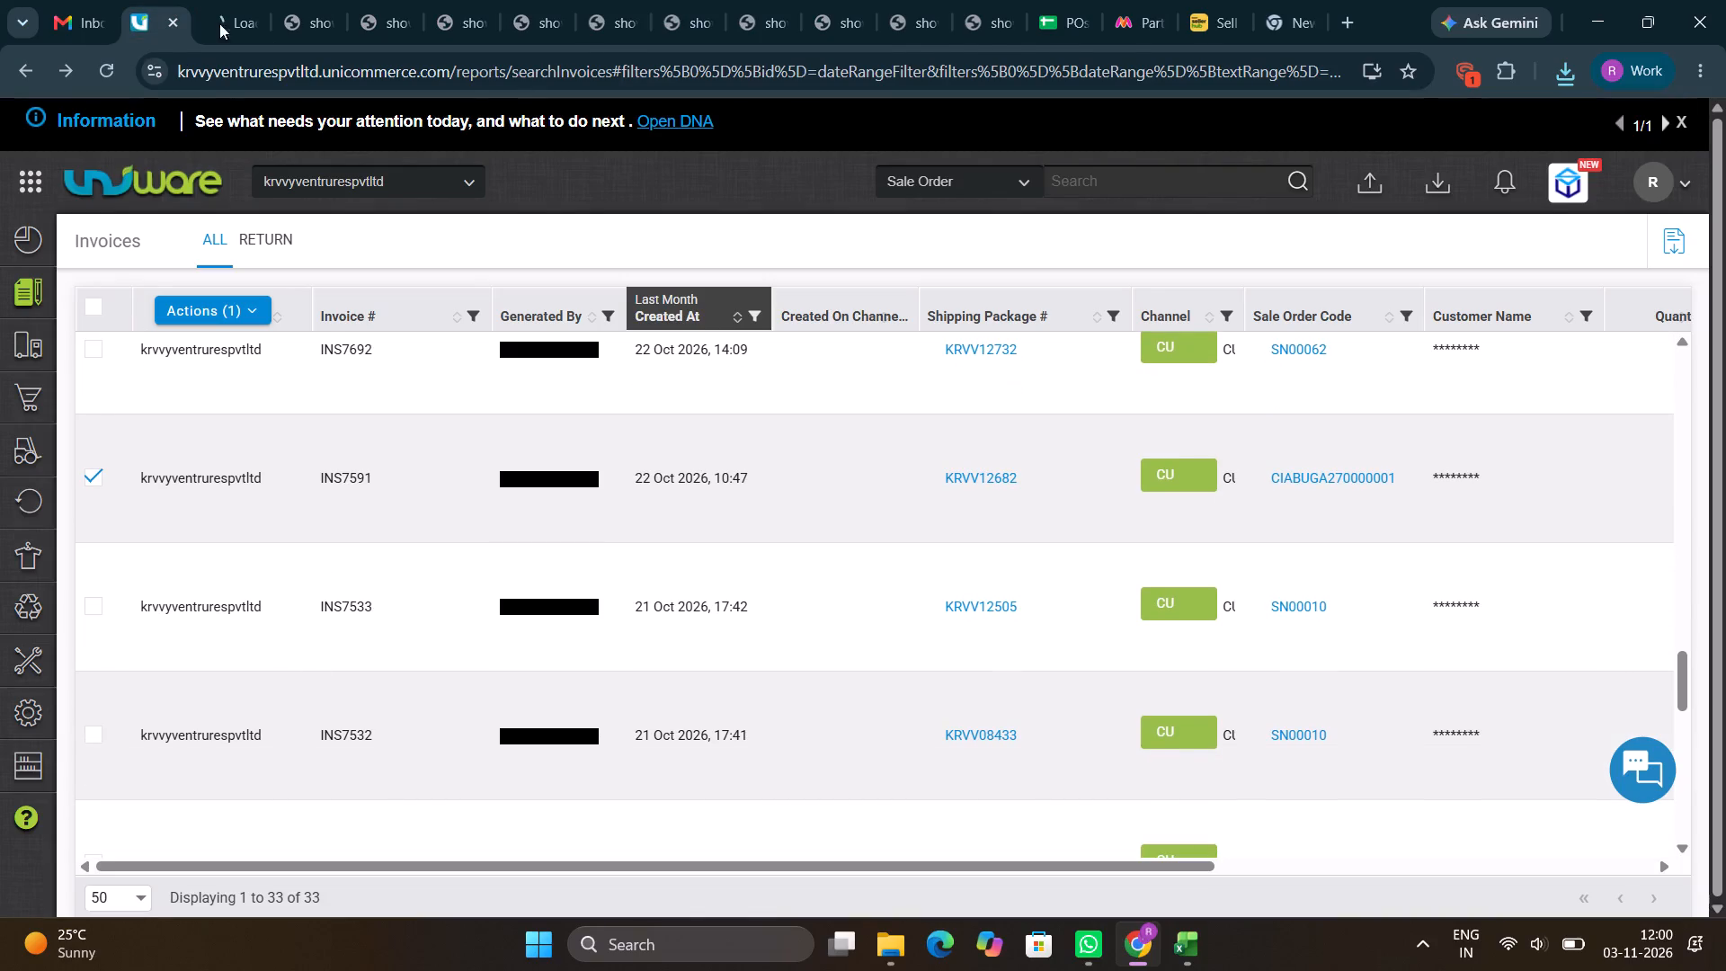
click(202, 0)
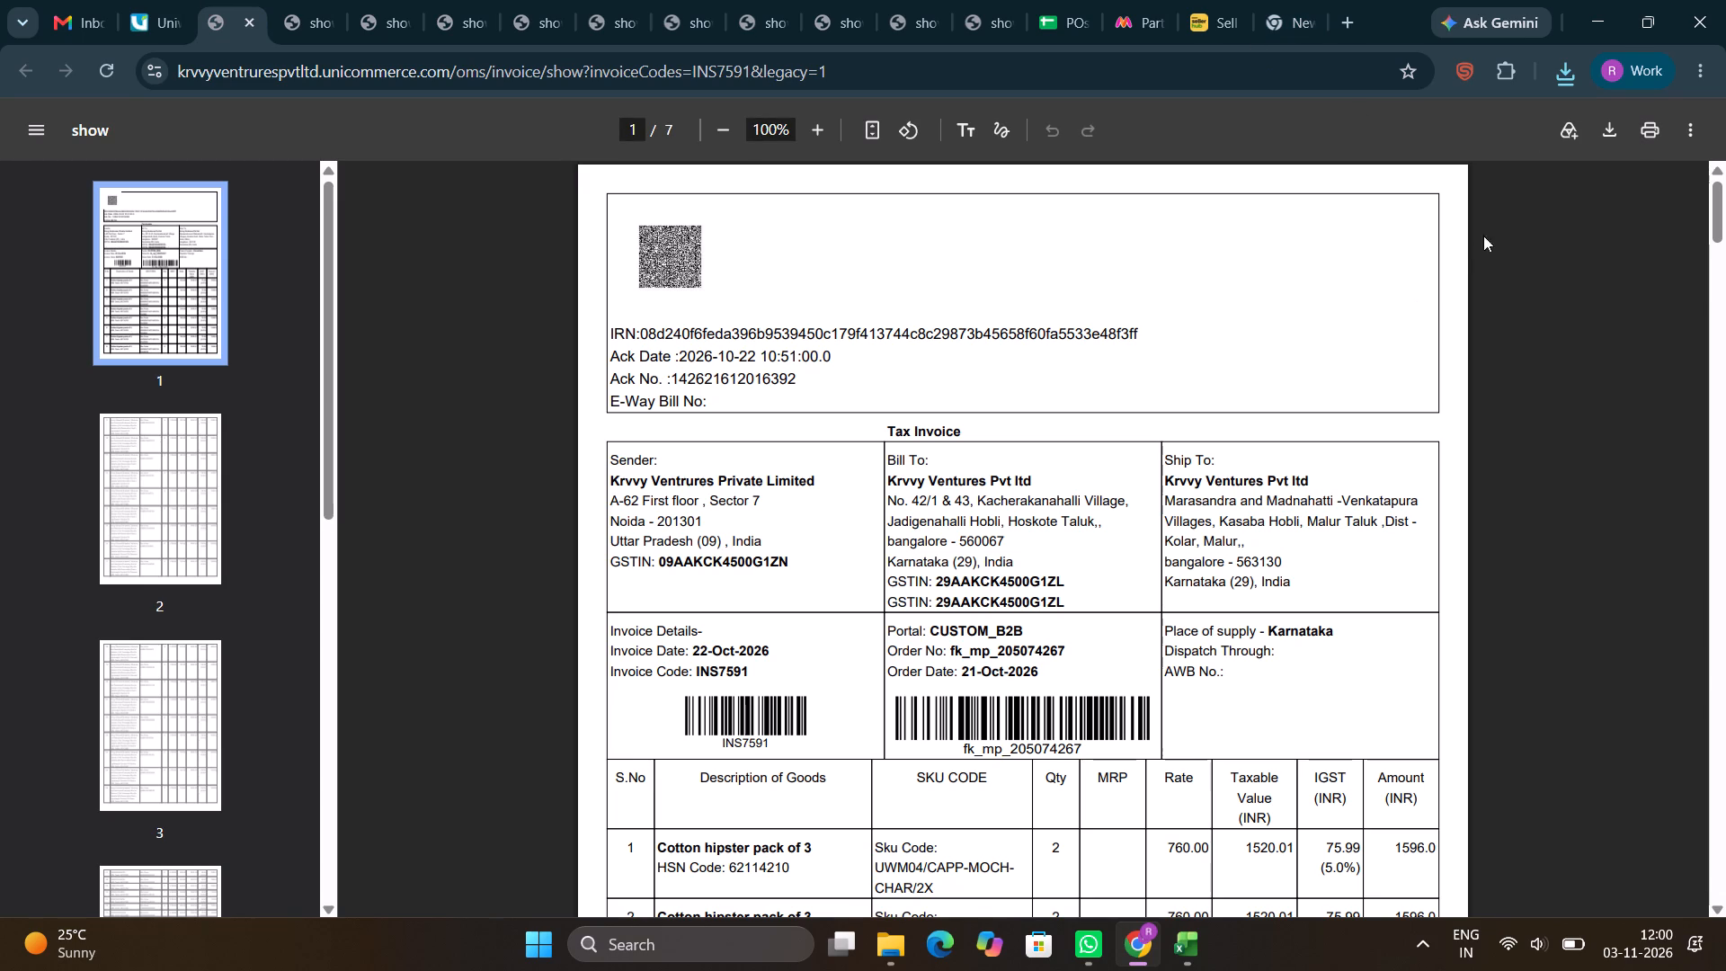
click(1615, 128)
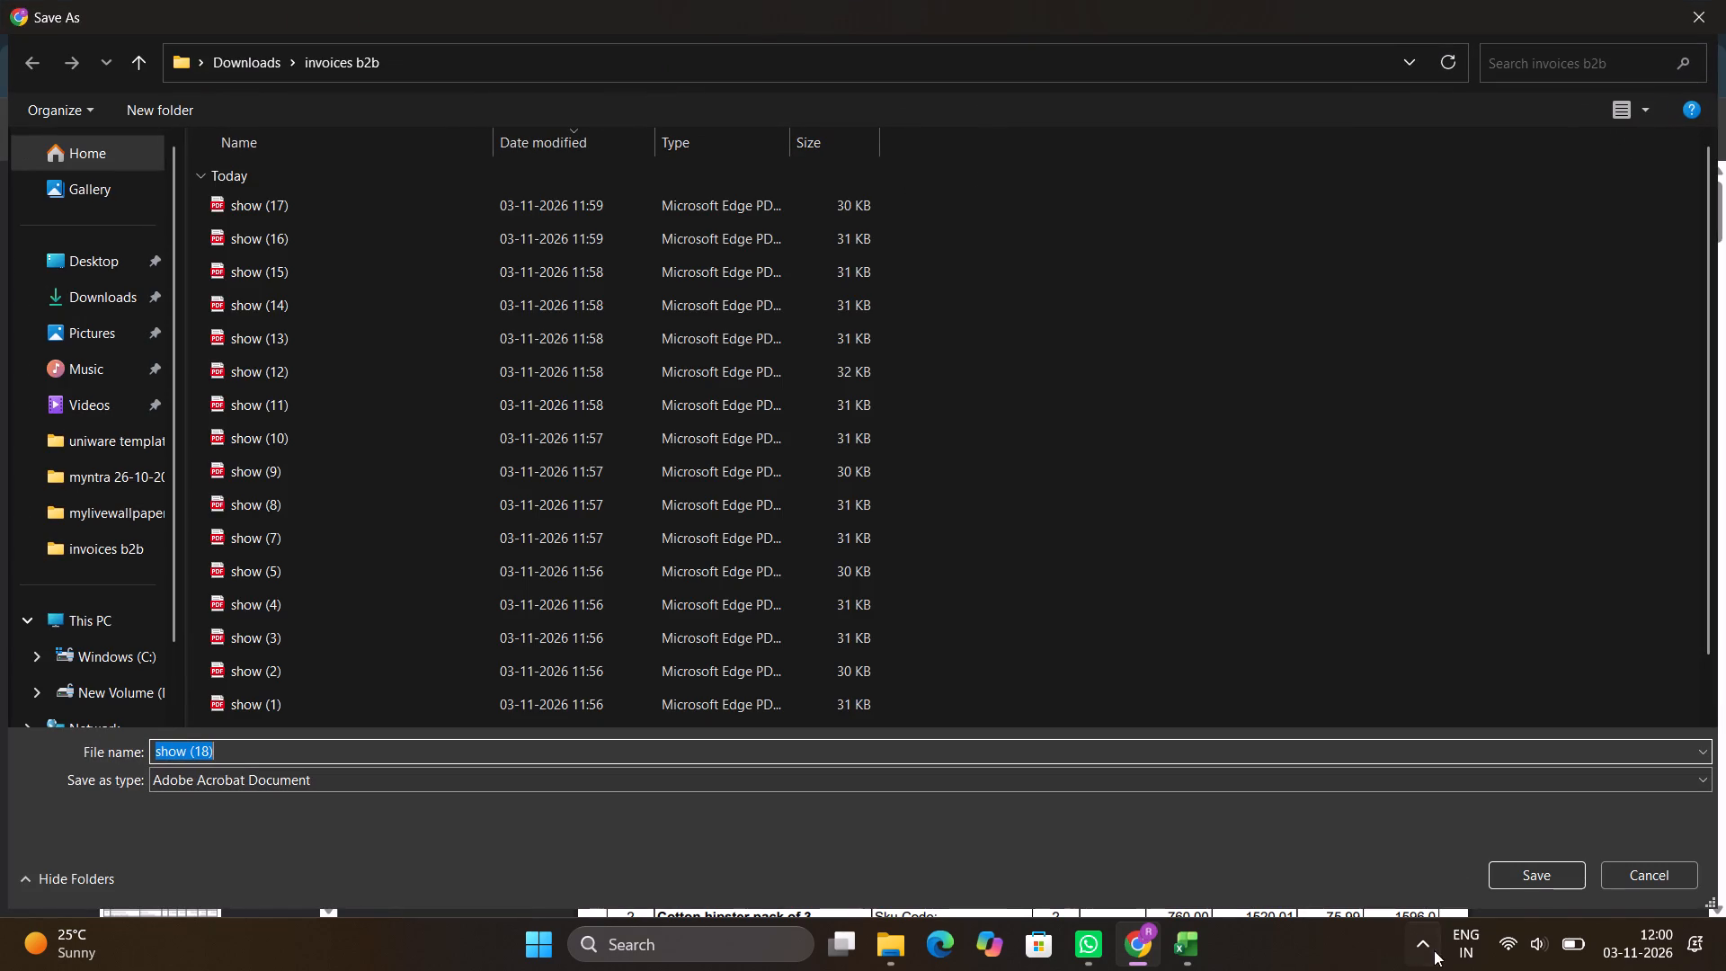
click(1537, 886)
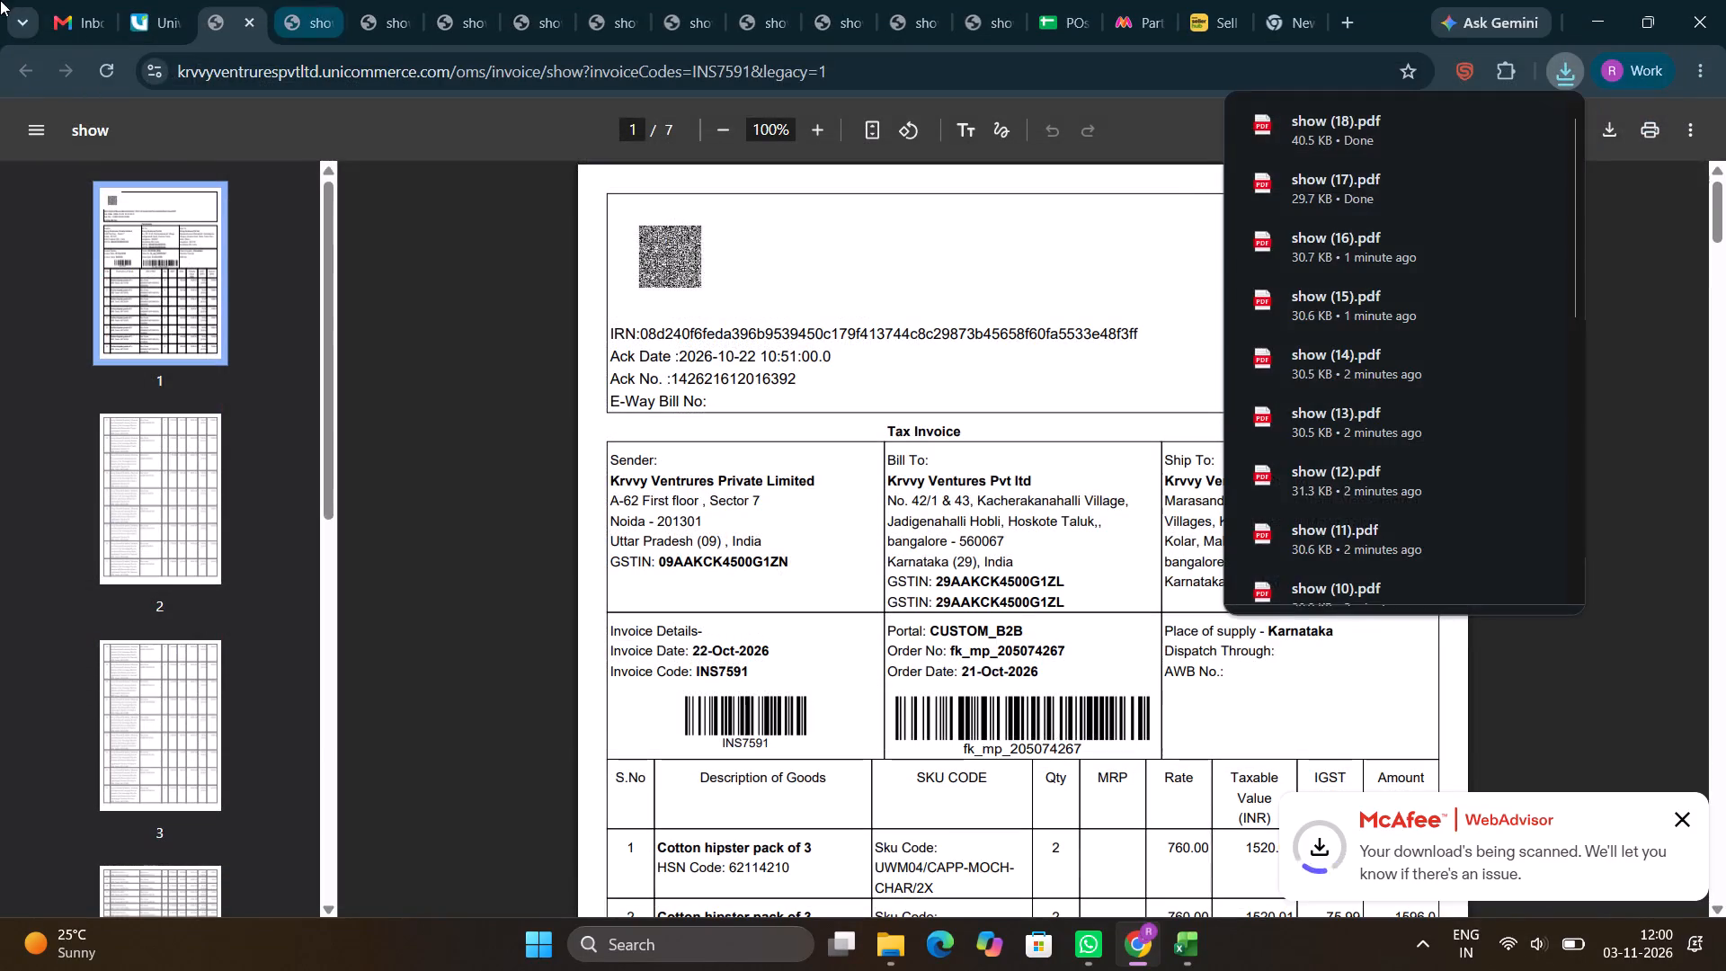
click(131, 2)
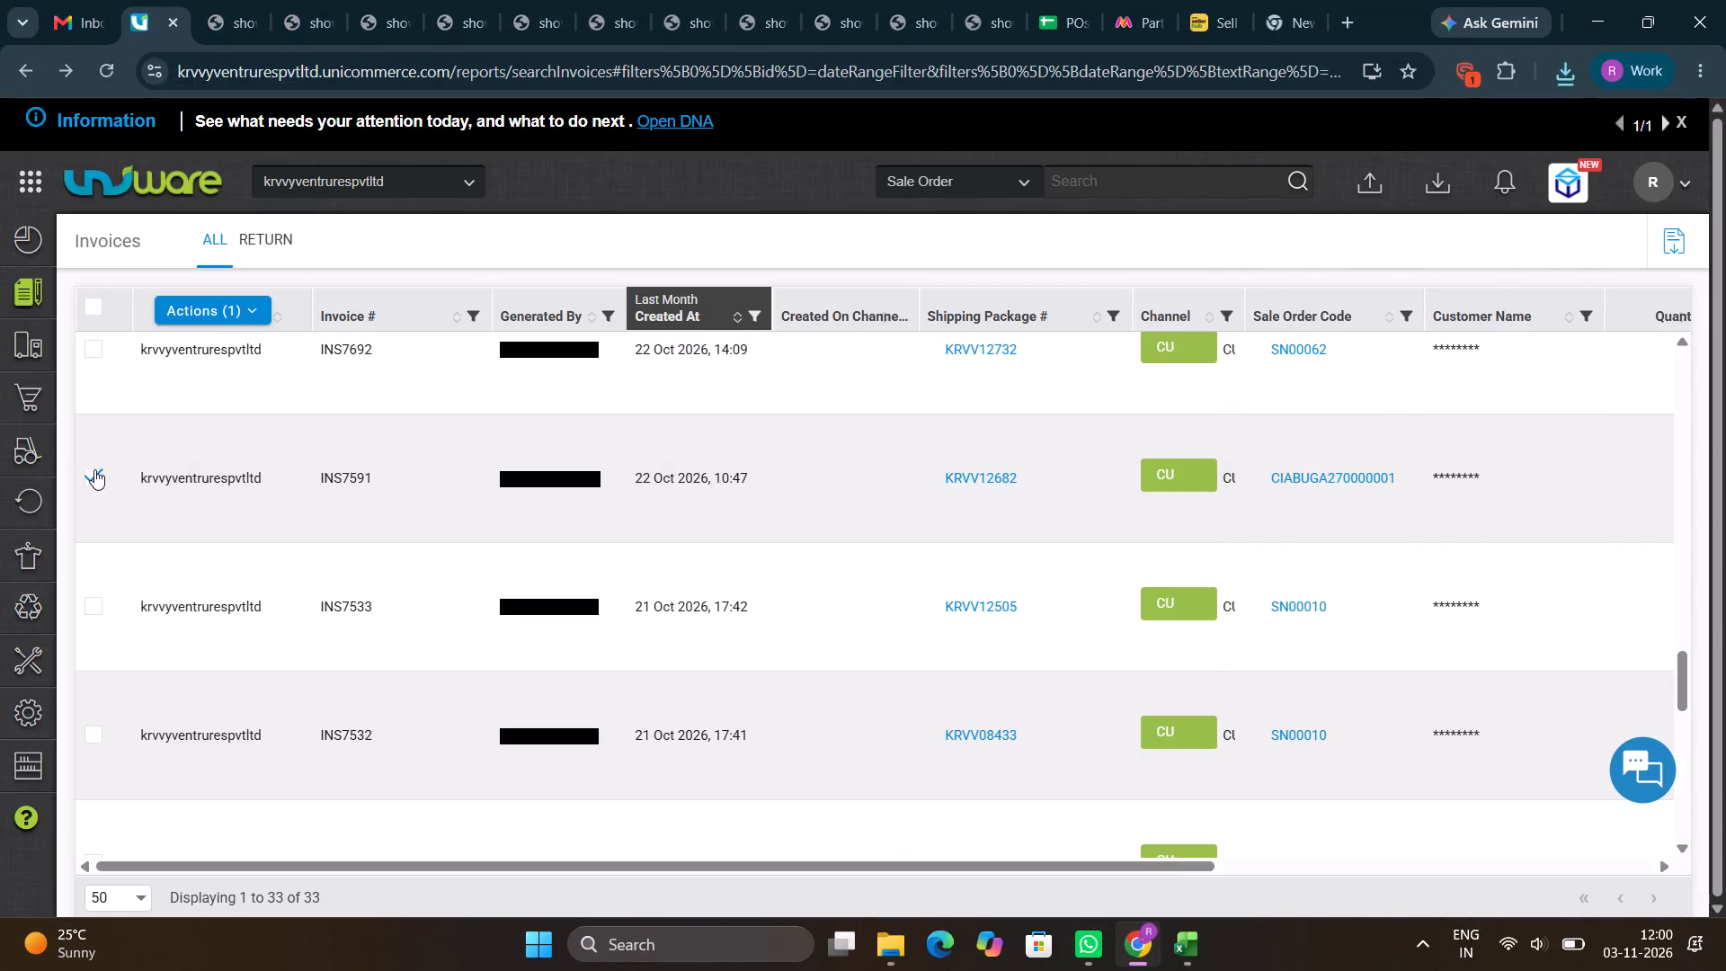
click(94, 469)
Examine the Invoice Type and Gst E-invoice Status of the remaining invoices listed below INS7591.
scroll(128, 645, down, 1)
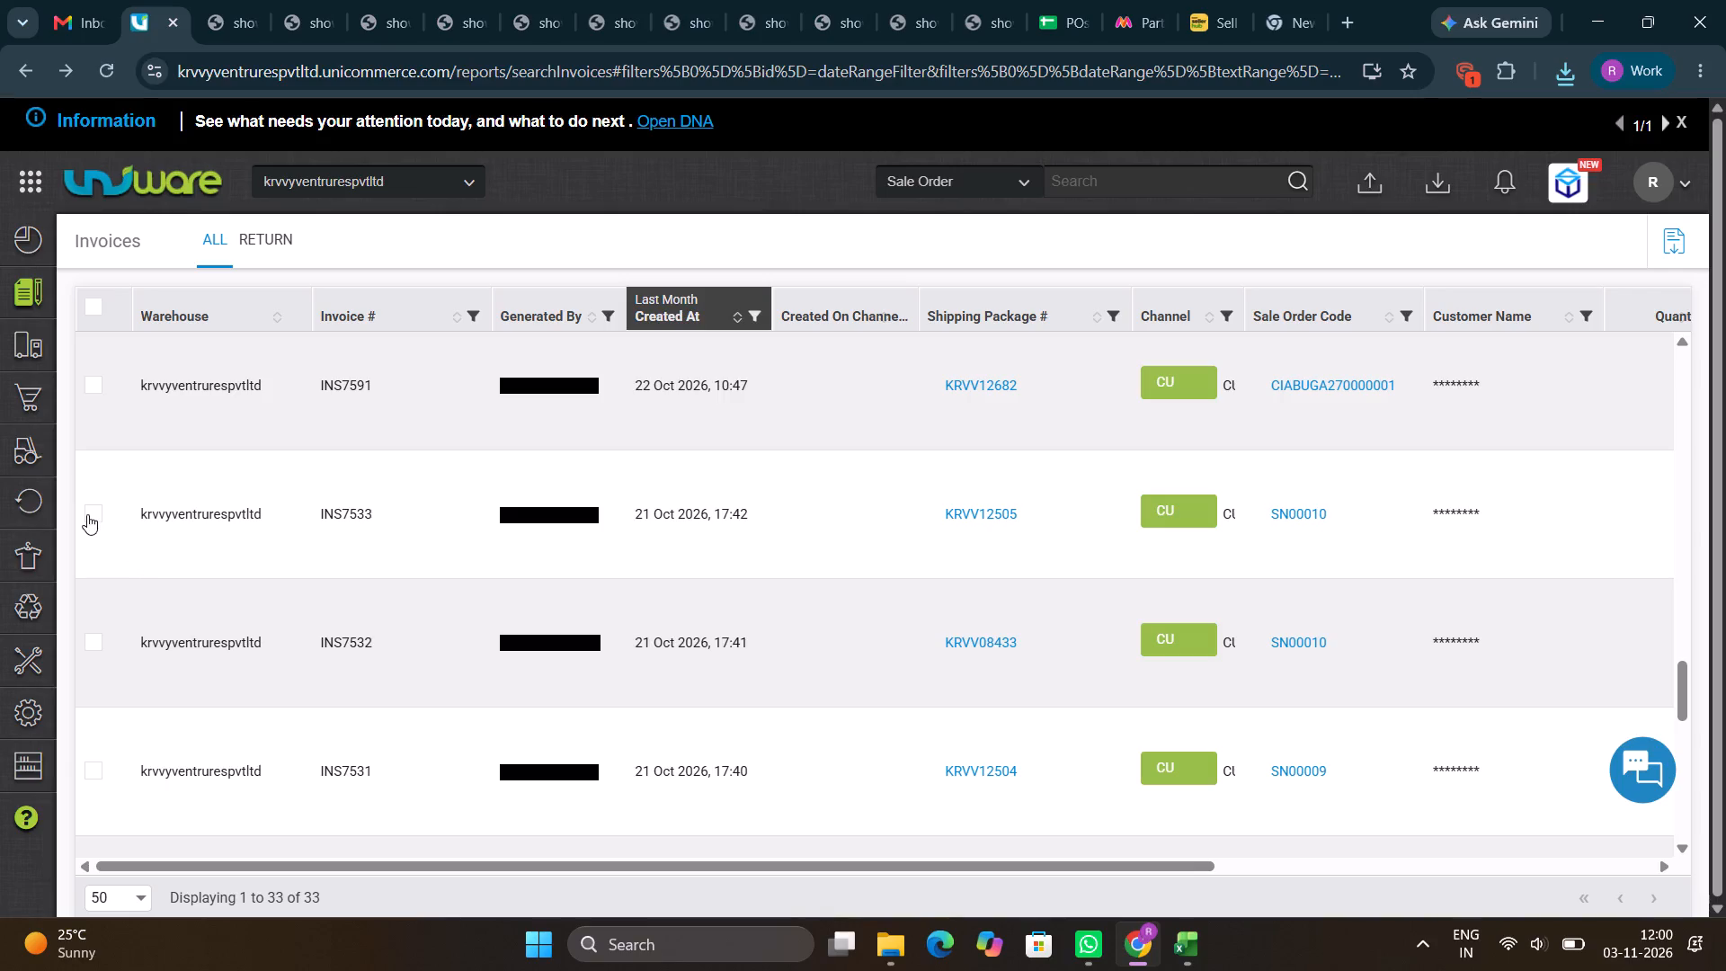
scroll(333, 592, down, 4)
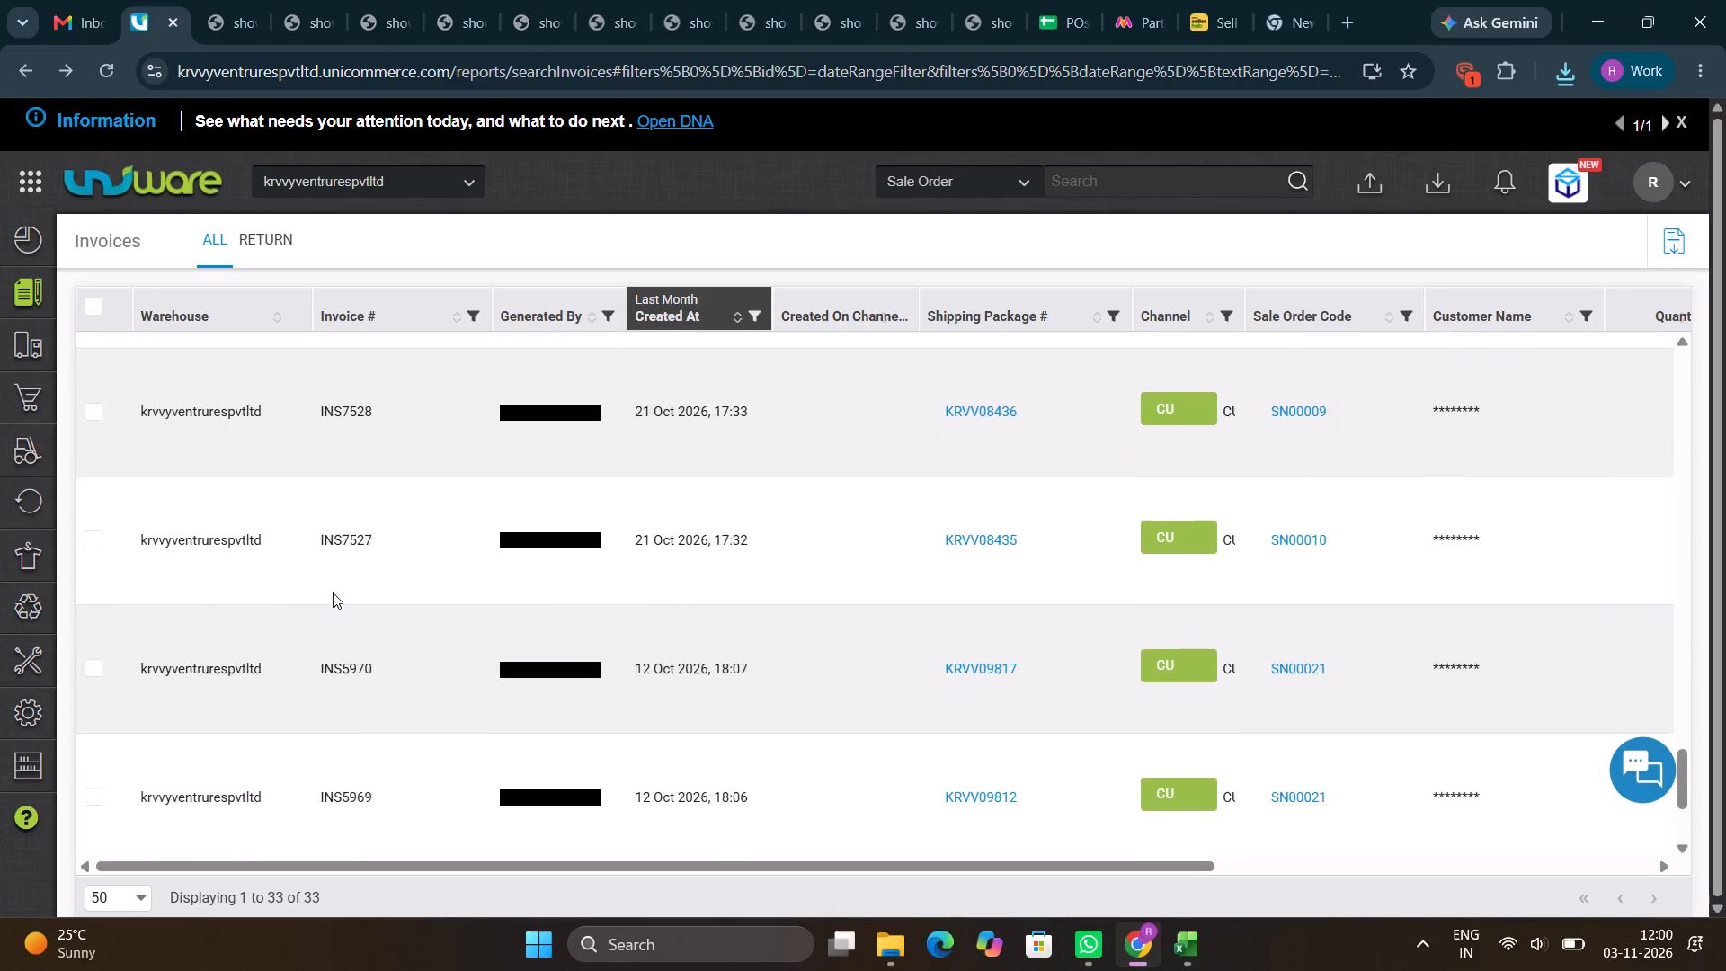
scroll(333, 592, down, 6)
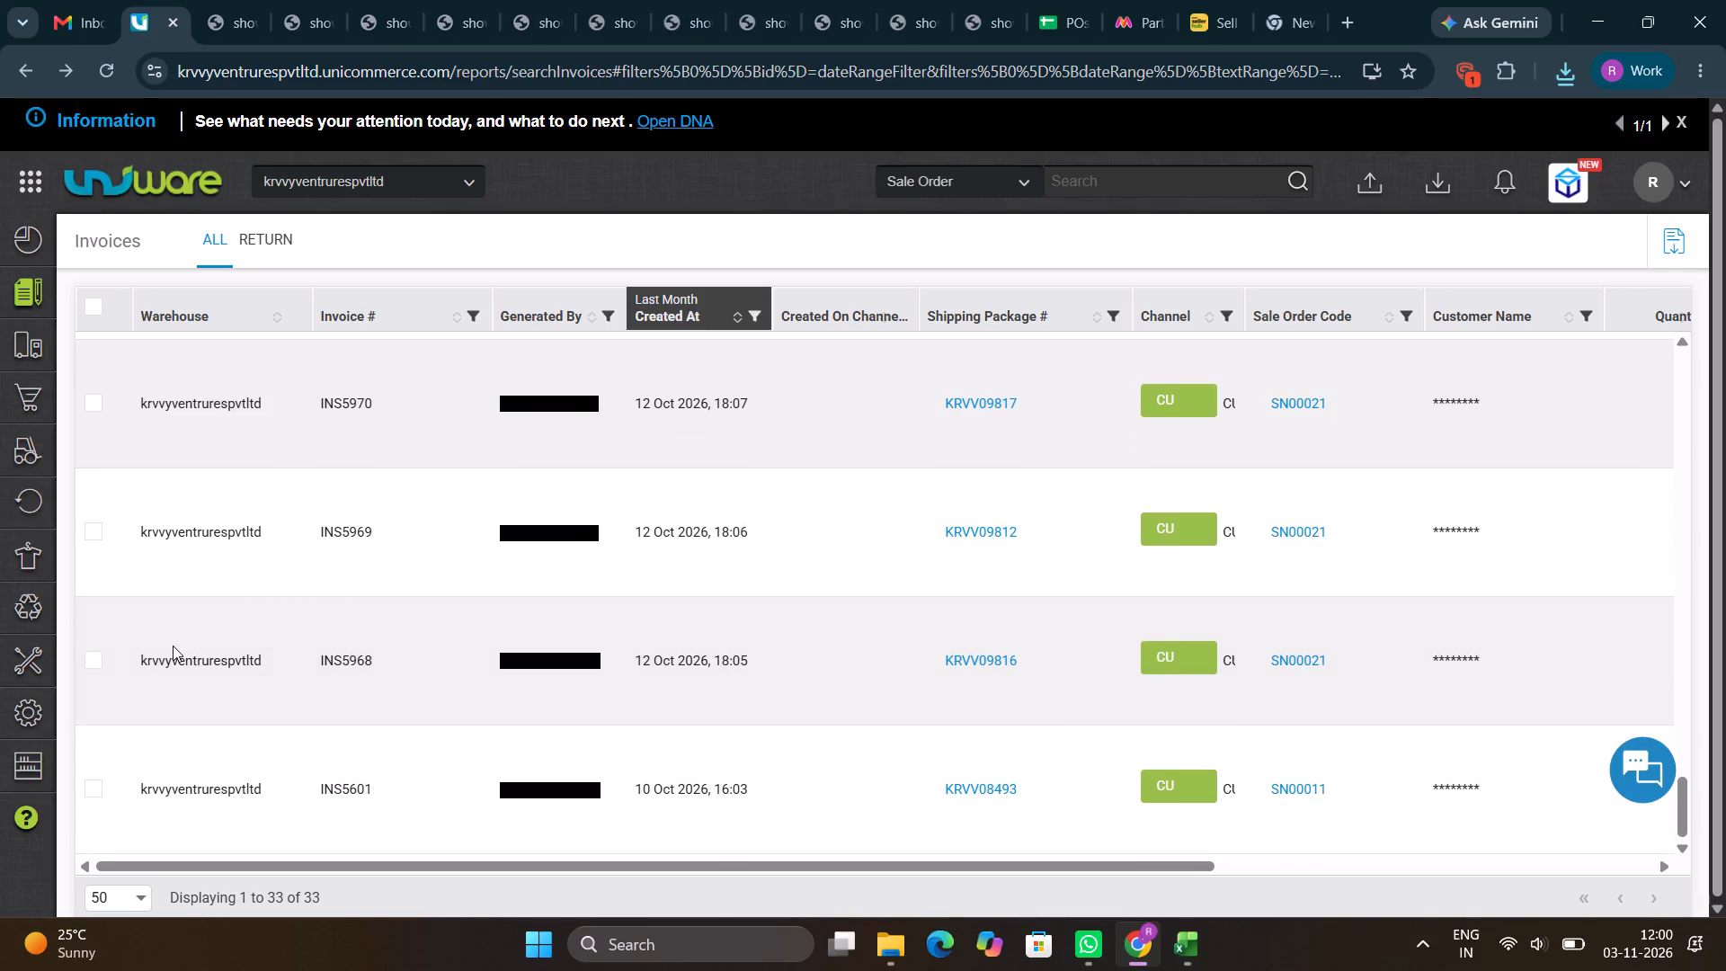
scroll(173, 646, up, 6)
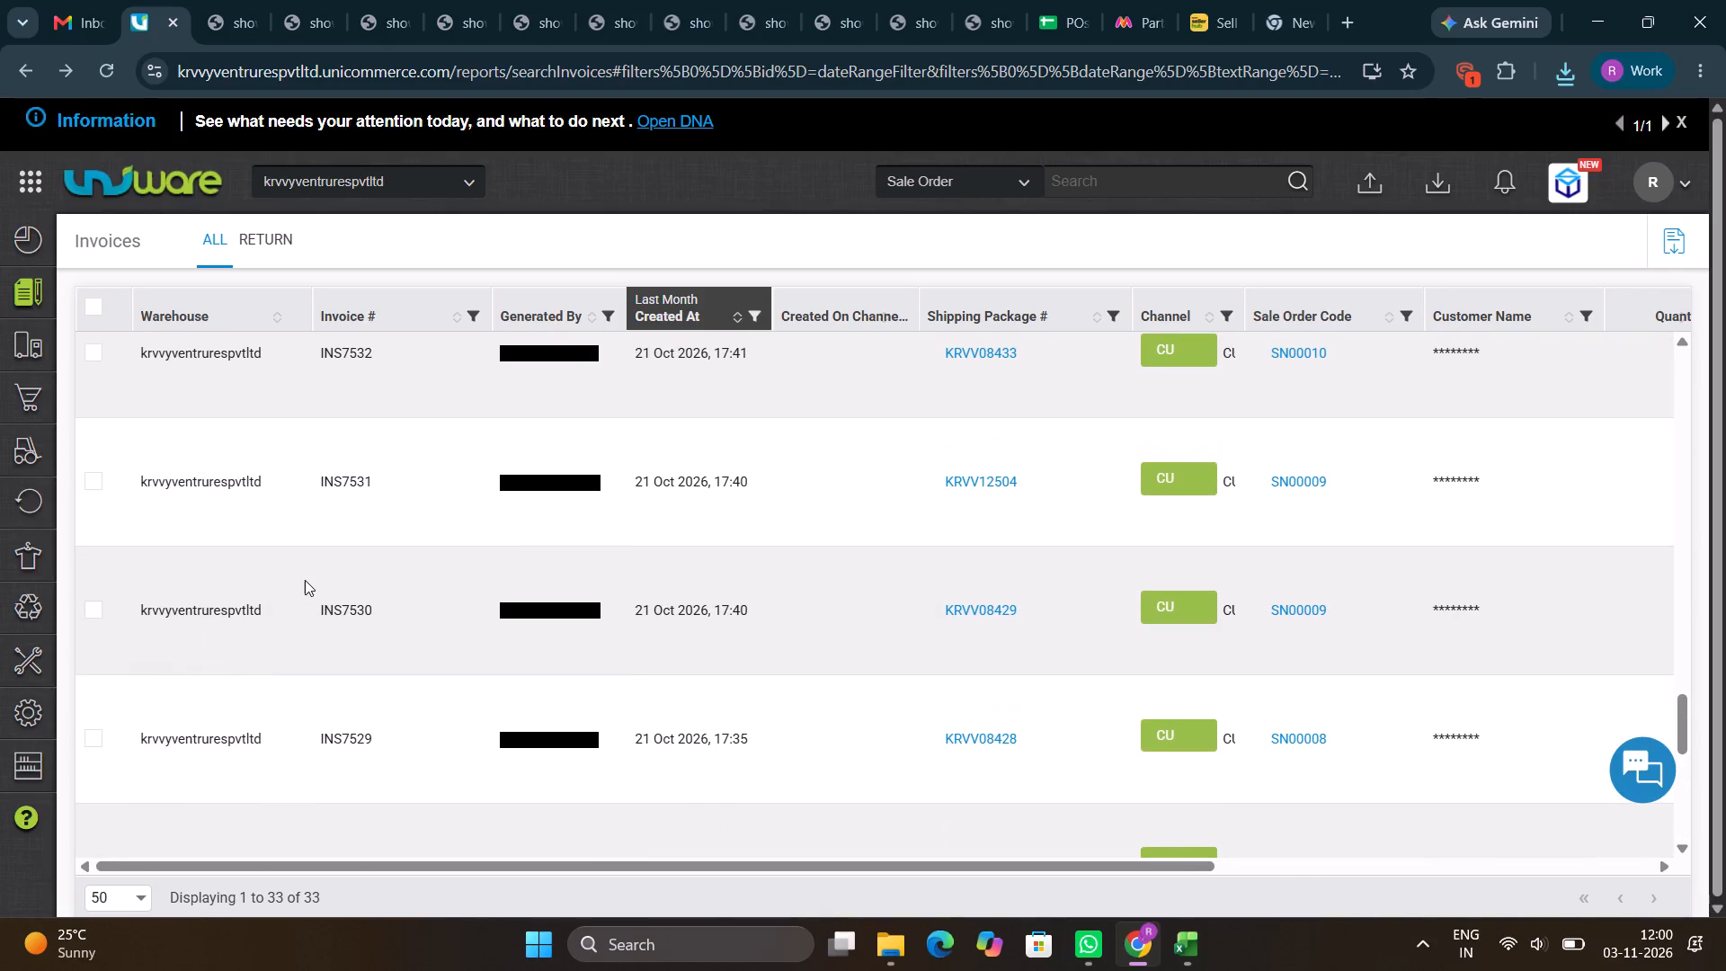
scroll(305, 580, left, 6)
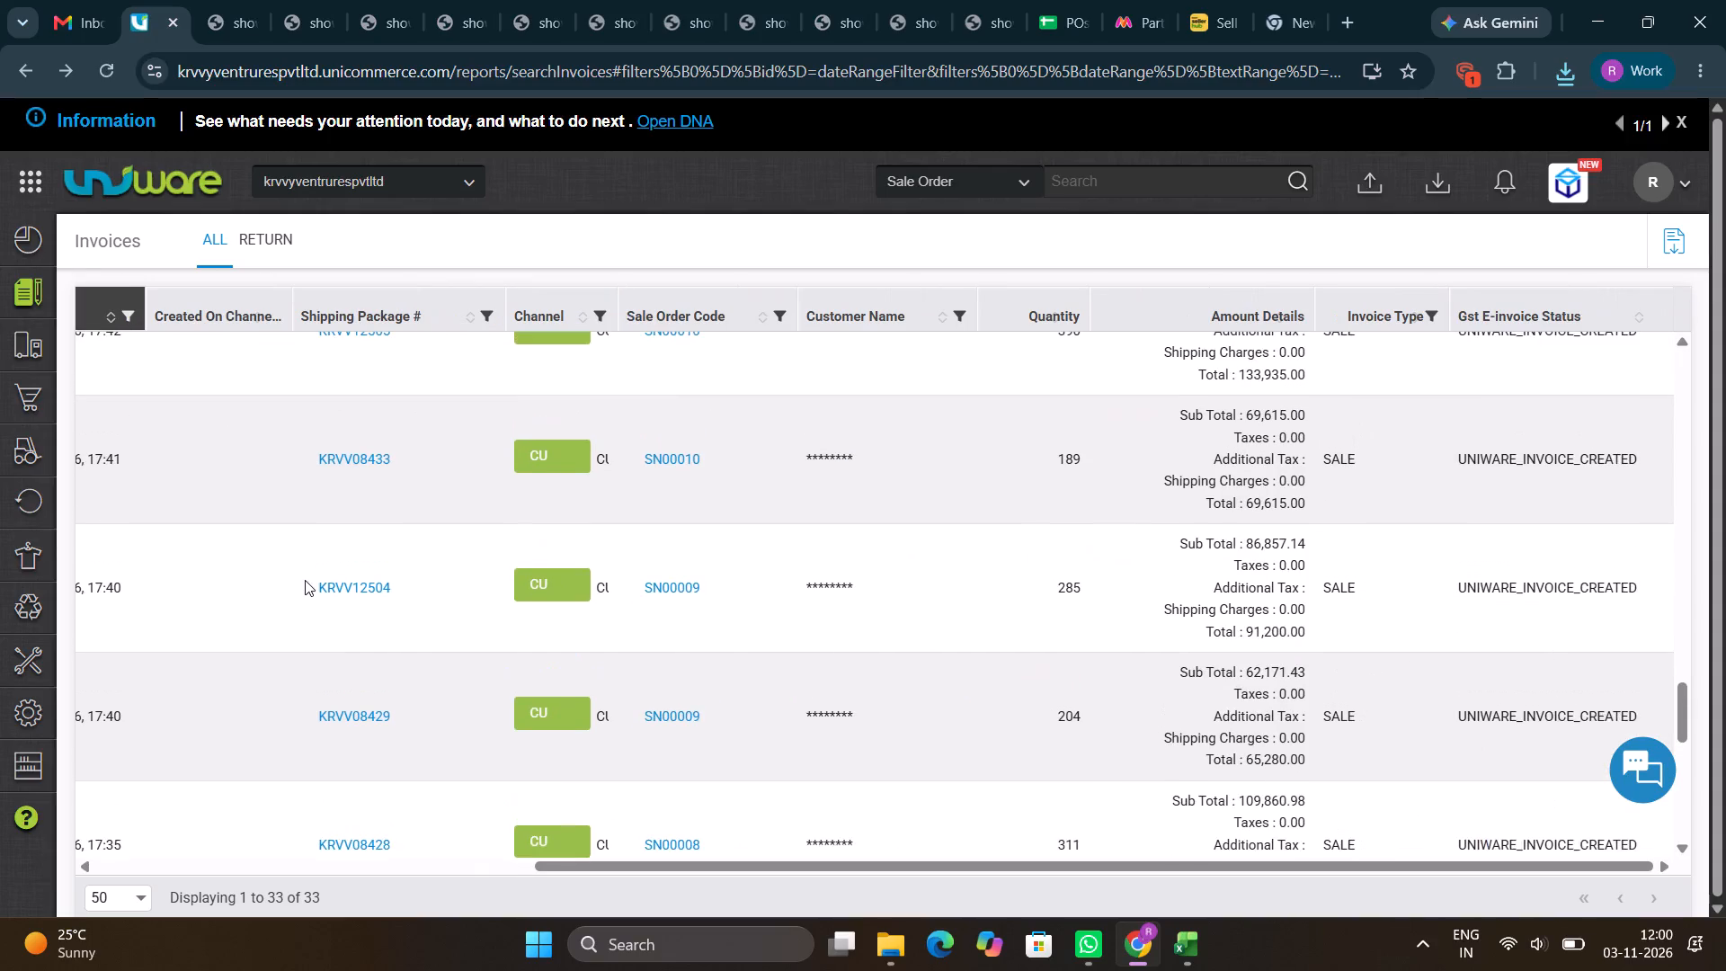
scroll(305, 580, up, 3)
scroll(305, 580, down, 2)
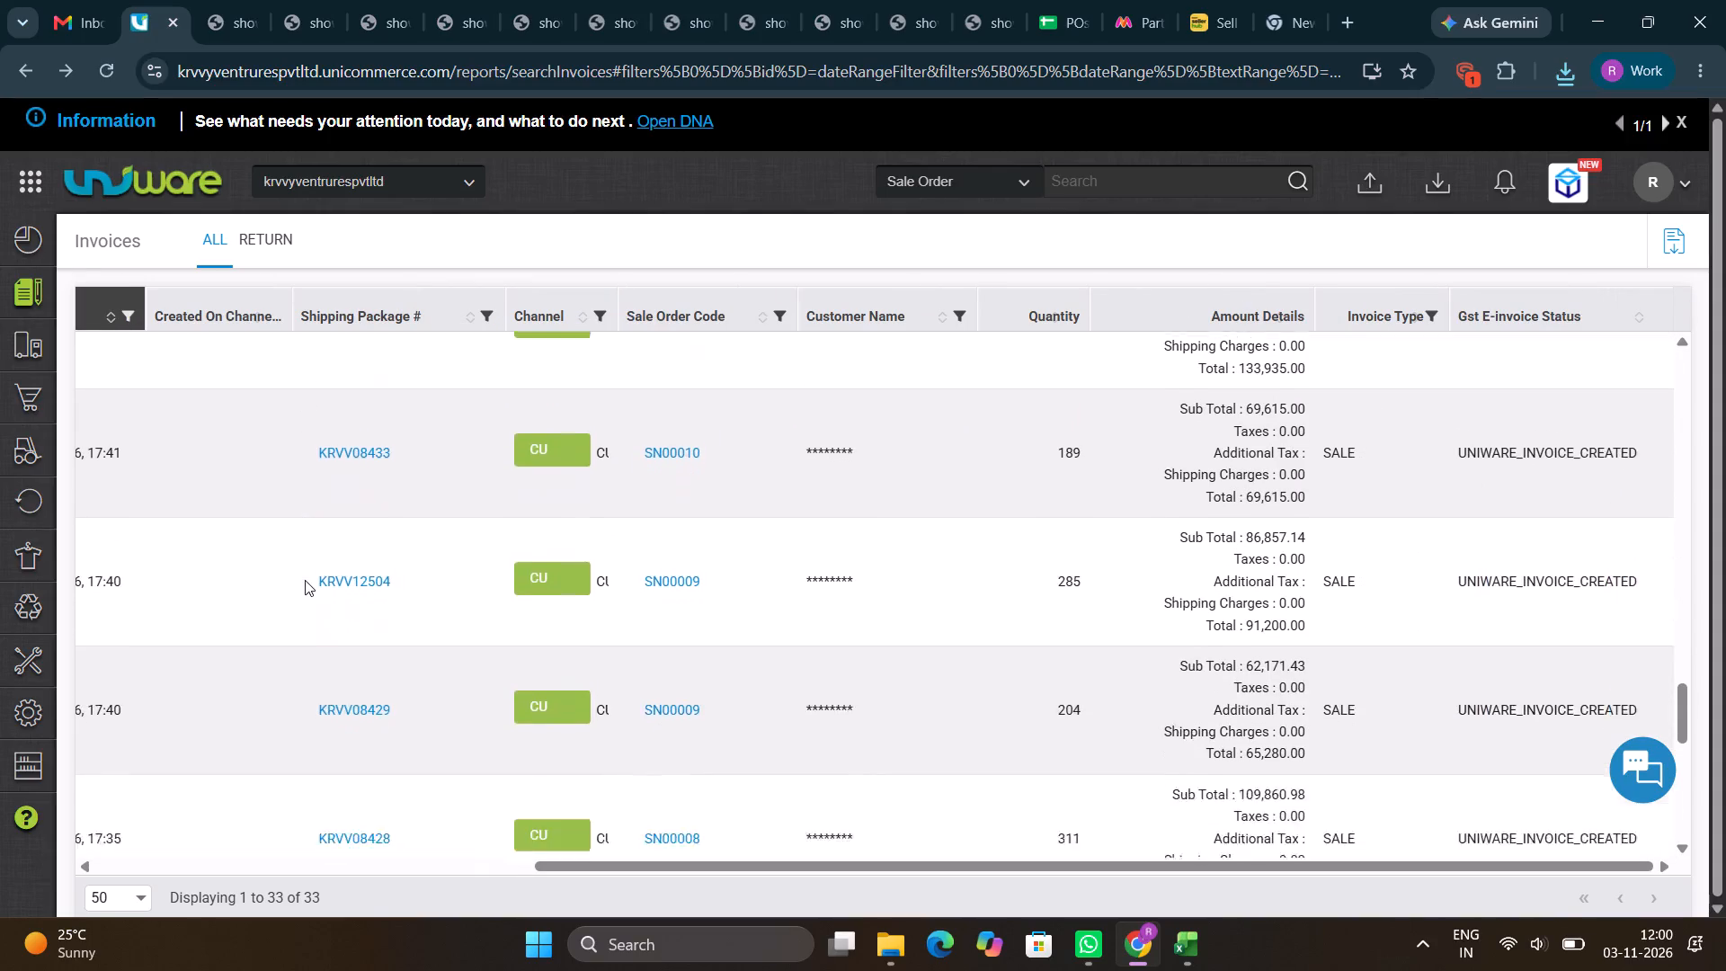
scroll(305, 580, down, 7)
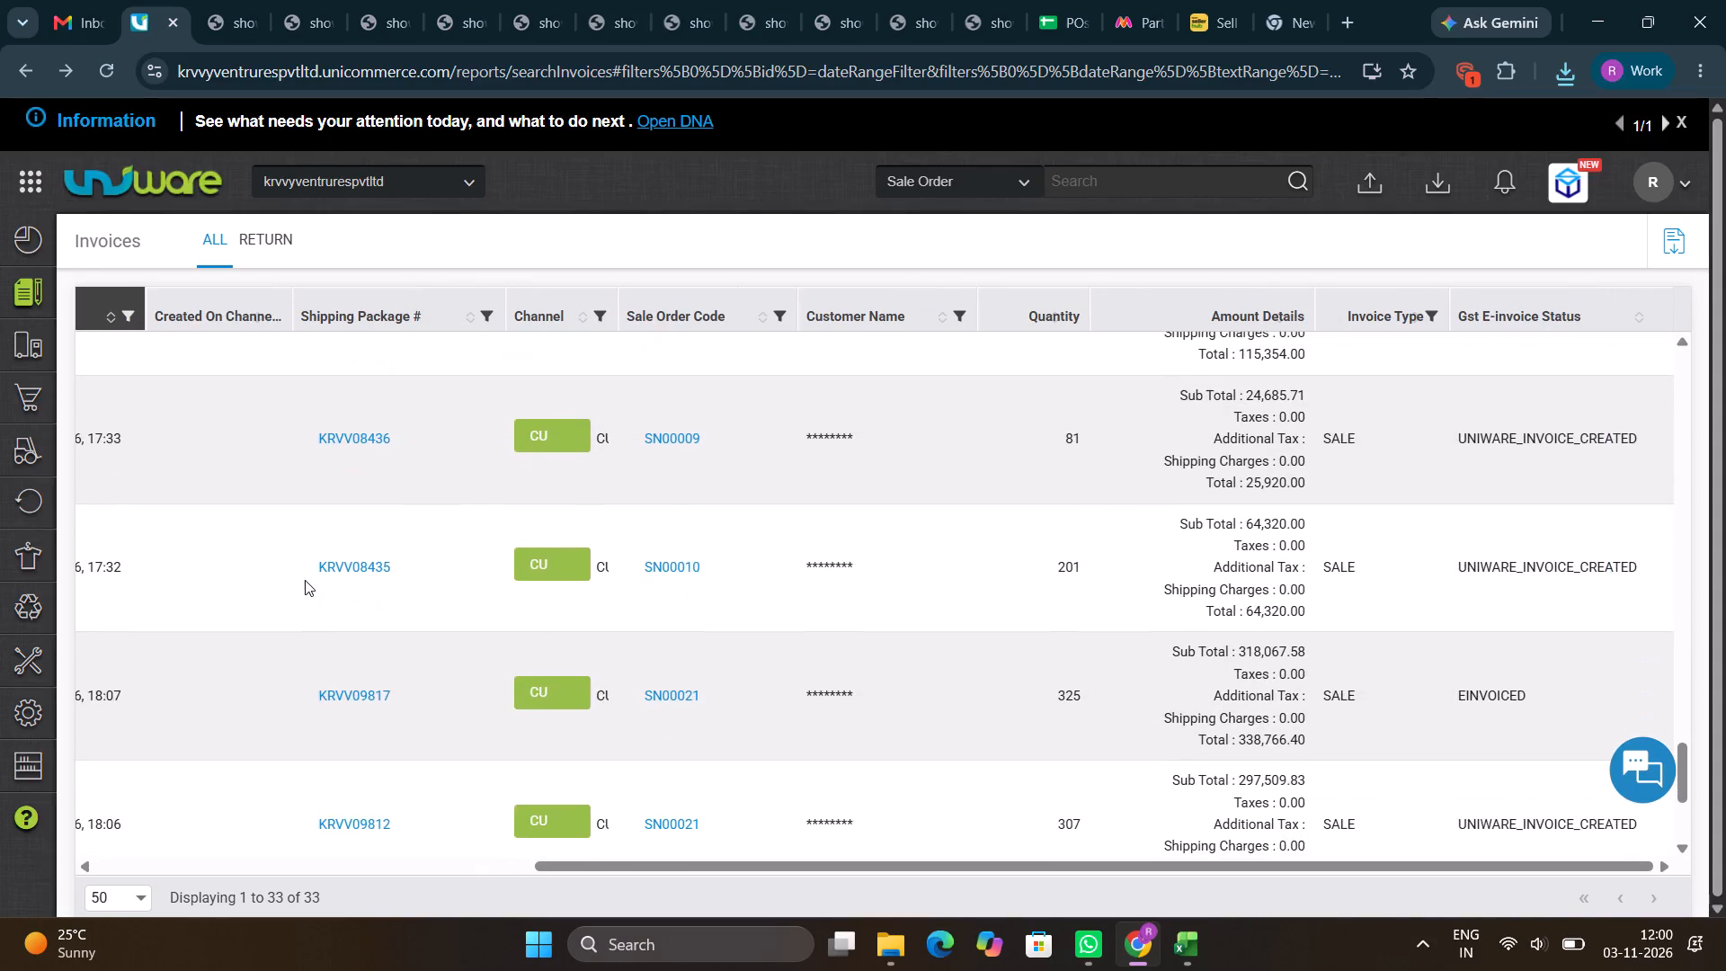
scroll(305, 580, down, 1)
Select and print invoice INS5970 dated 12 Oct 2026, and save its PDF in the invoices b2b folder.
scroll(381, 683, right, 5)
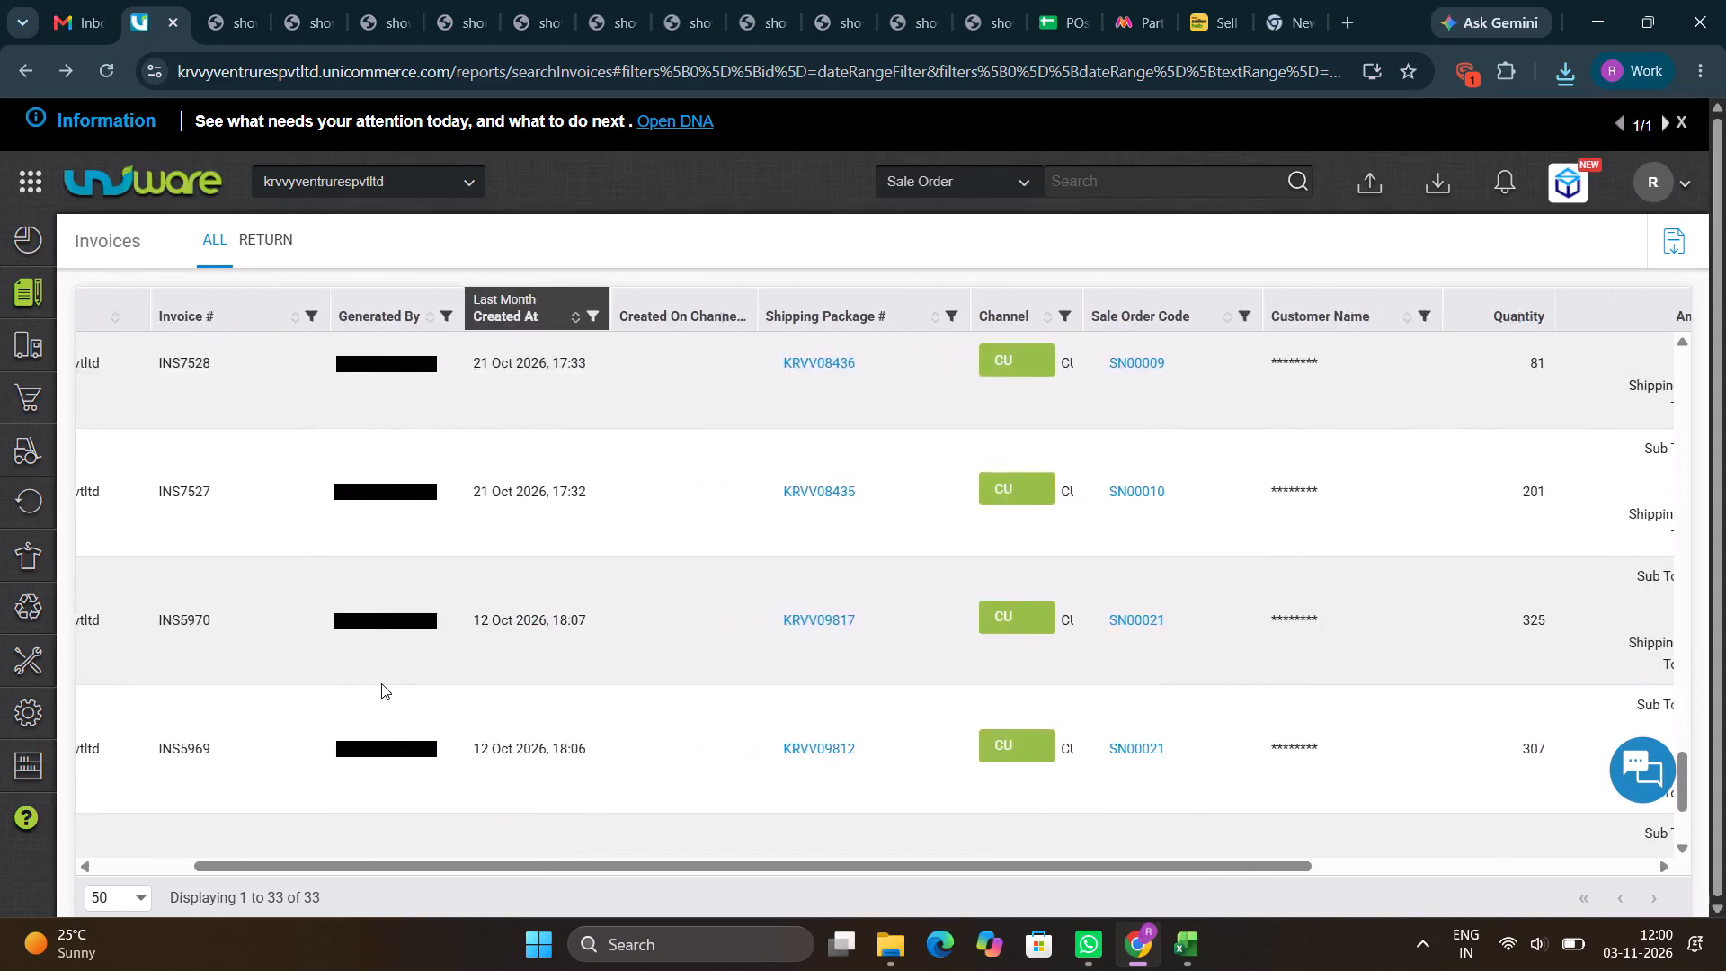
click(85, 617)
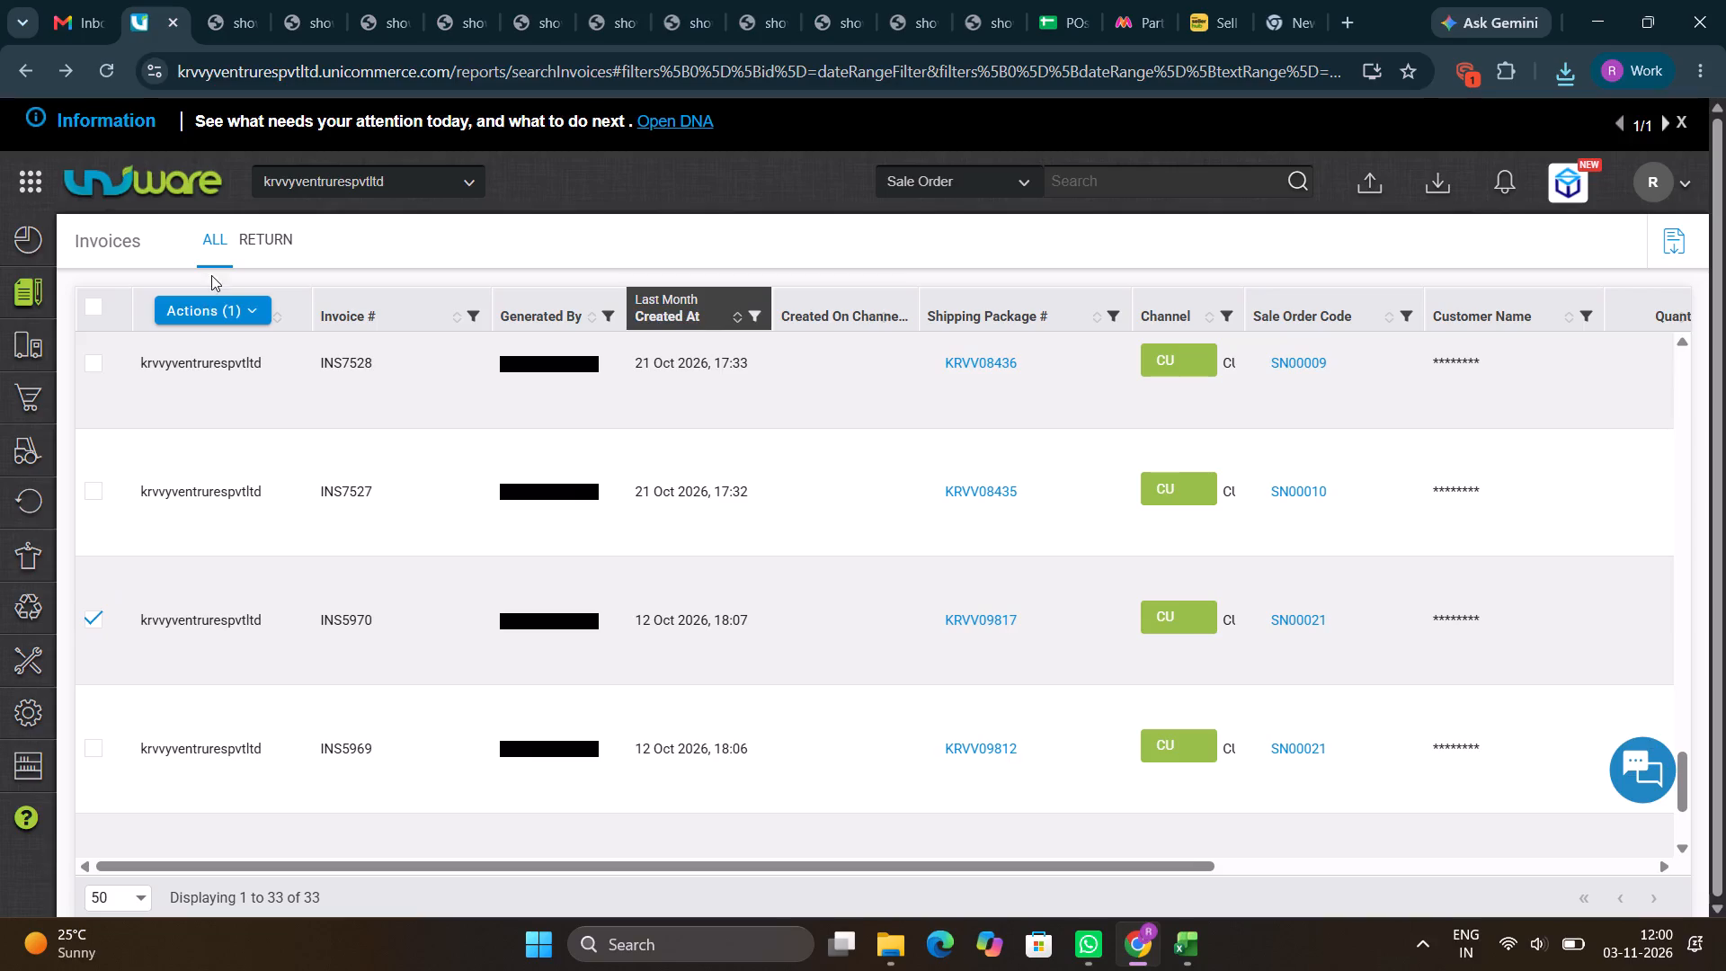
click(210, 314)
click(230, 354)
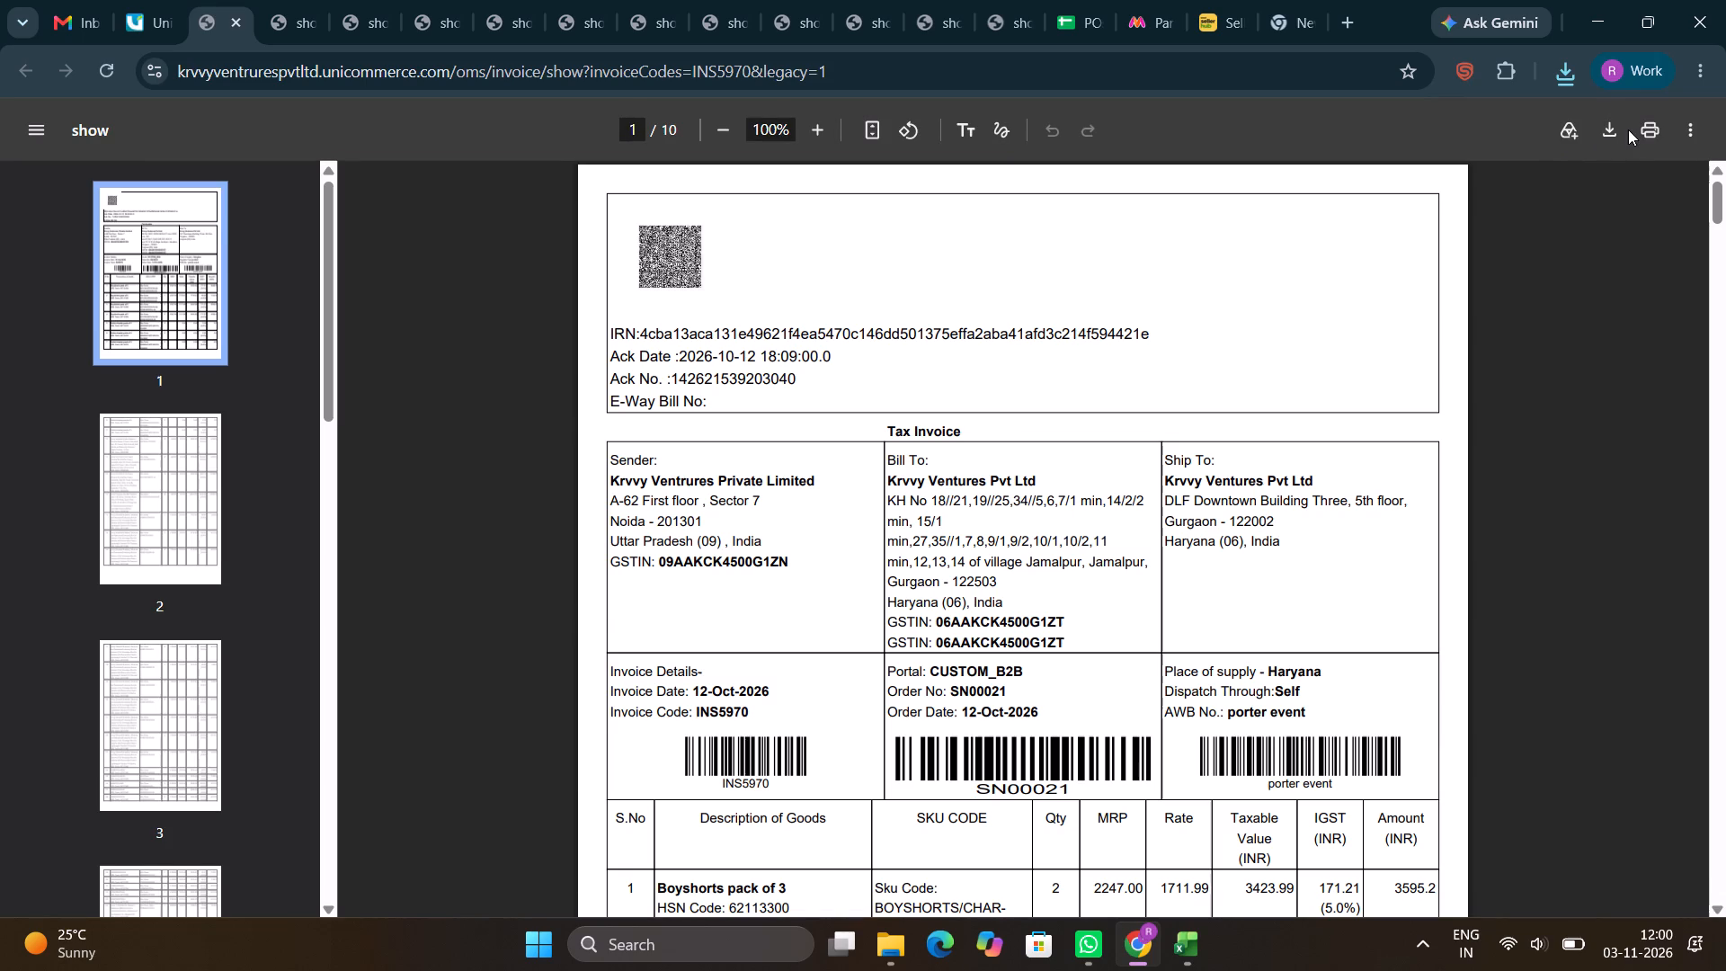
click(1628, 129)
click(1610, 130)
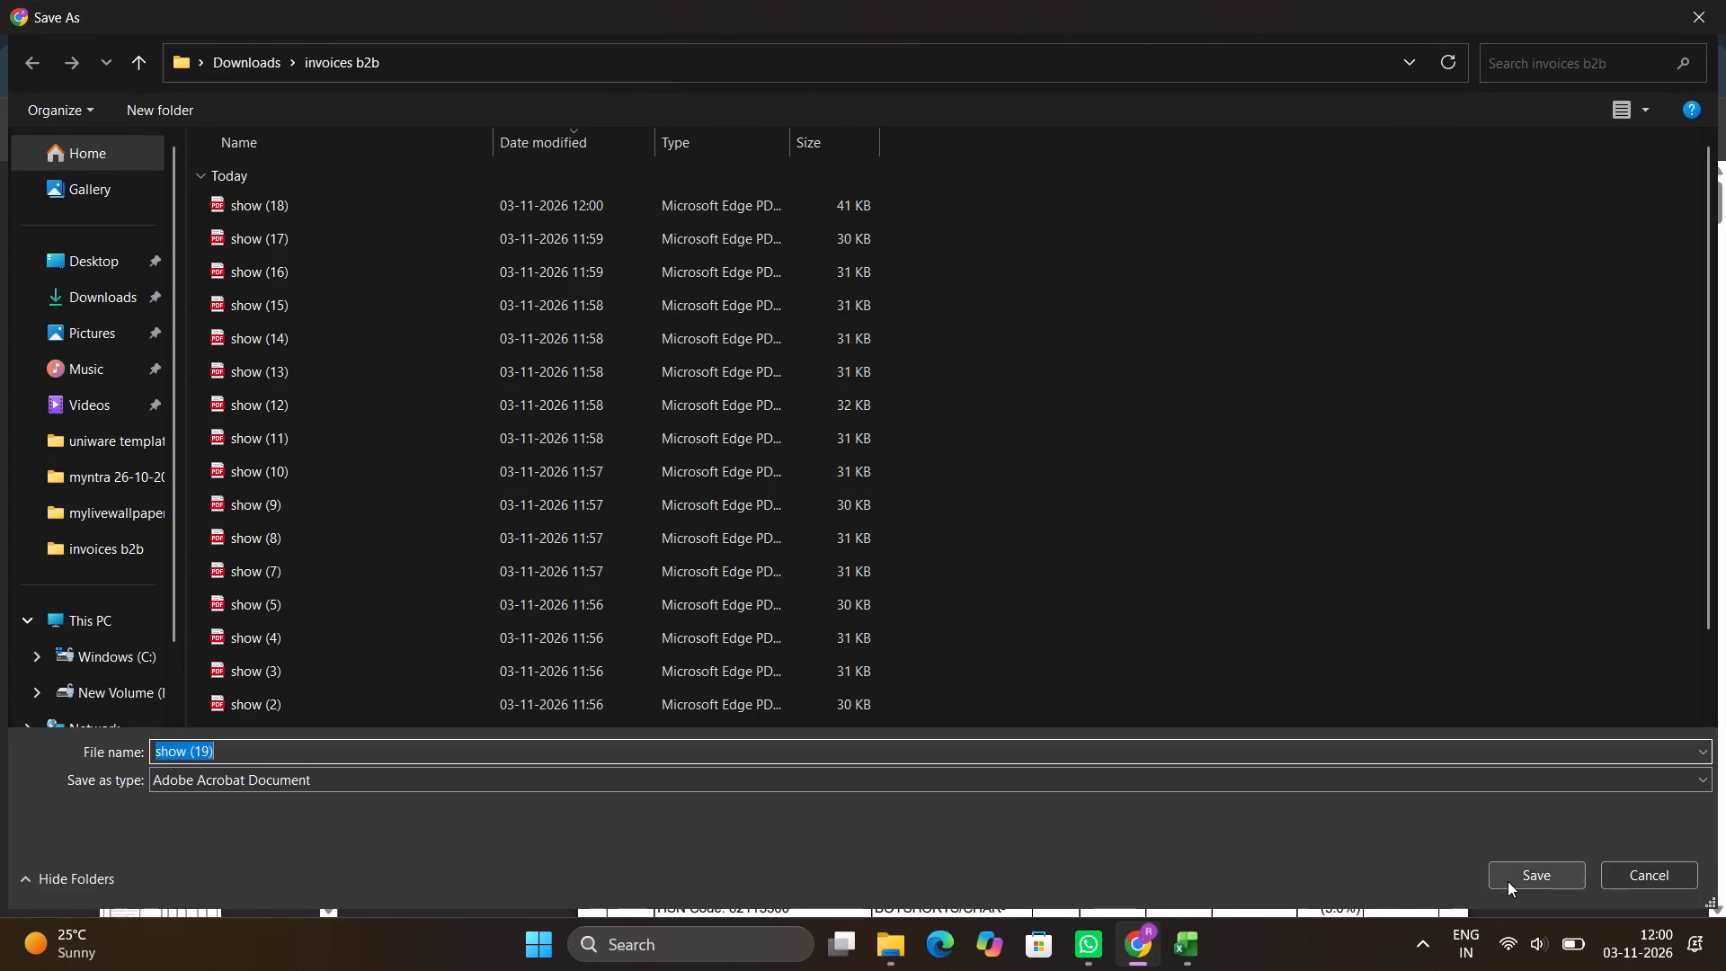
click(1508, 881)
Close the browser tabs of the invoice PDFs that have already been saved.
triple_click(233, 21)
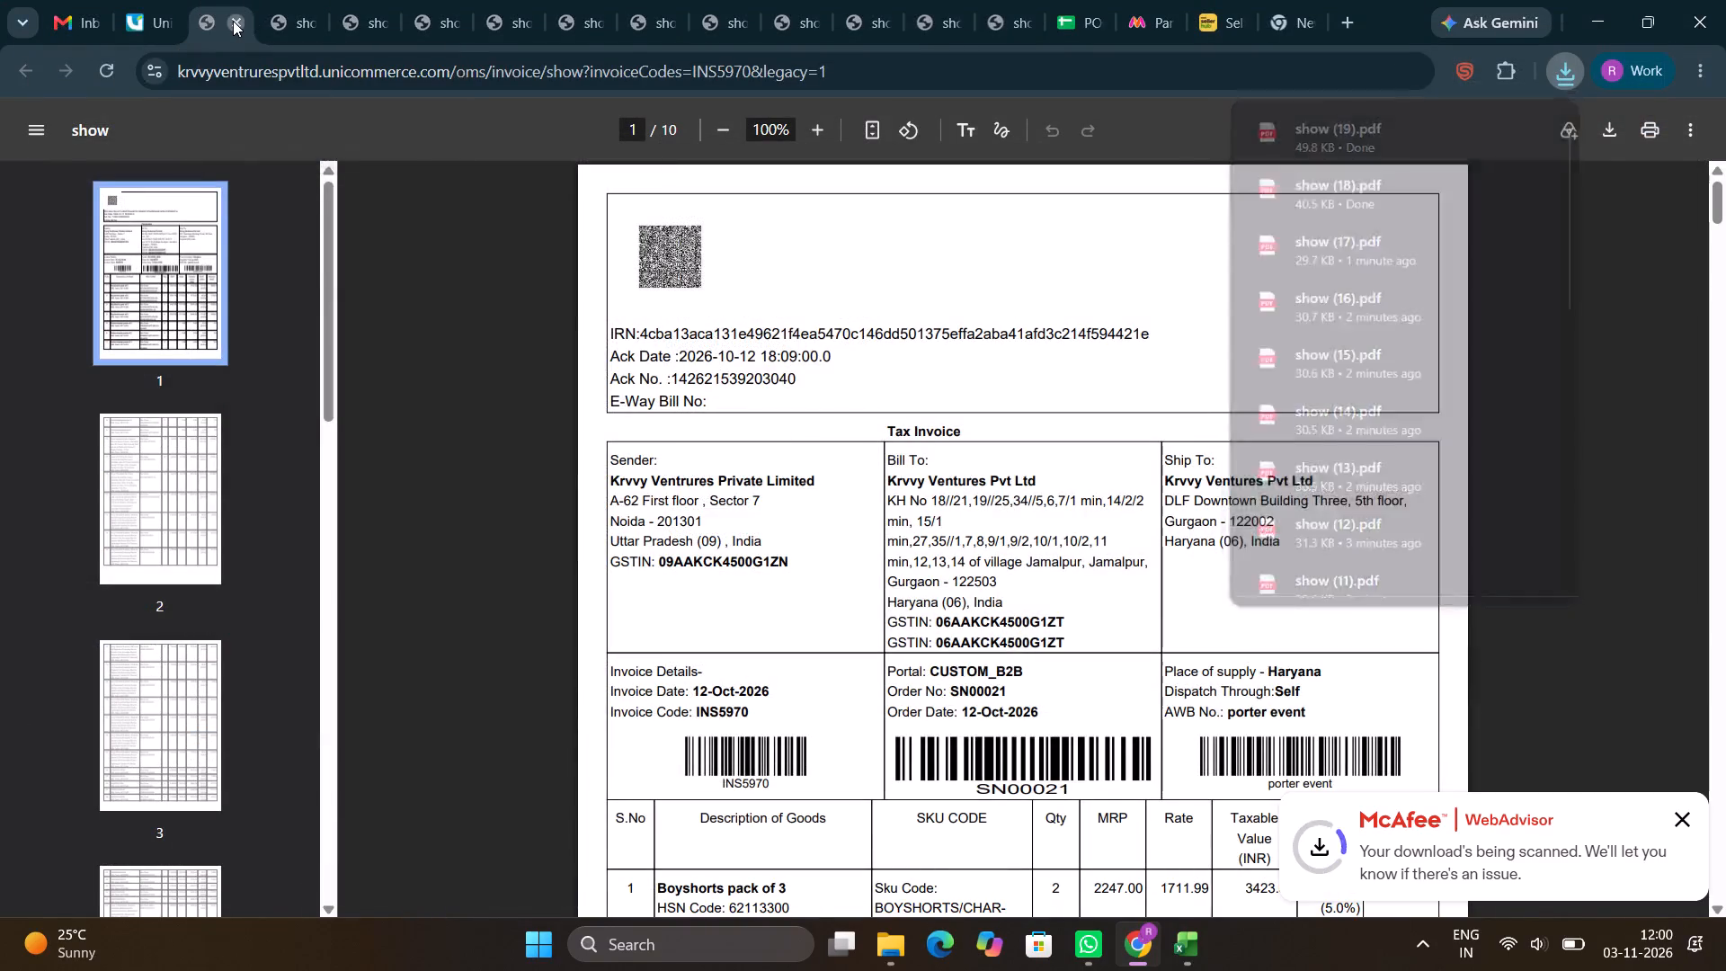
triple_click(233, 21)
triple_click(233, 21)
triple_click(233, 21)
triple_click(233, 21)
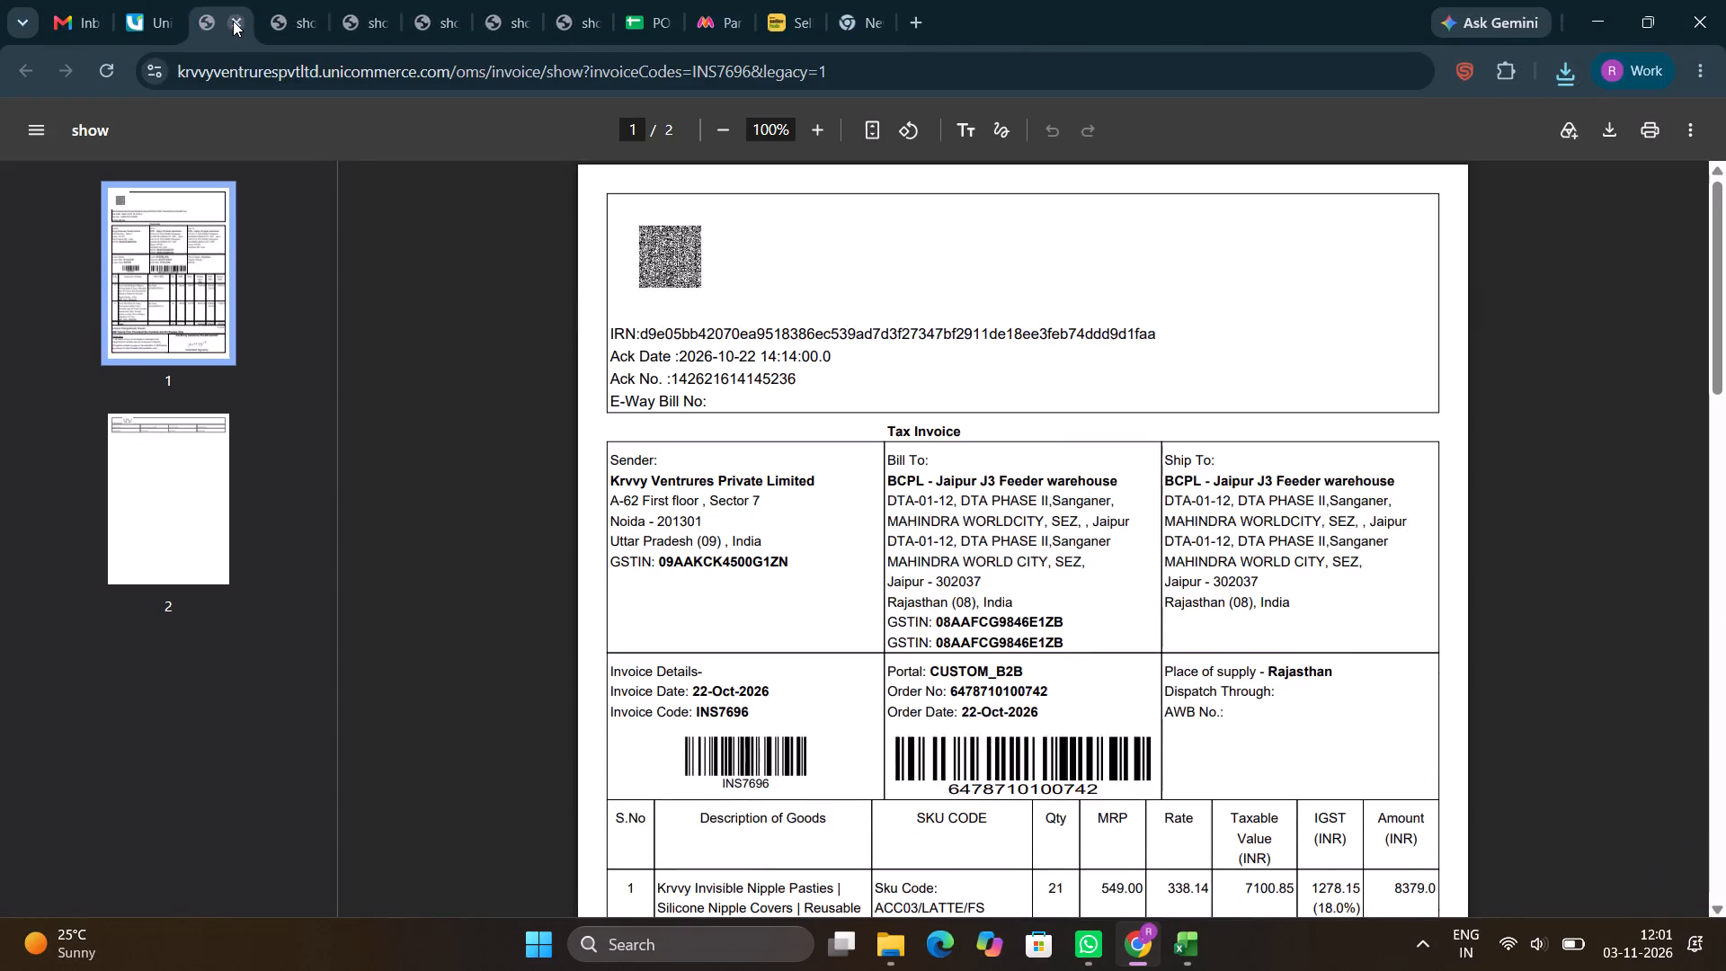
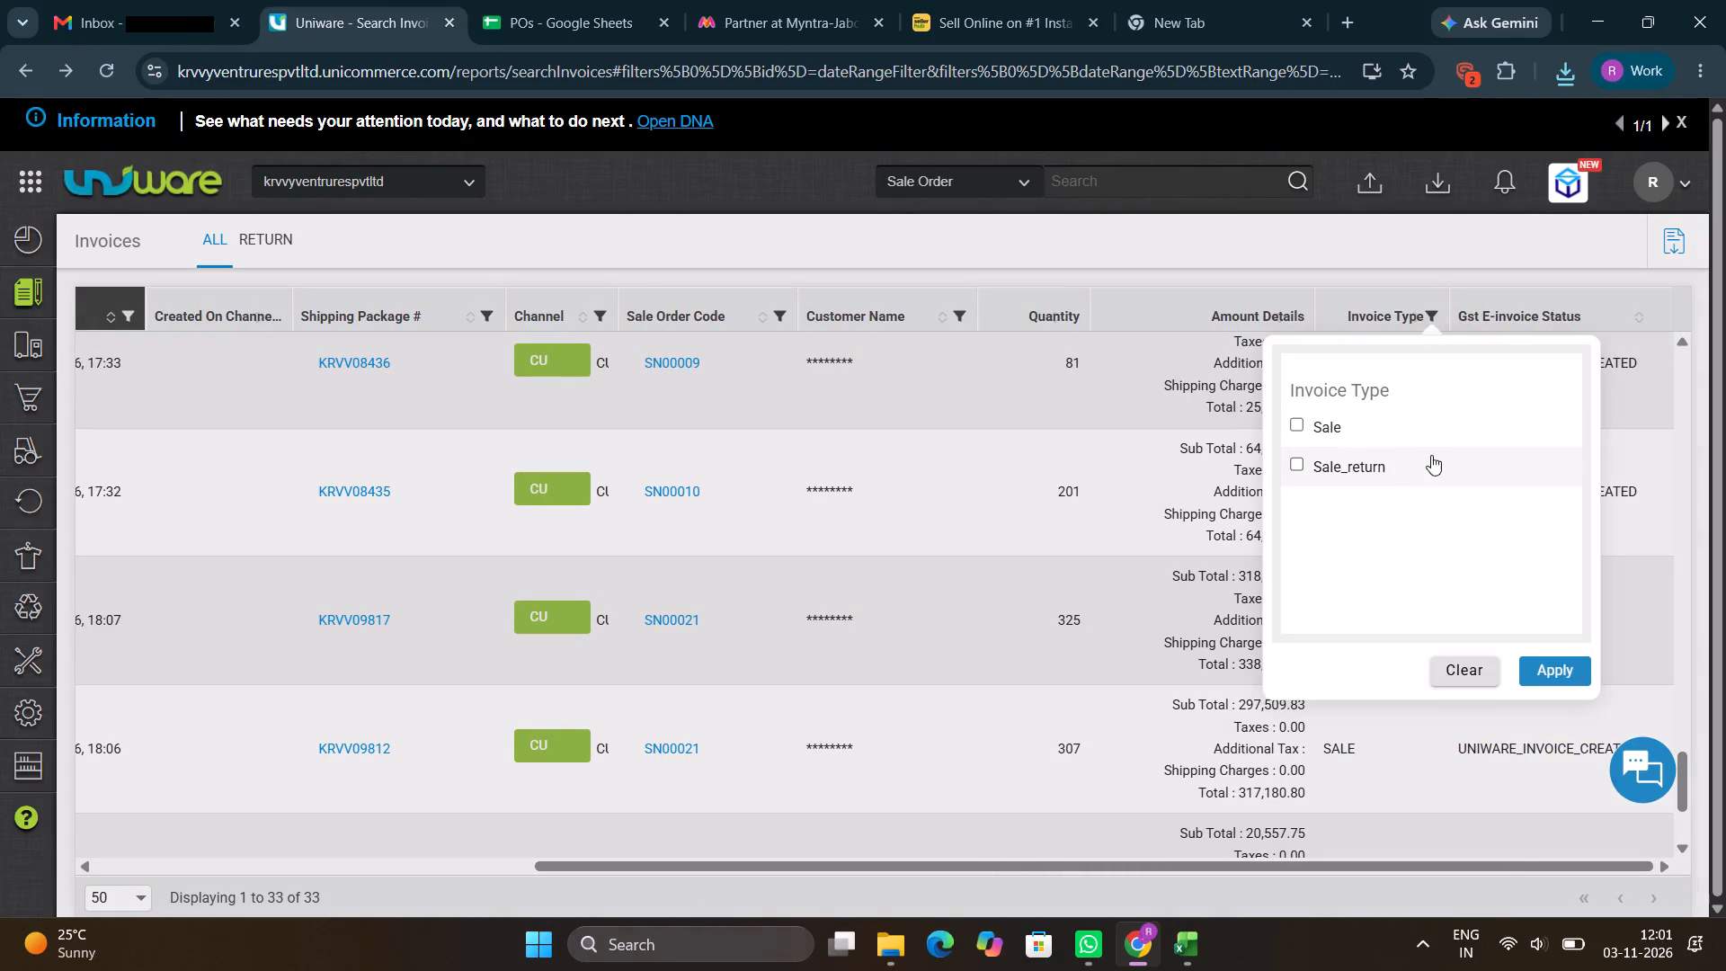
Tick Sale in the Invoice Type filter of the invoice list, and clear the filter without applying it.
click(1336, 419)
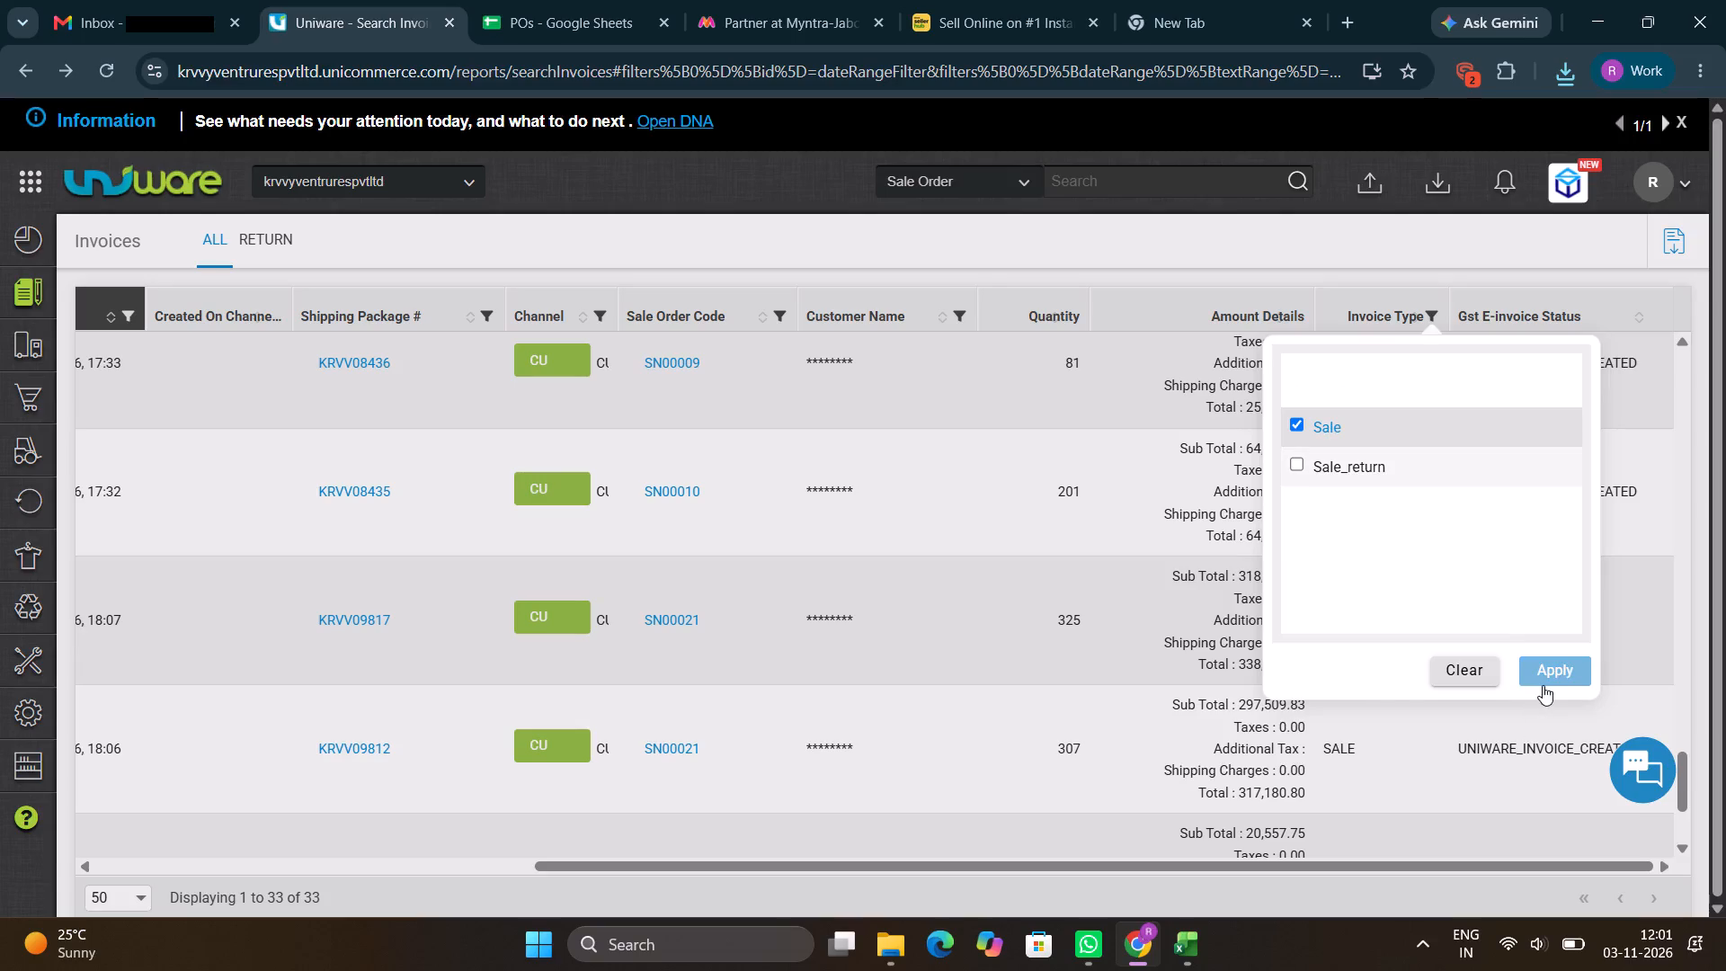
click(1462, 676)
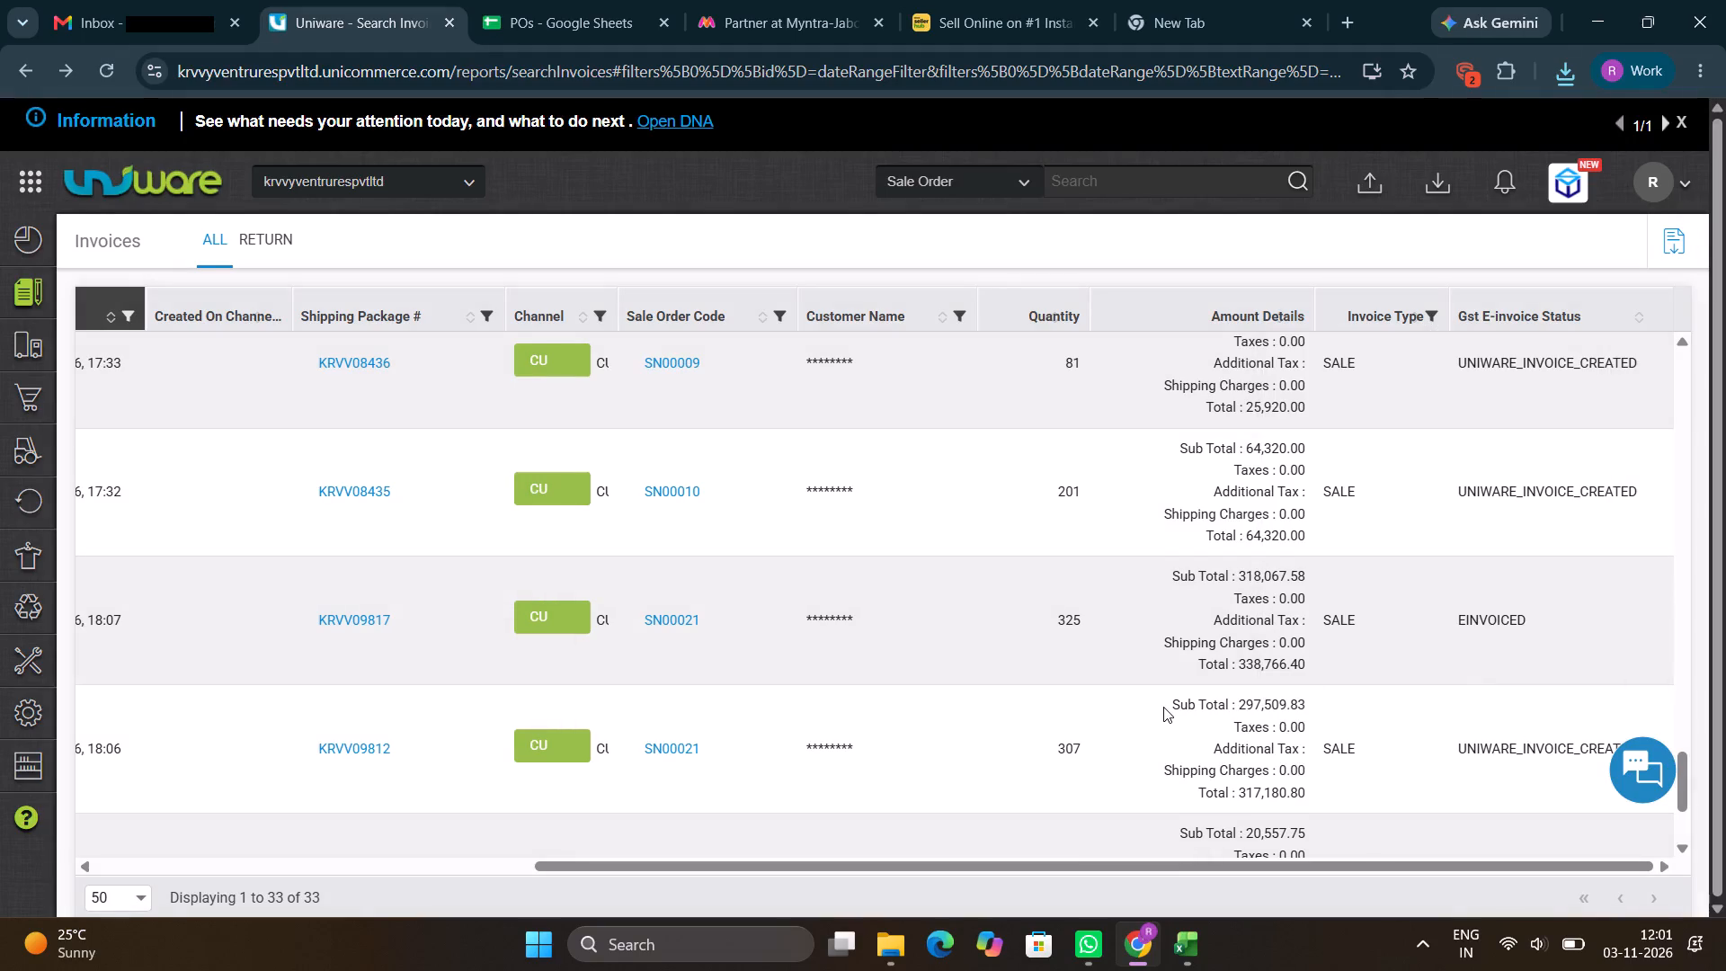
Select invoice INS5601 dated 10 Oct 2026 instead of INS5970, and print it to open its invoice PDF.
scroll(1163, 707, down, 1)
scroll(985, 548, right, 4)
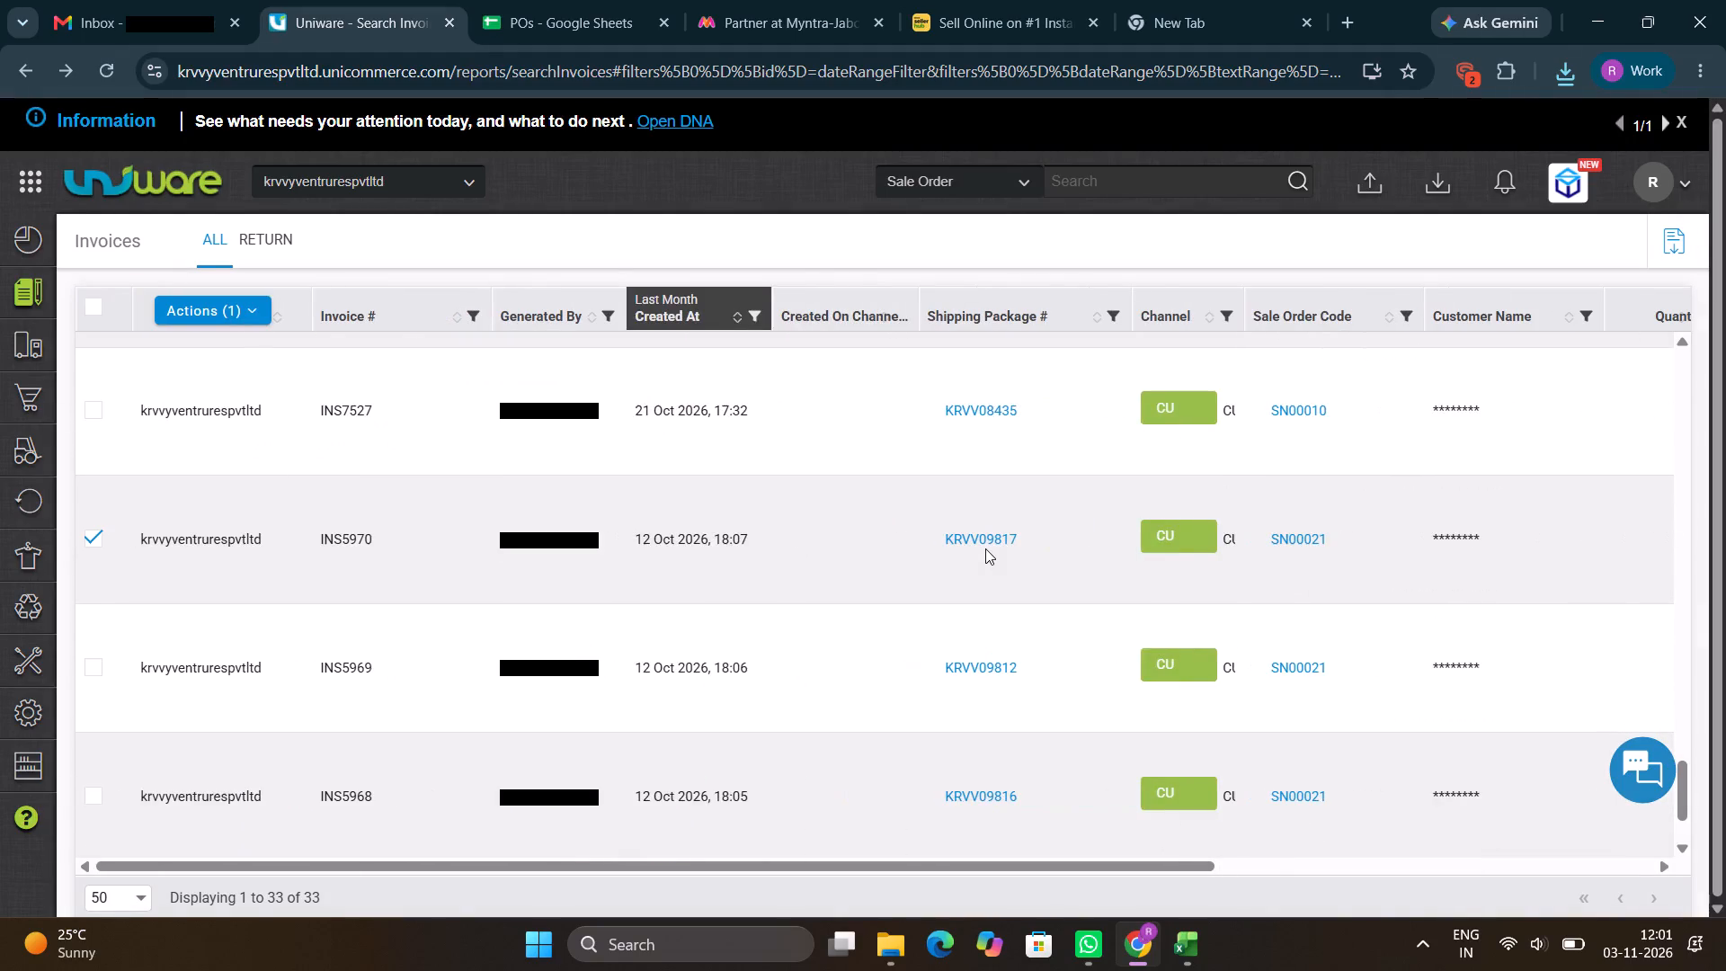
scroll(985, 548, down, 2)
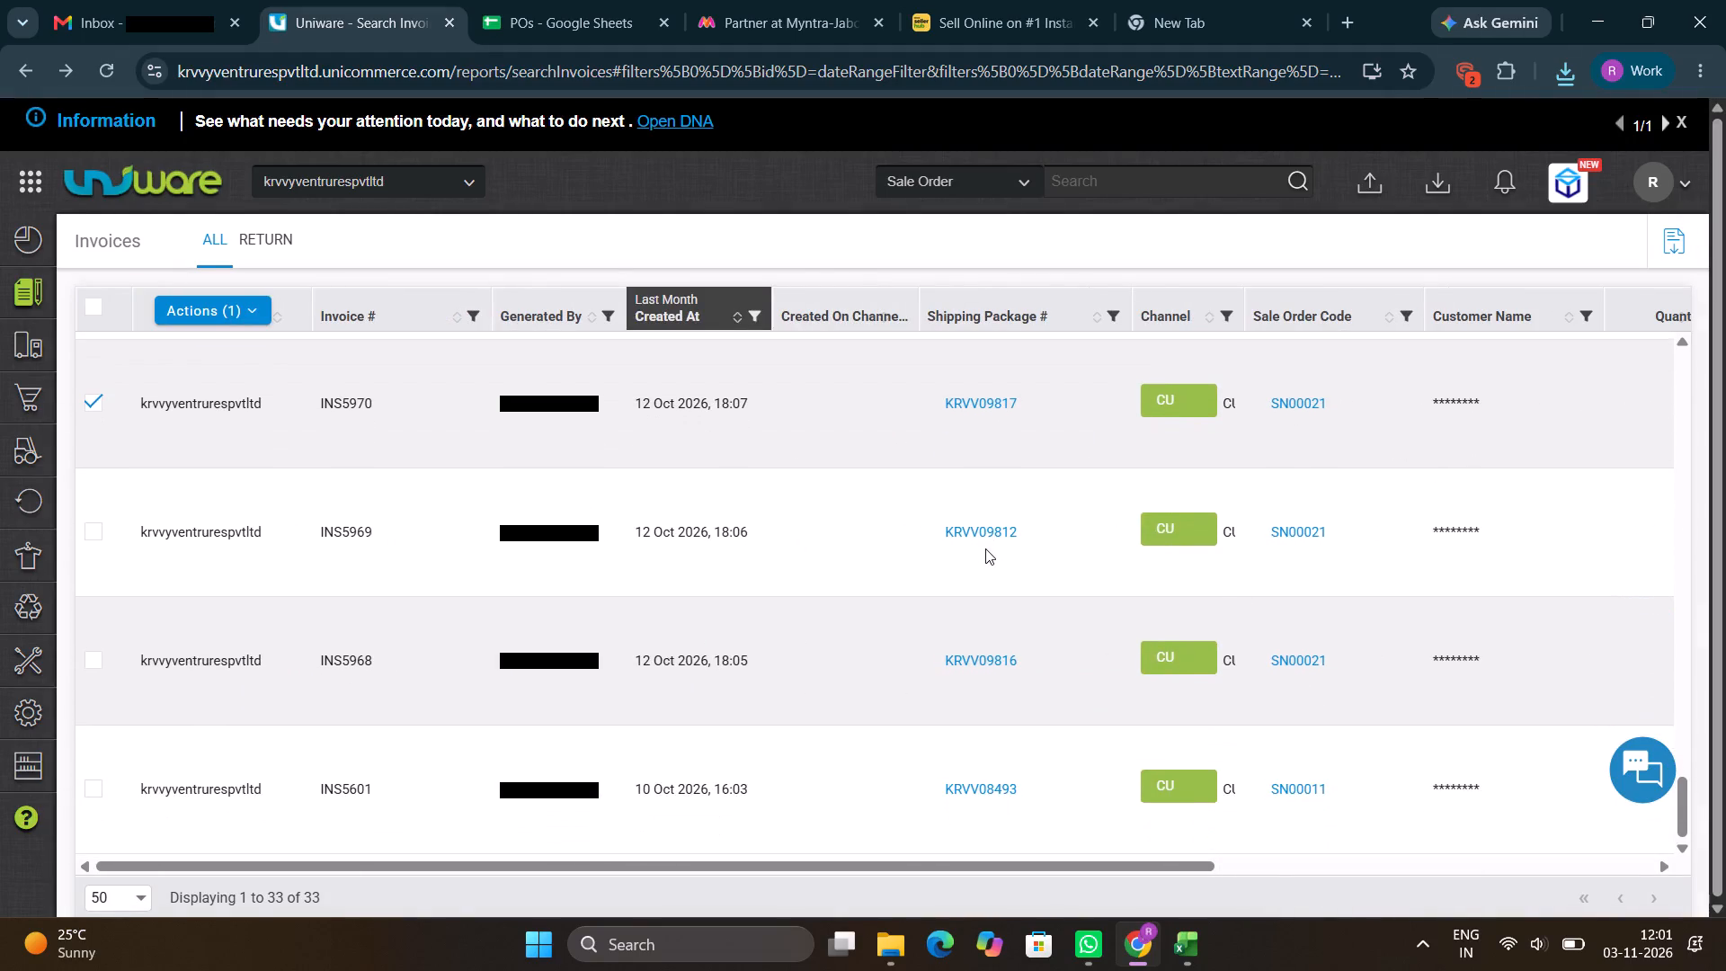
scroll(1343, 619, left, 4)
scroll(1343, 619, right, 5)
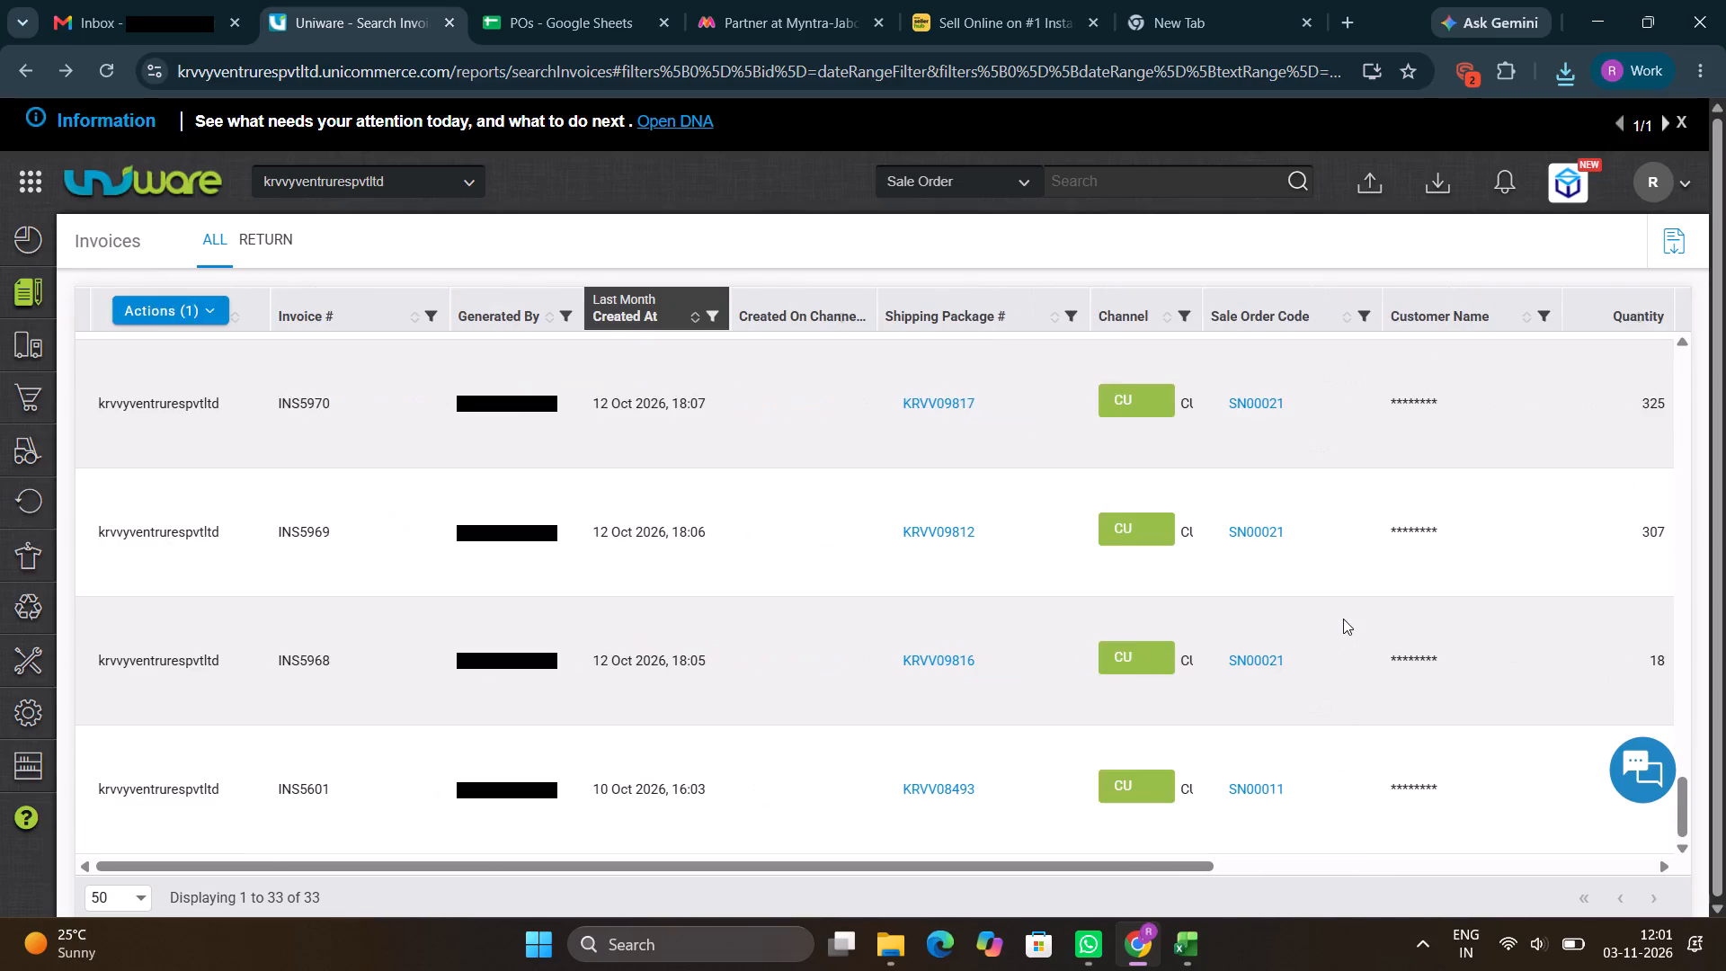
click(85, 779)
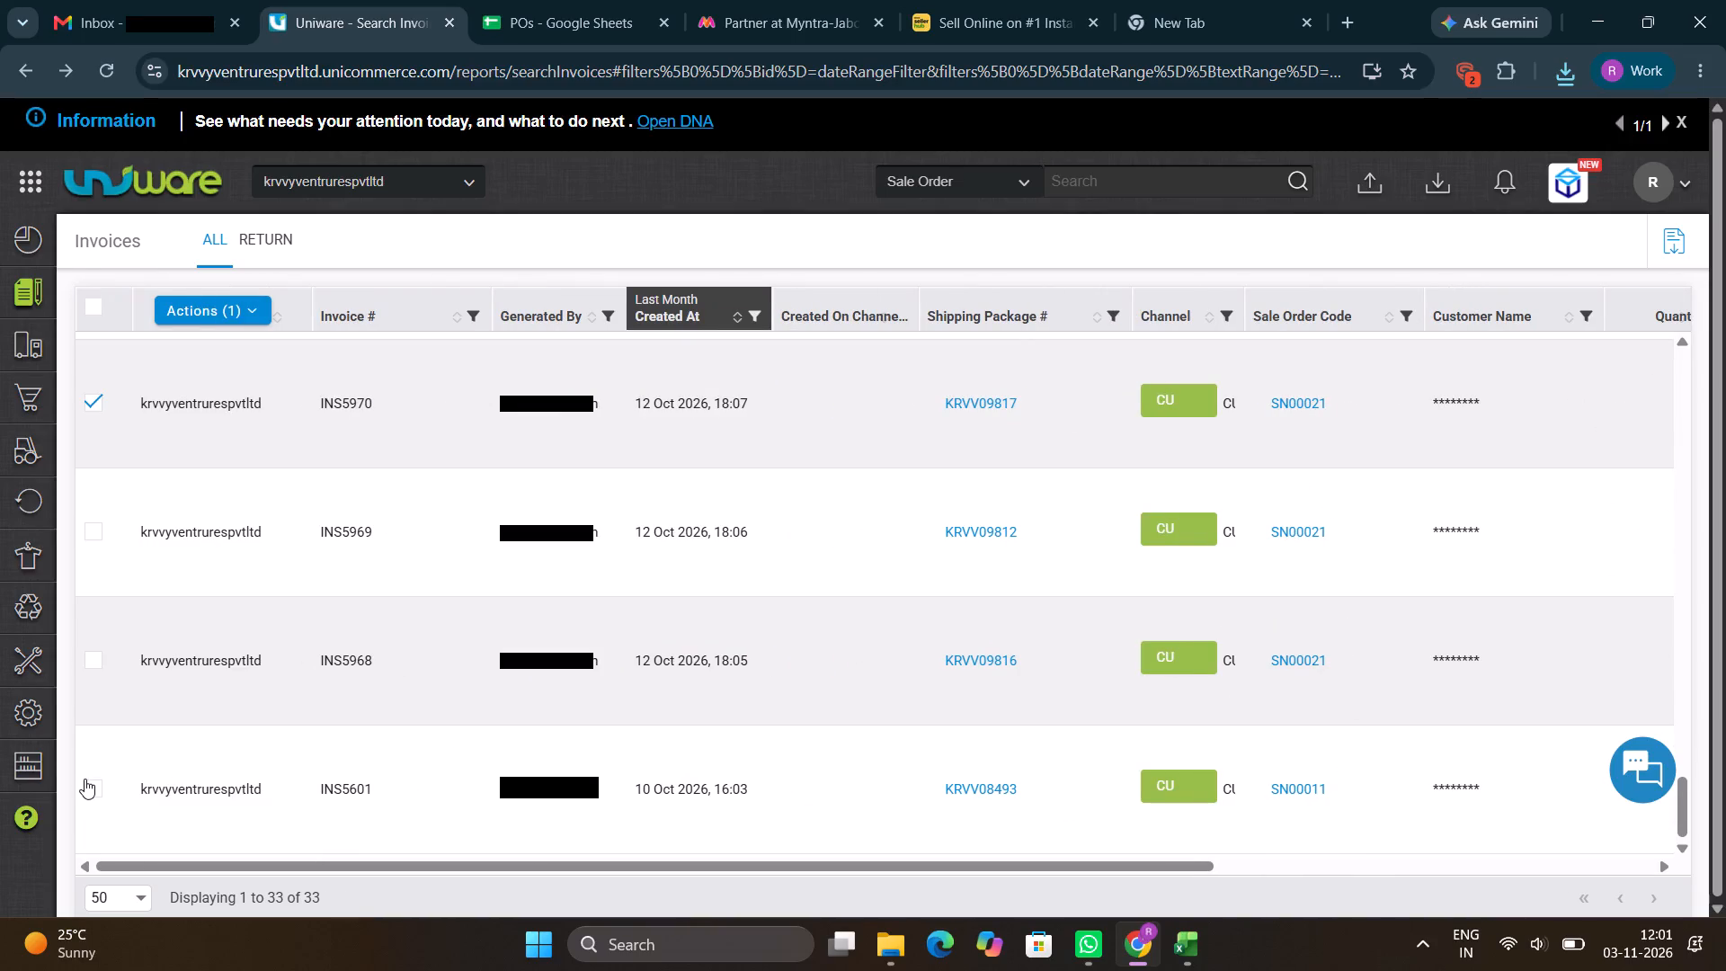
click(94, 405)
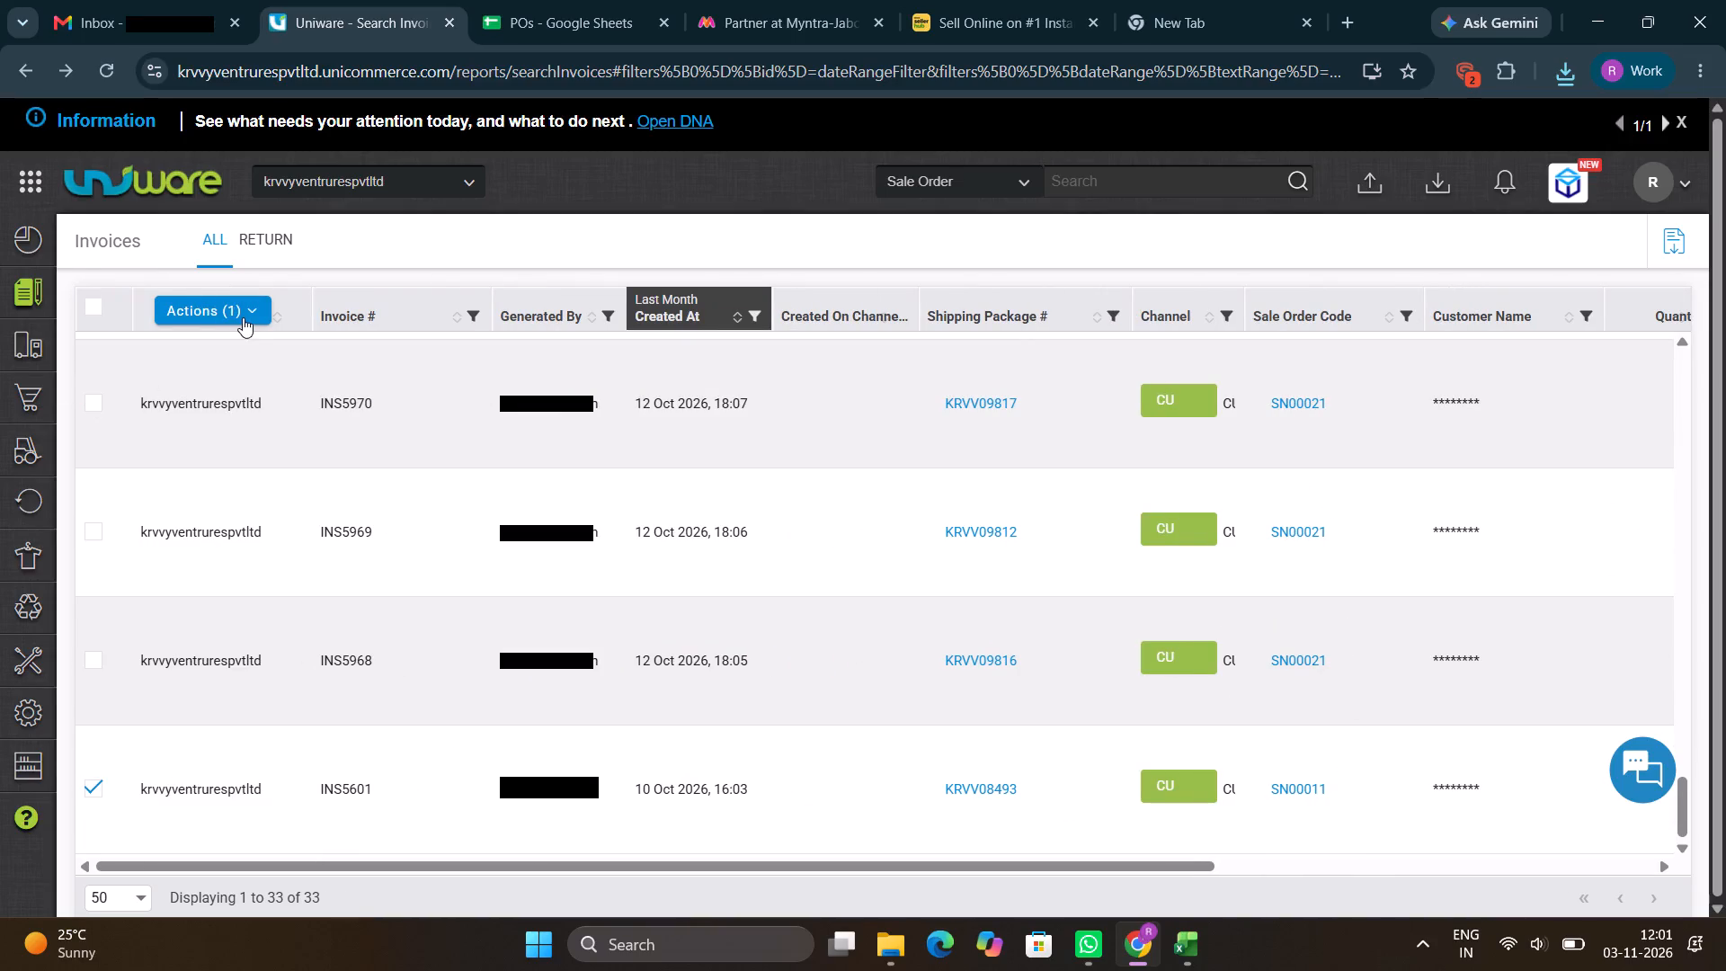
click(243, 317)
click(226, 341)
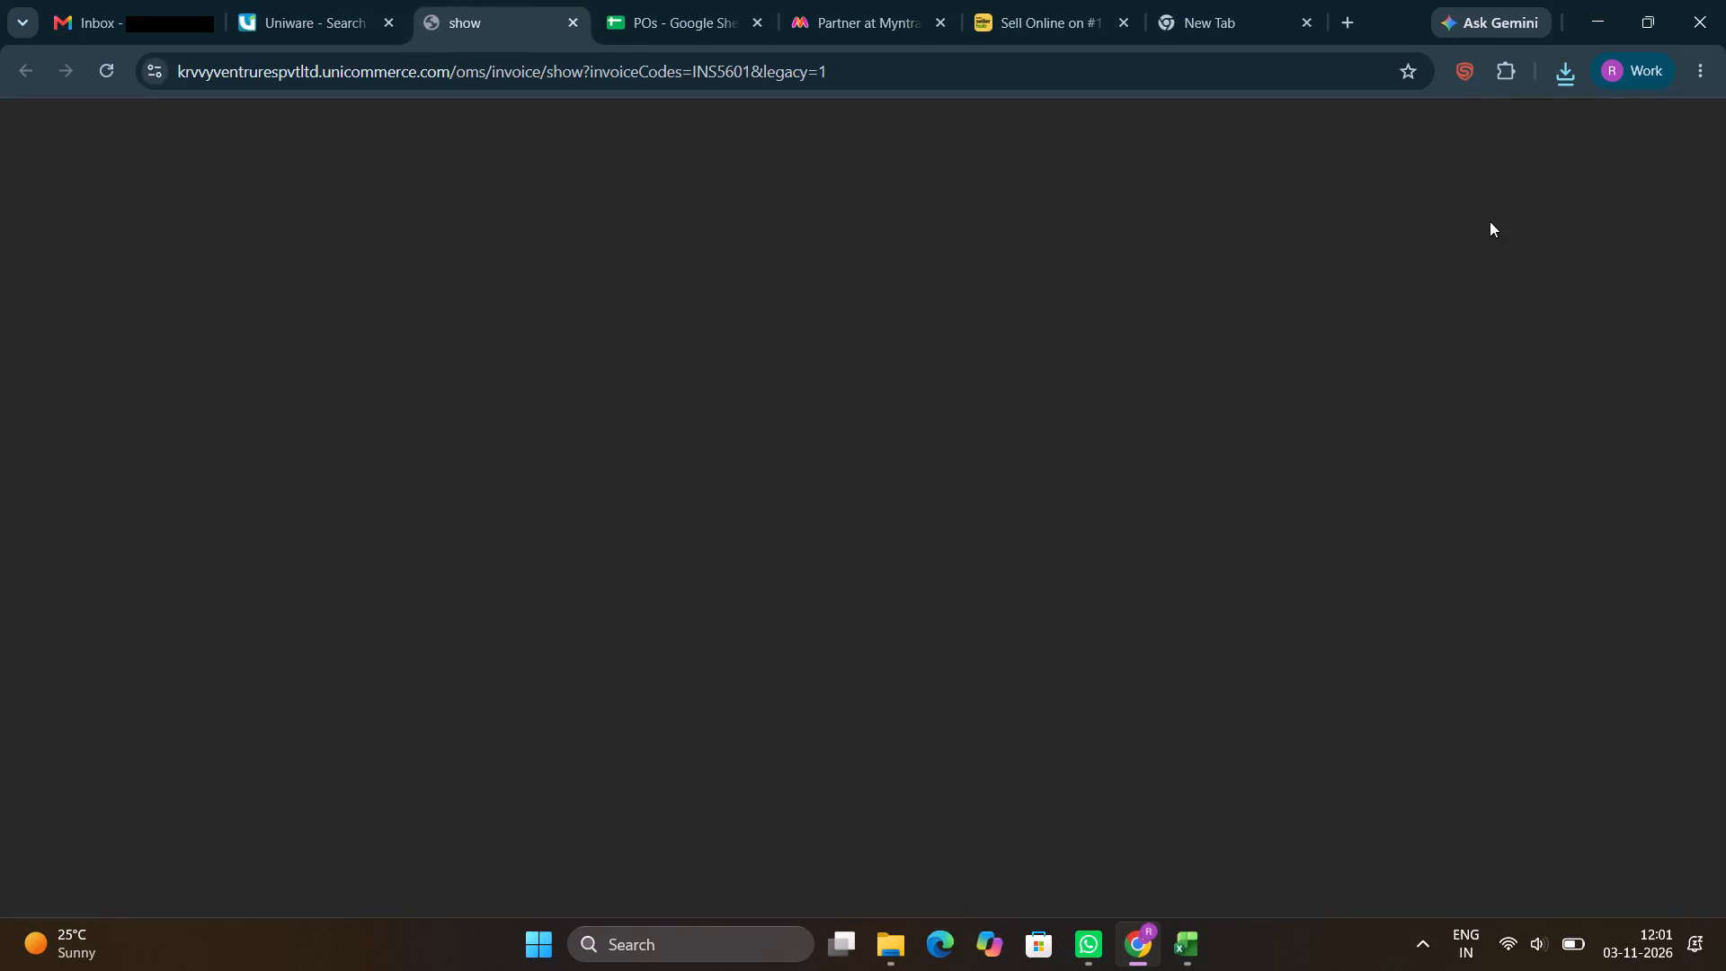
click(1657, 133)
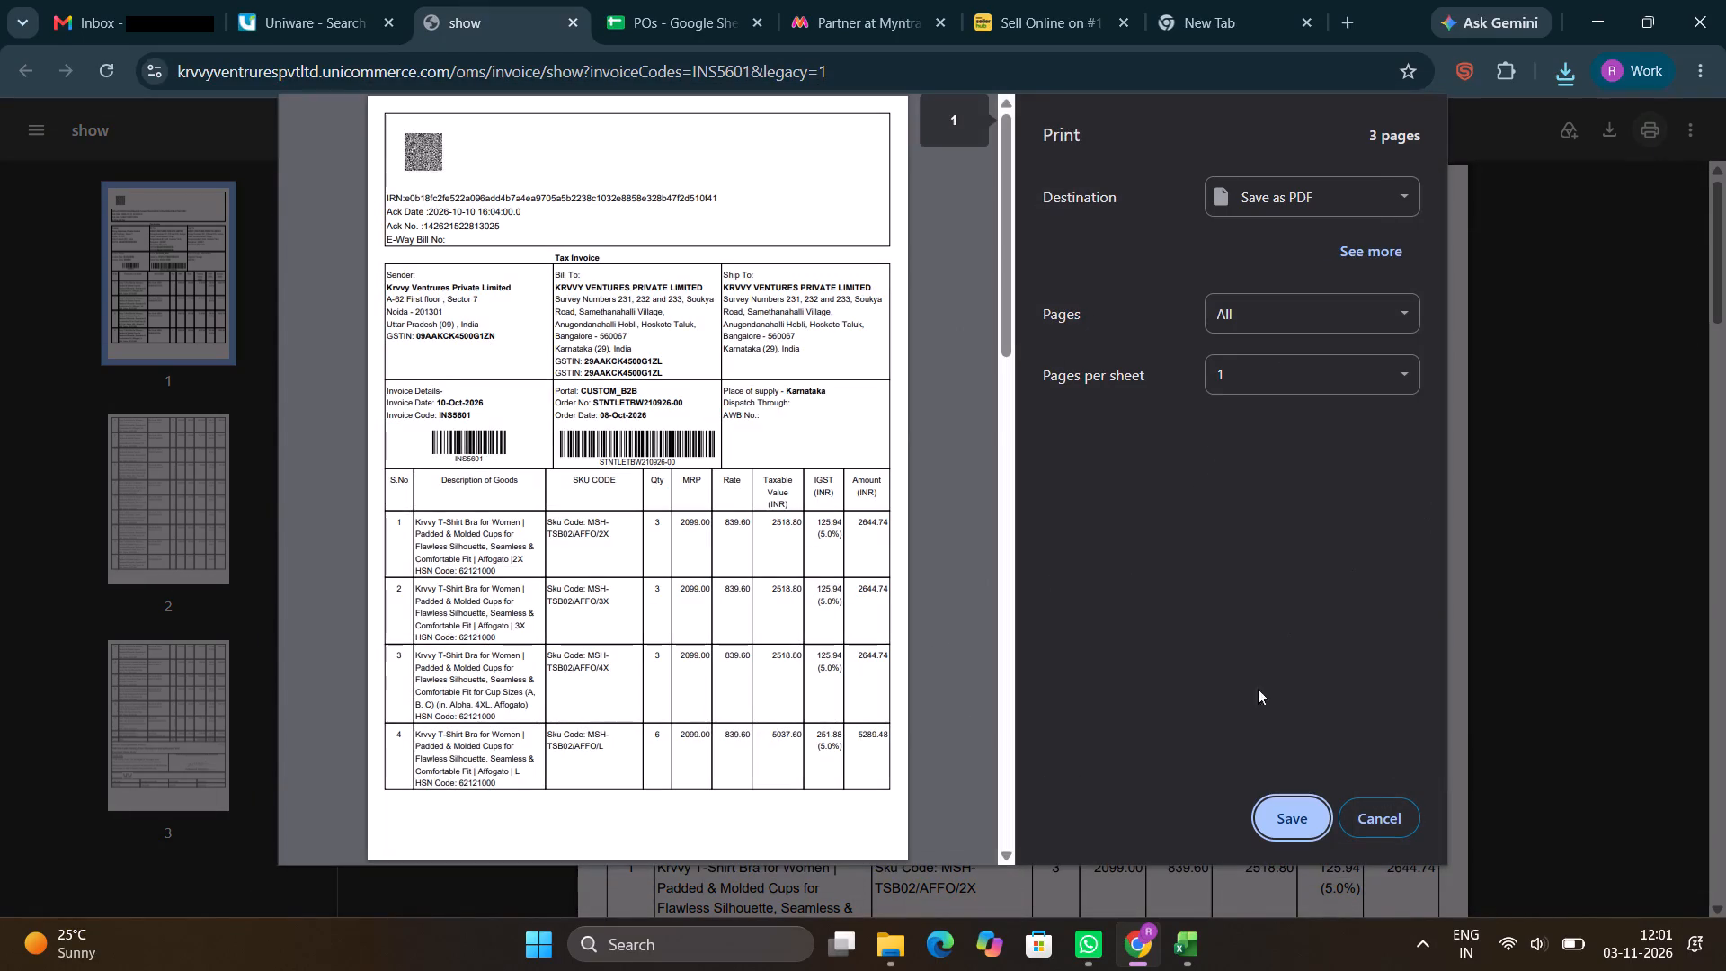
key(Escape)
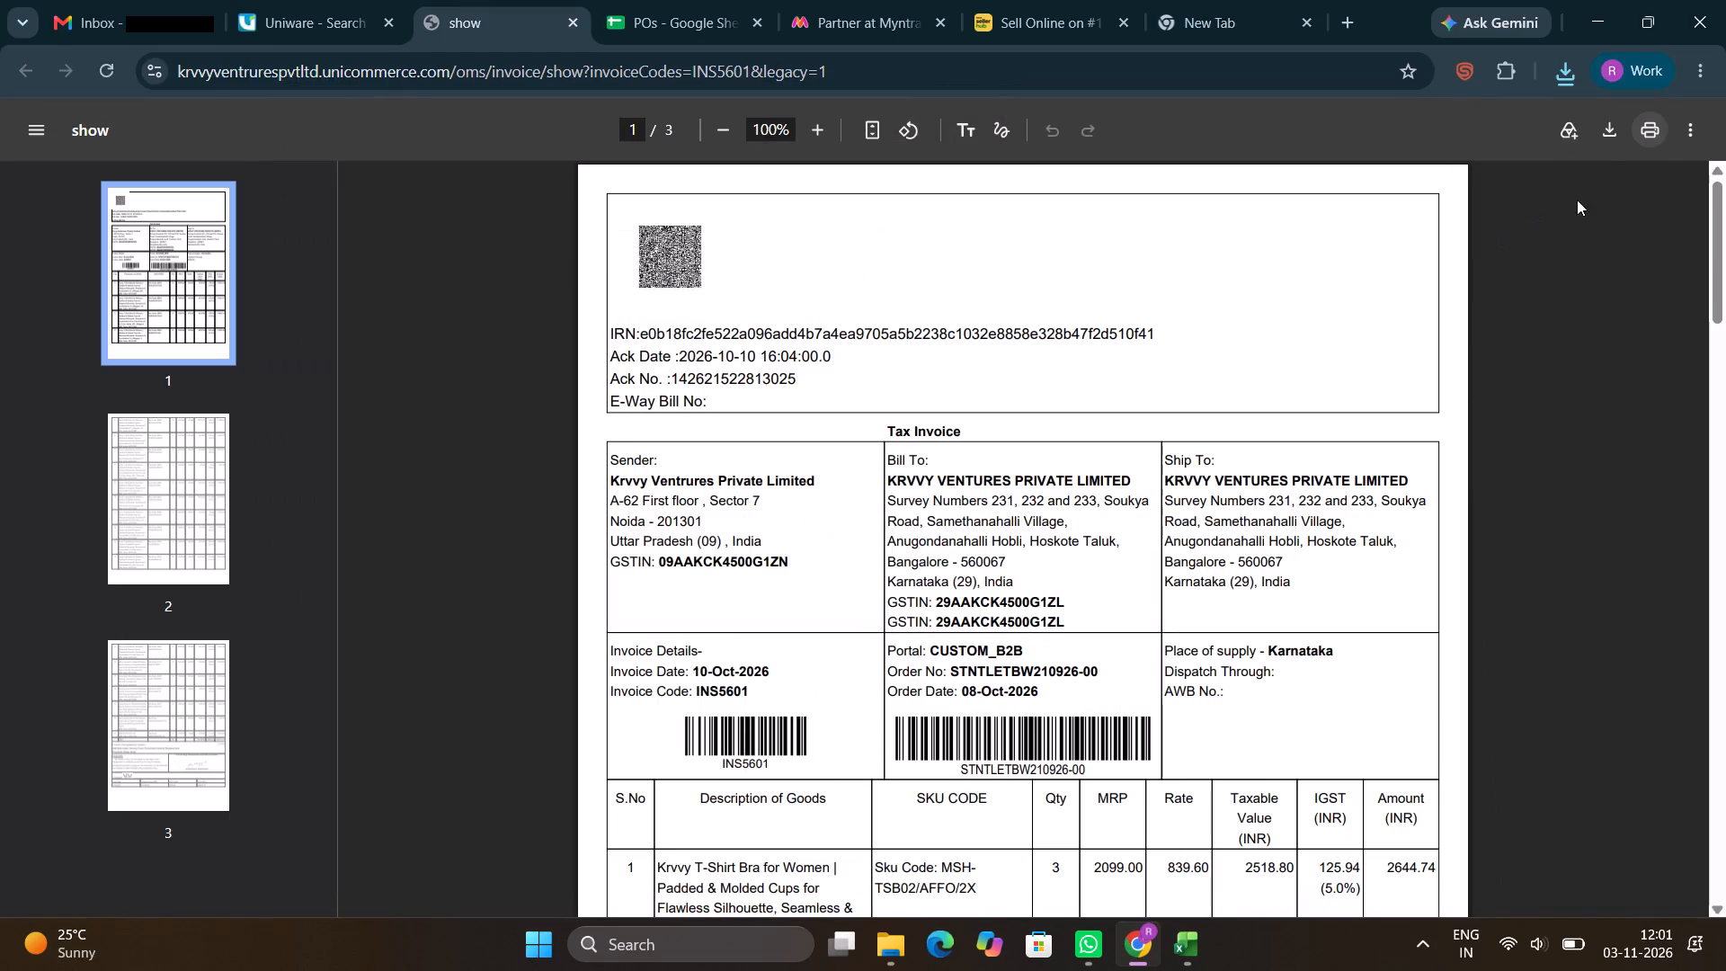
Save the INS5601 invoice PDF as show (20) in the invoices b2b folder within Downloads, and close its browser tab.
click(1602, 121)
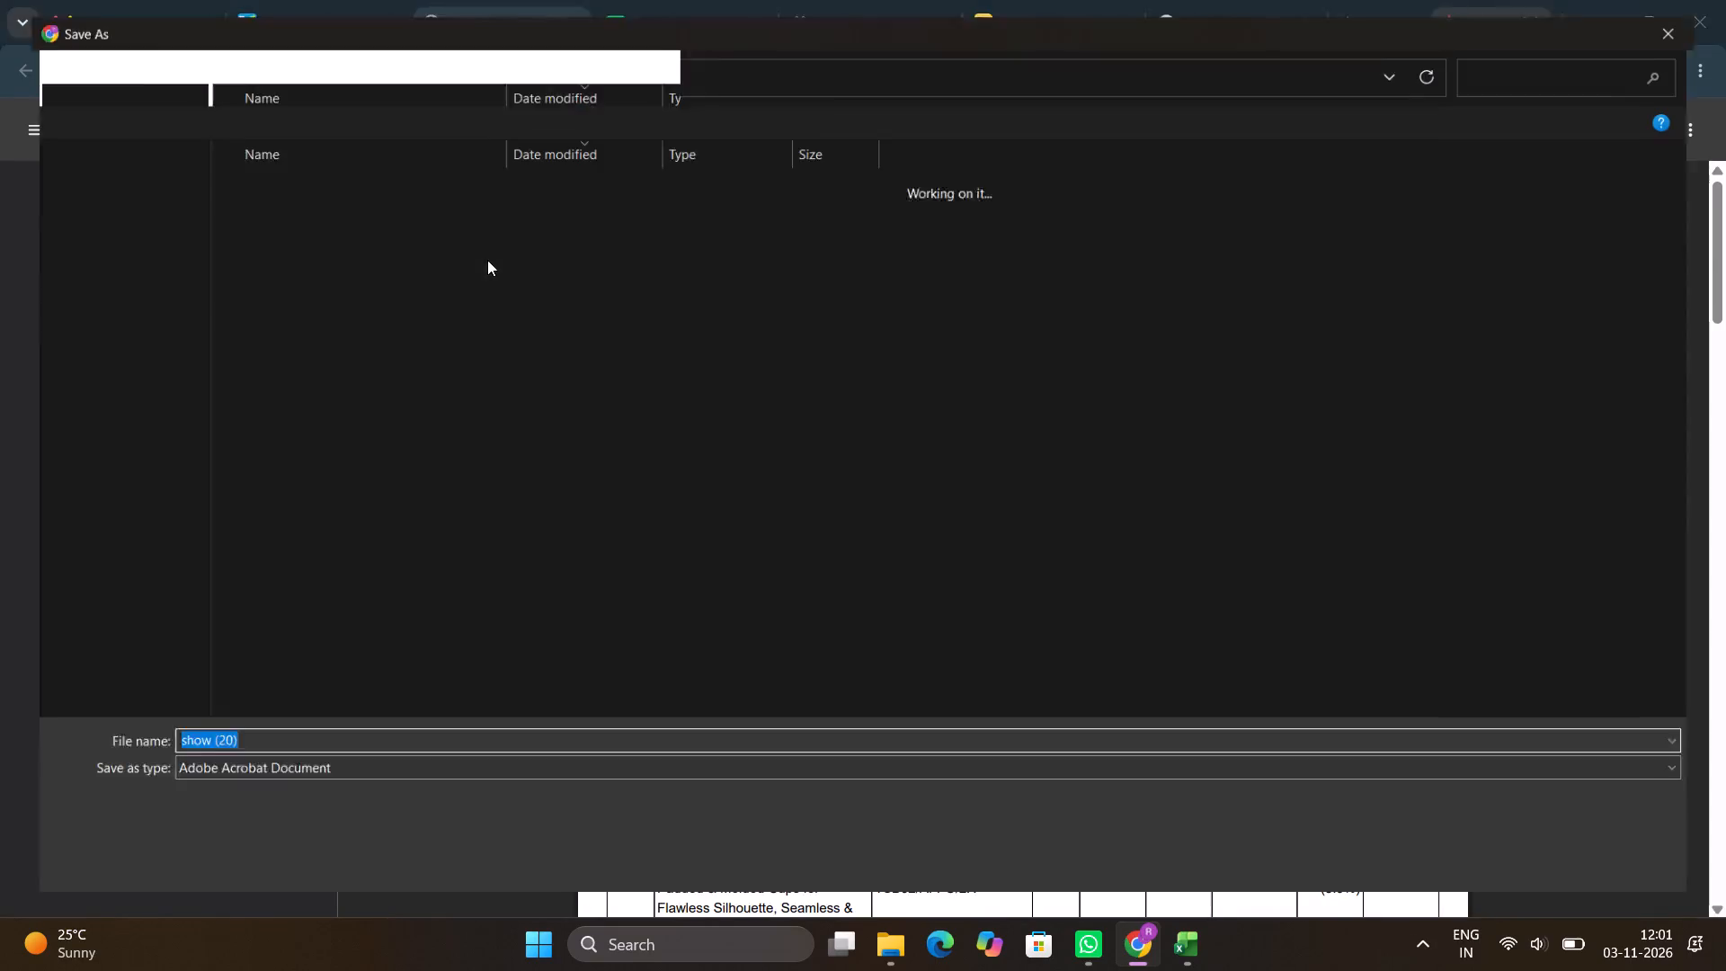
click(121, 300)
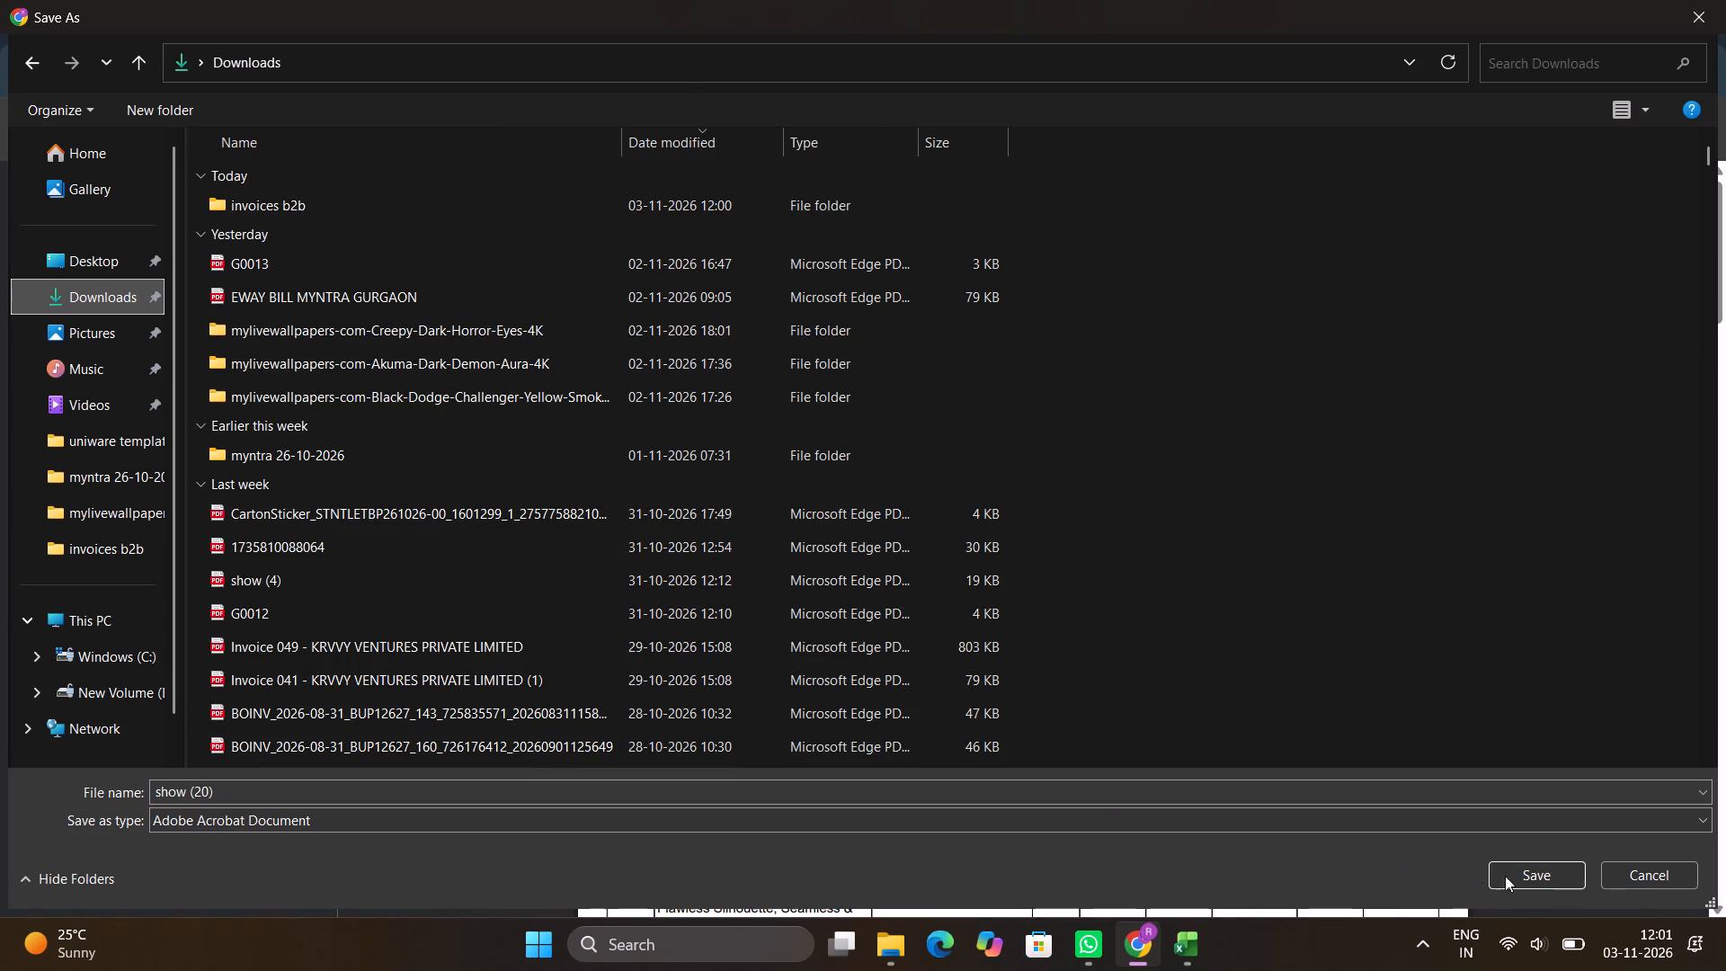
click(251, 219)
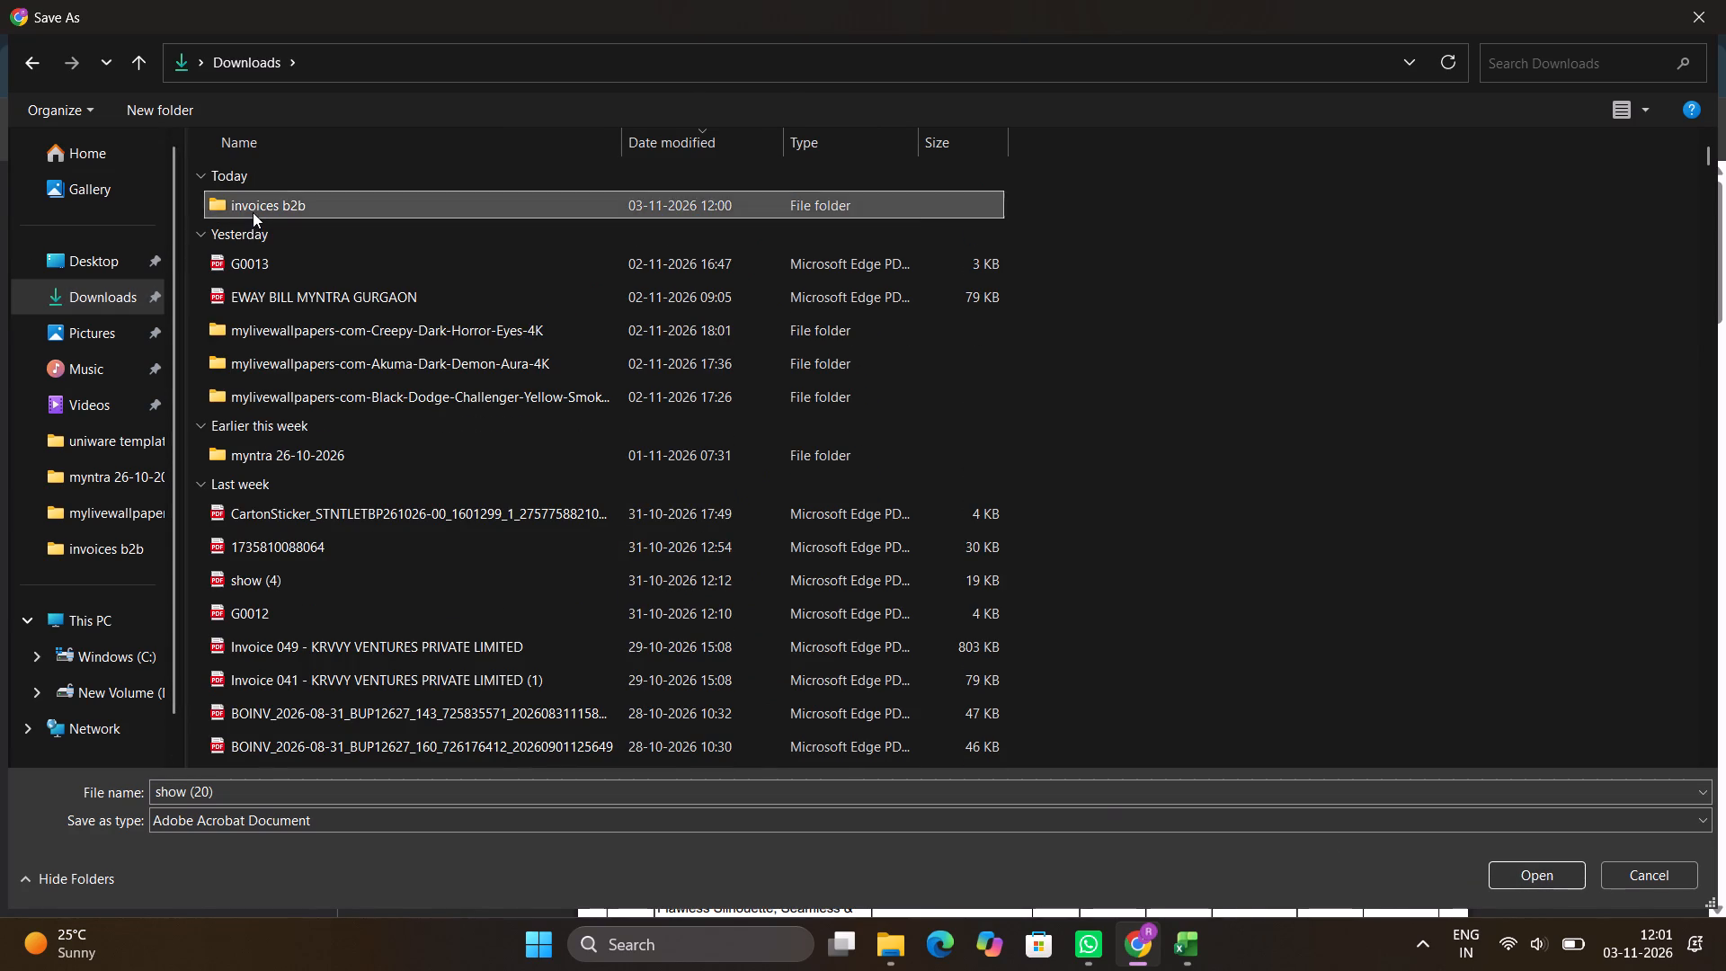
double_click(253, 212)
click(1521, 872)
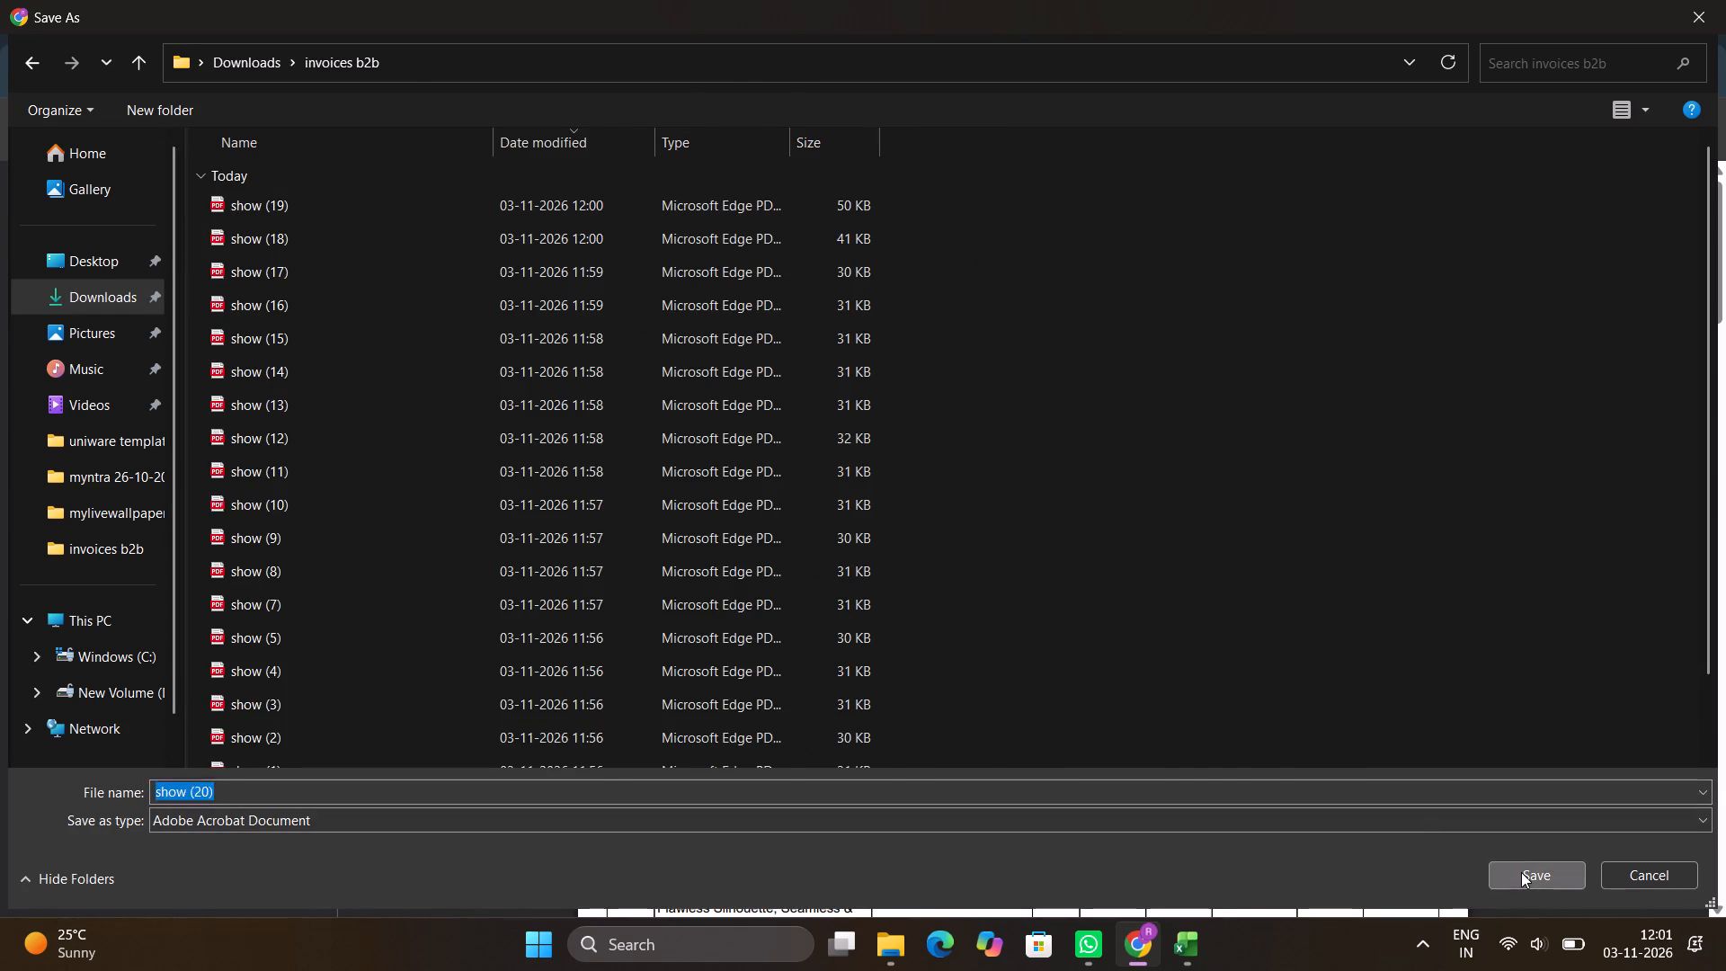